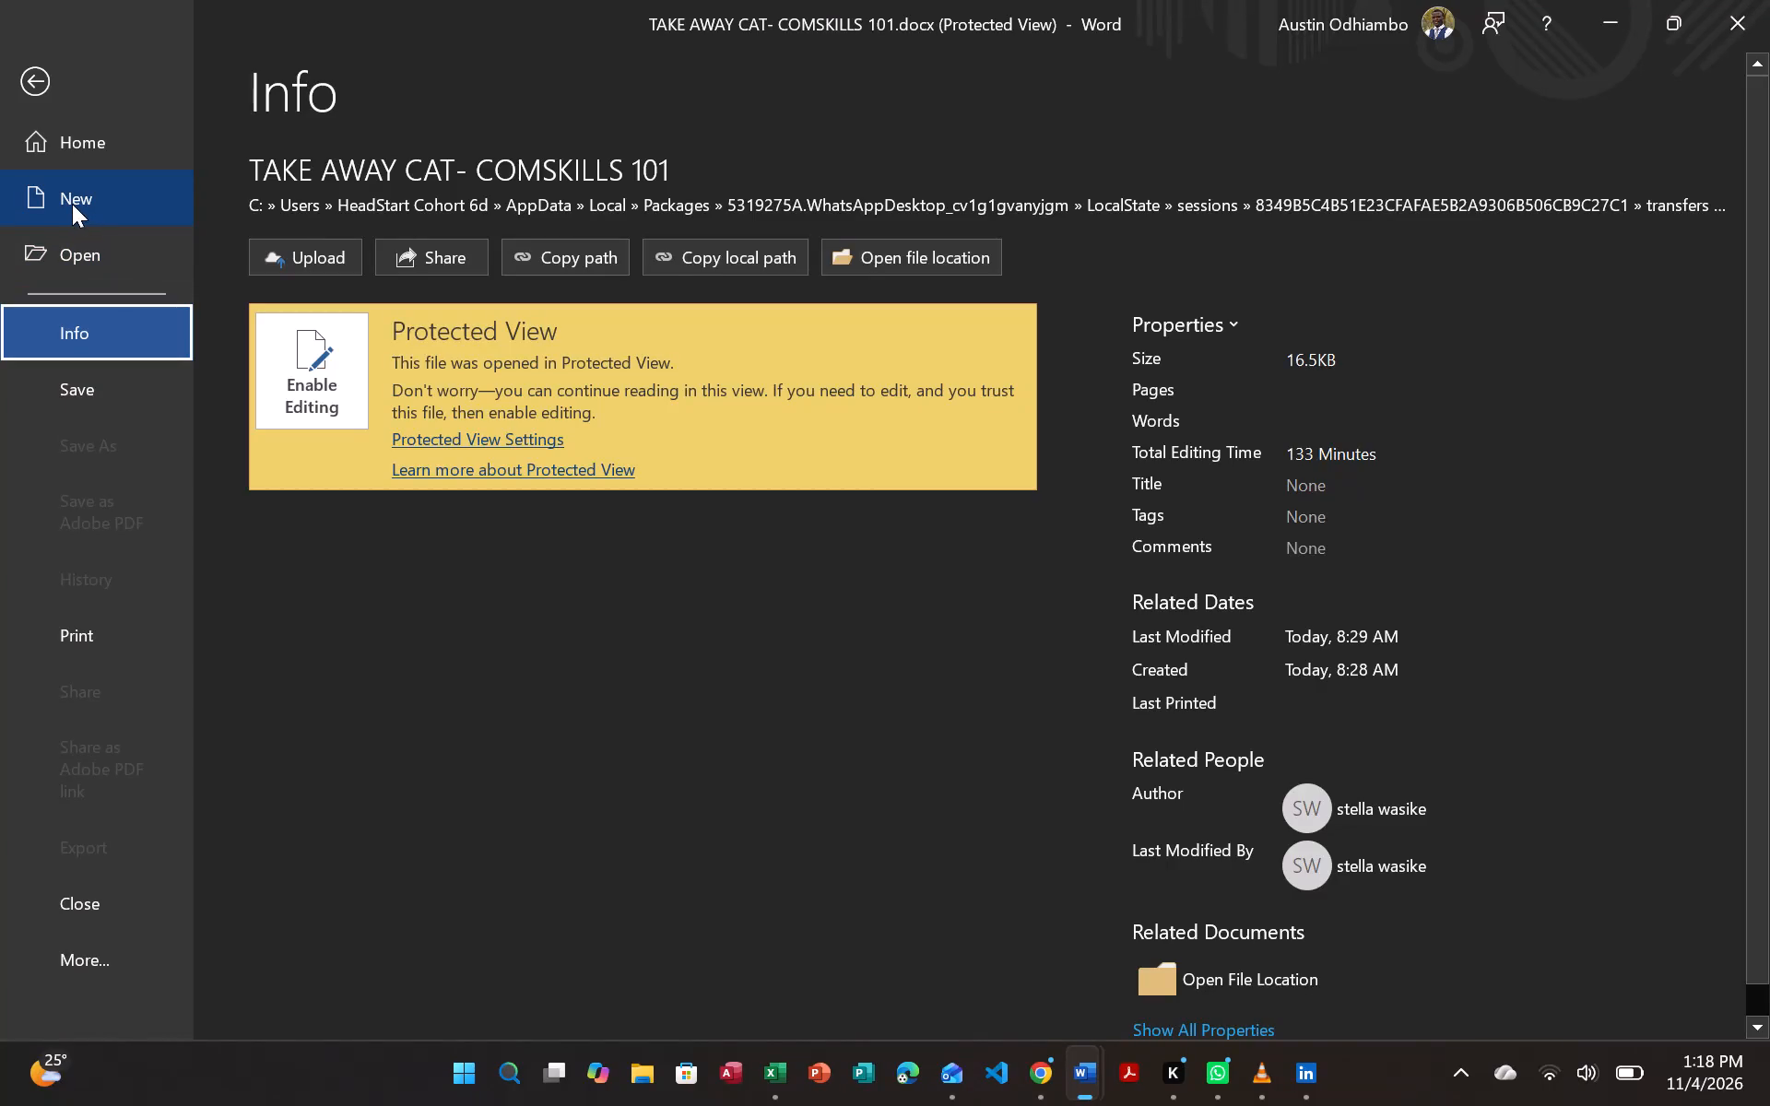
# Create a new blank document in Word.
pyautogui.click(72, 204)
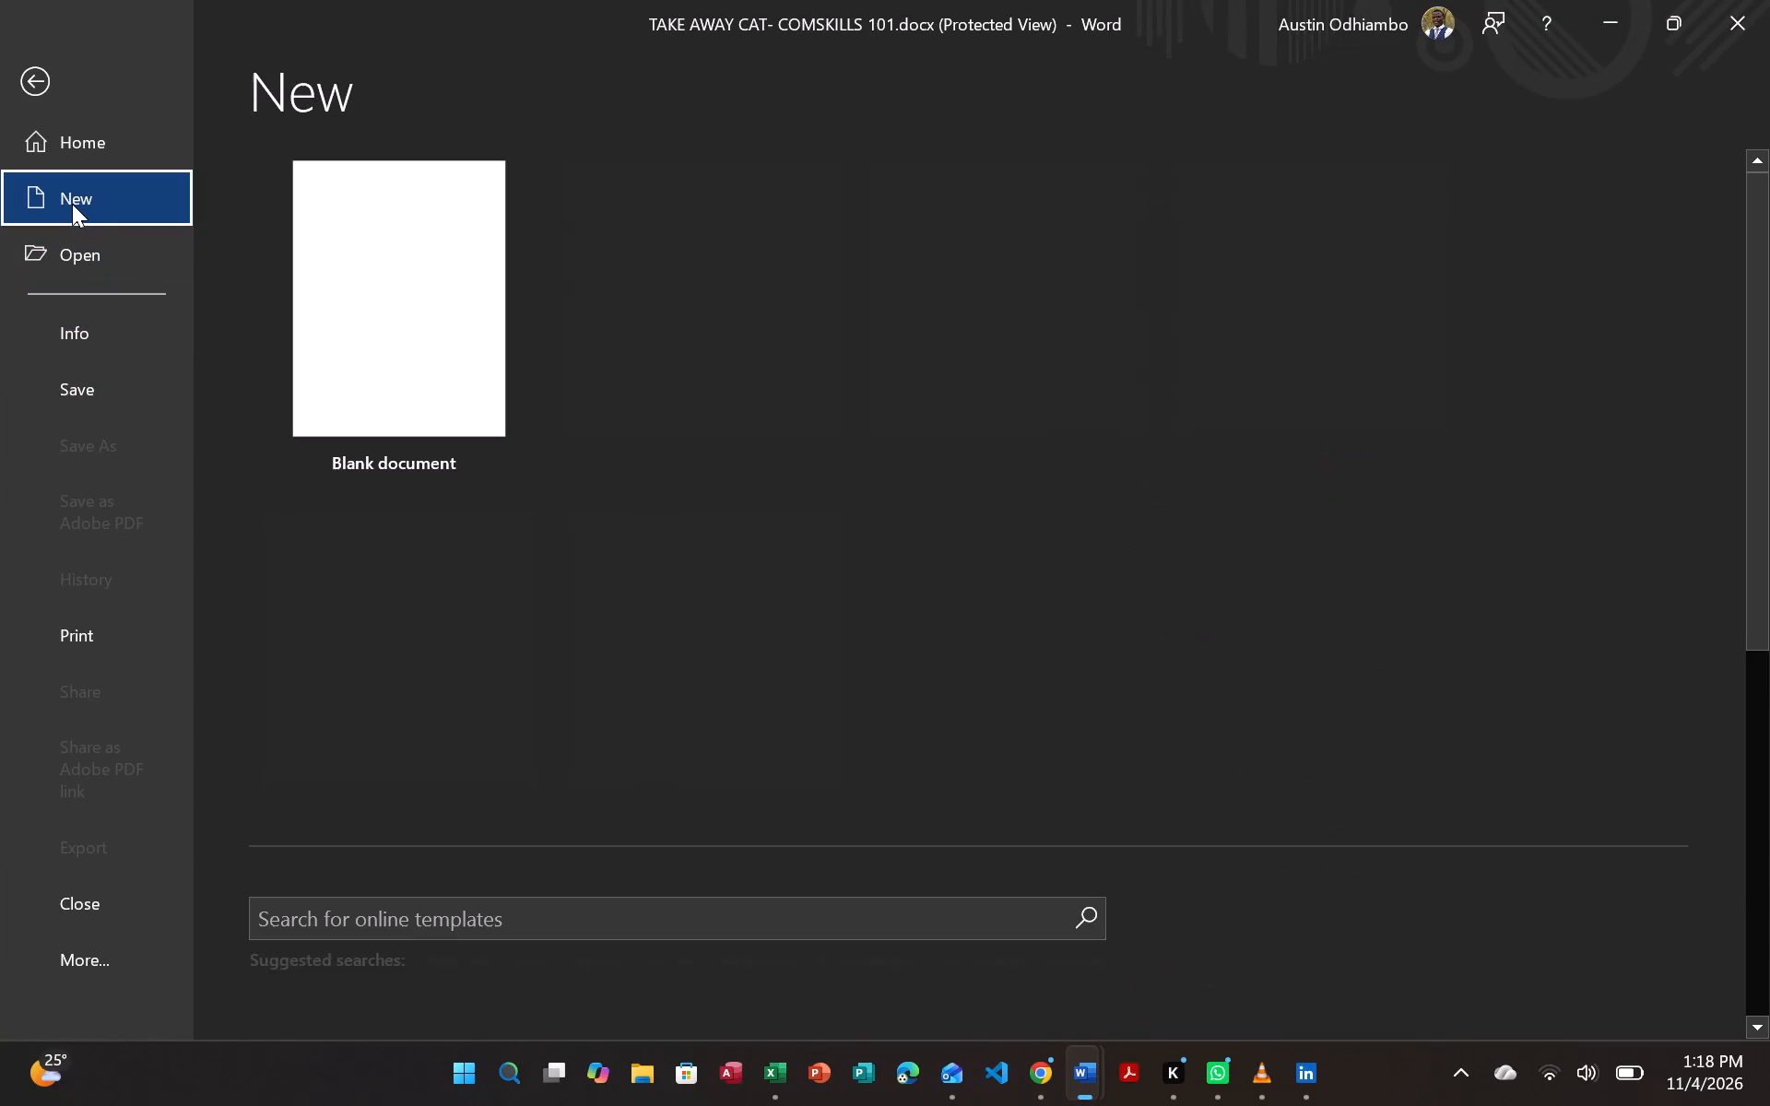
pyautogui.click(362, 320)
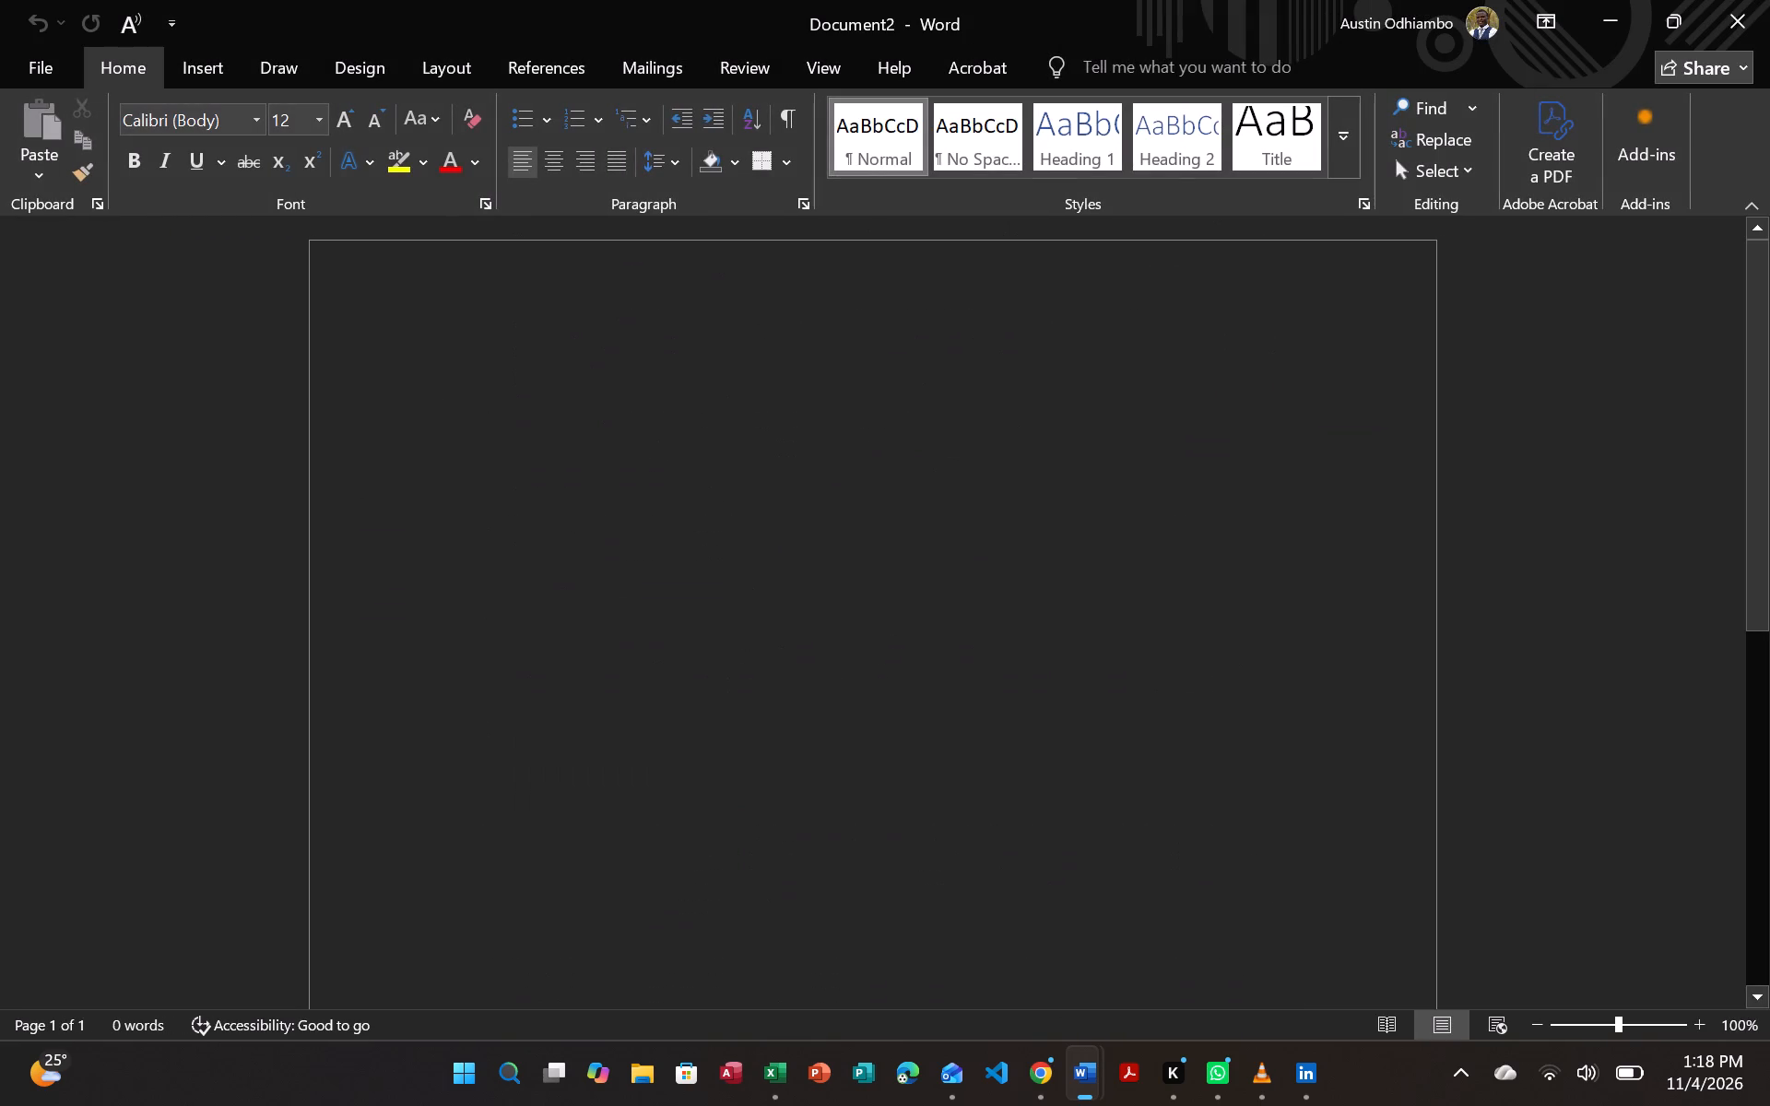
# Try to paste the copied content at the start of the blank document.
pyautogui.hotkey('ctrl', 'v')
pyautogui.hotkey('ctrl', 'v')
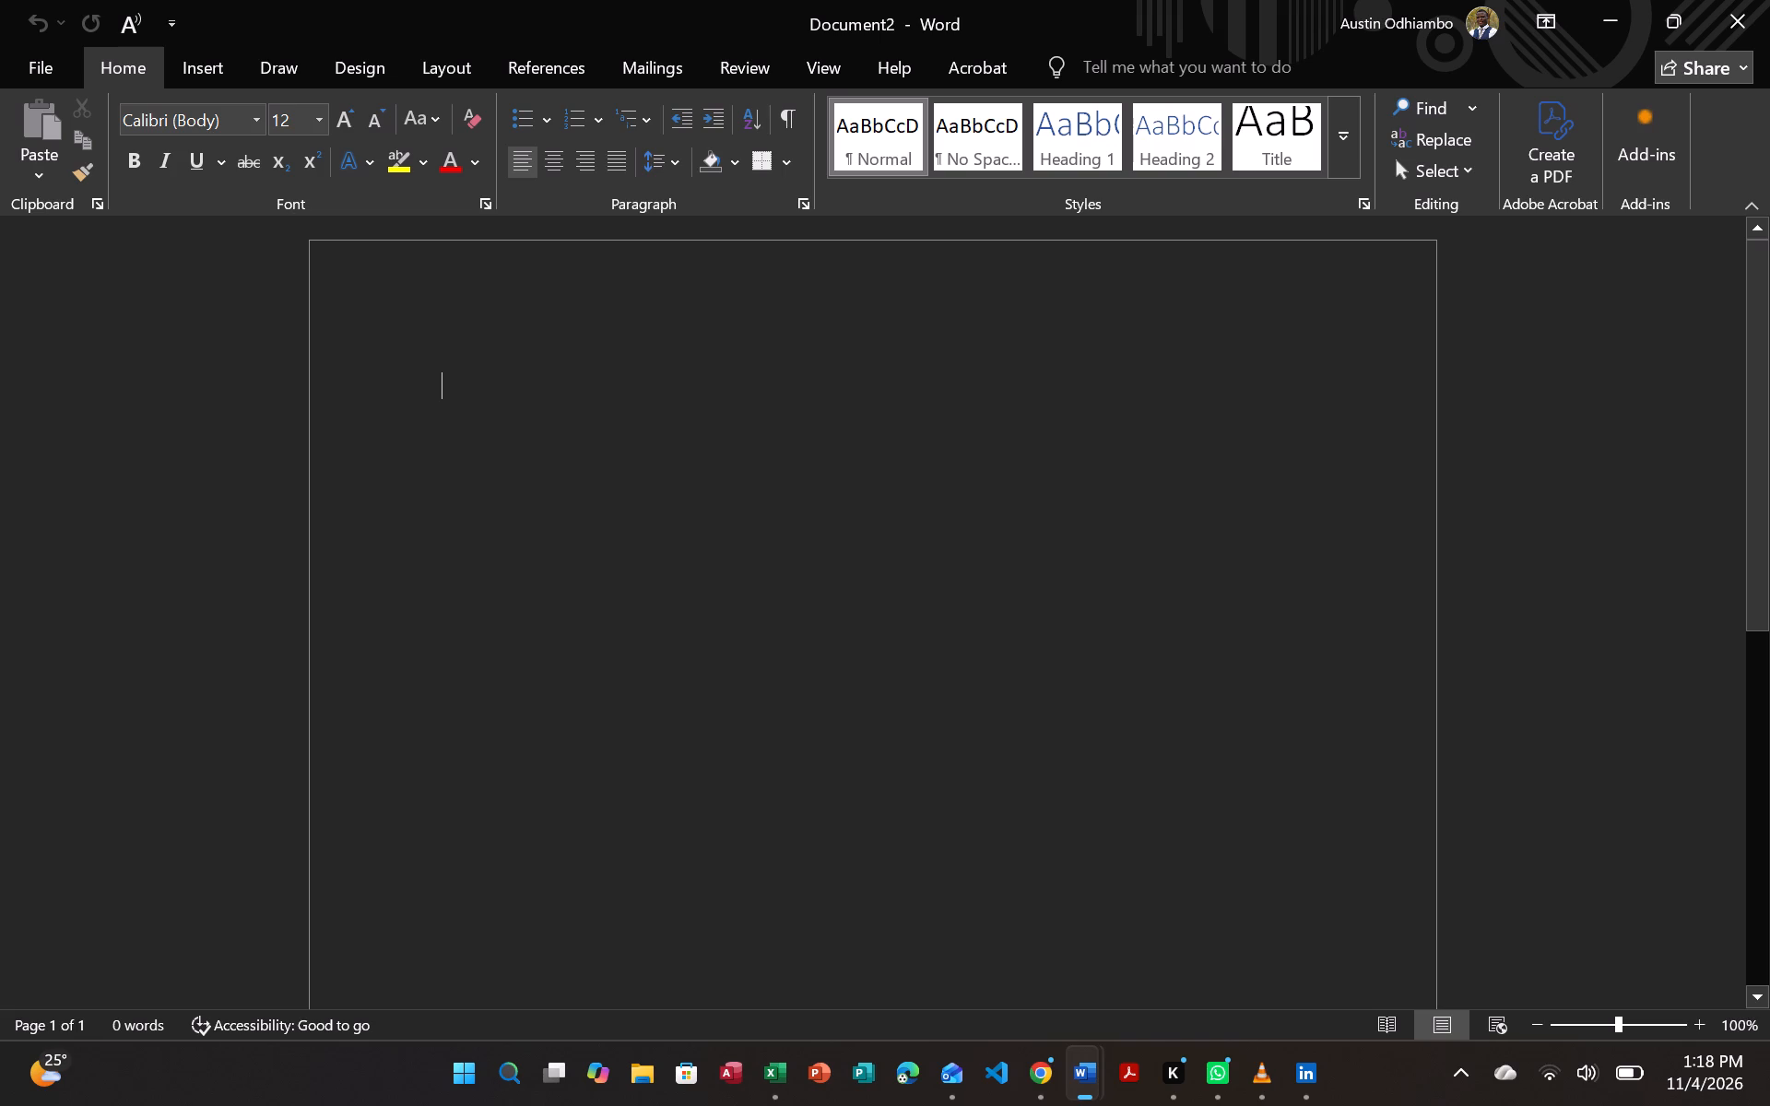
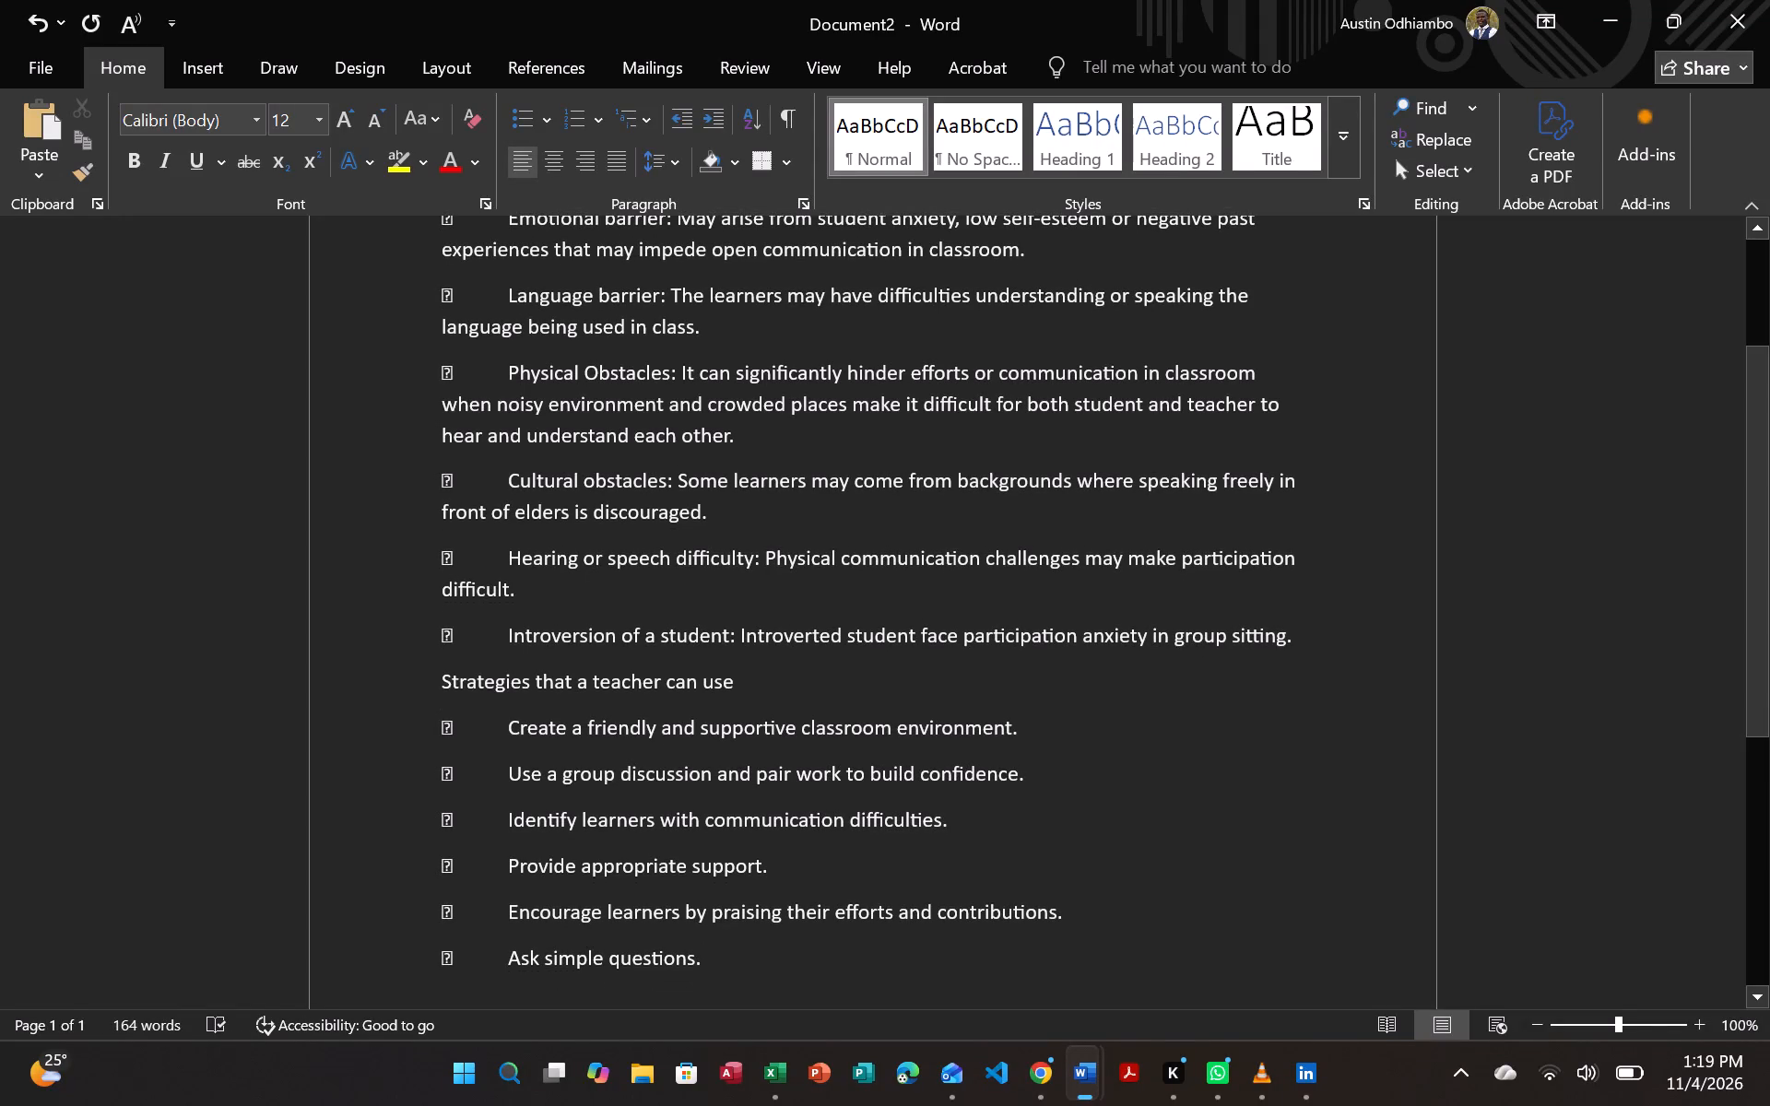
# Replace the placeholder symbols before the Emotional barrier, Language barrier and Physical Obstacles items with the numbers 1., 2. and 3.
pyautogui.scroll(2, 555, 453)
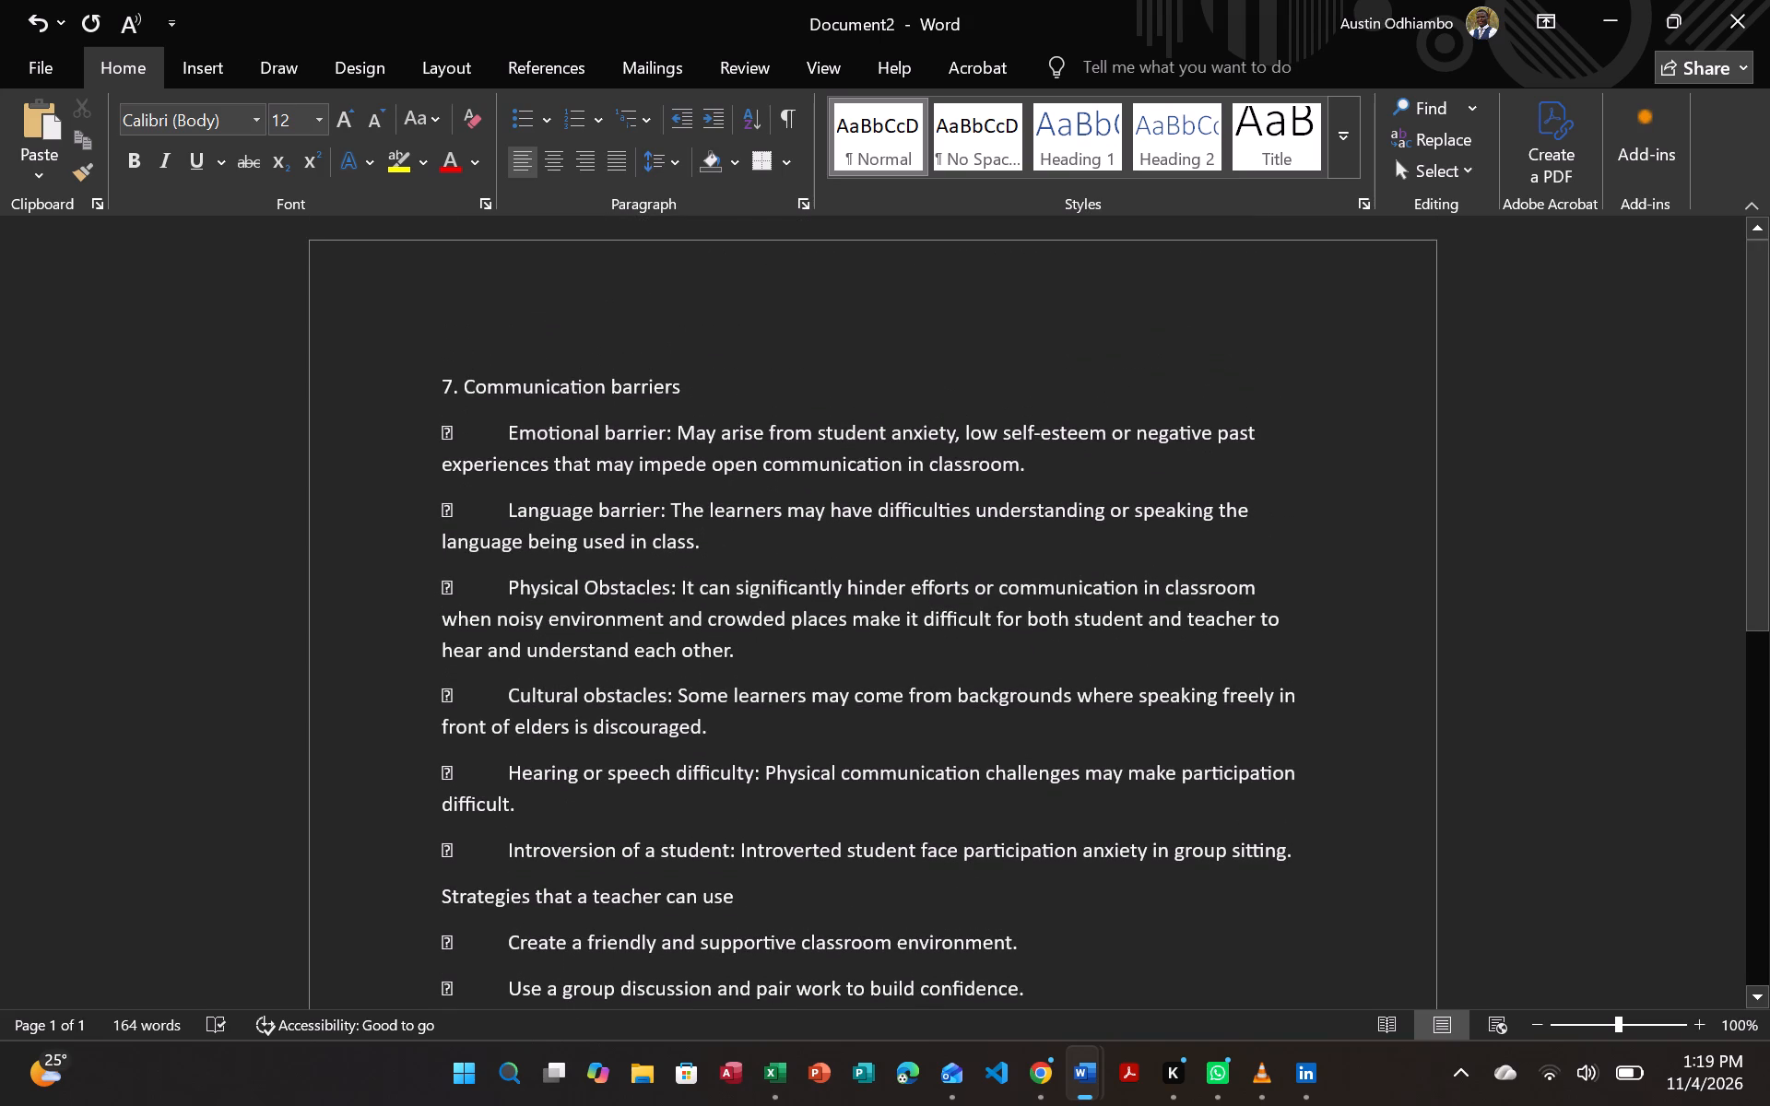
pyautogui.click(464, 441)
pyautogui.press('BackSpace')
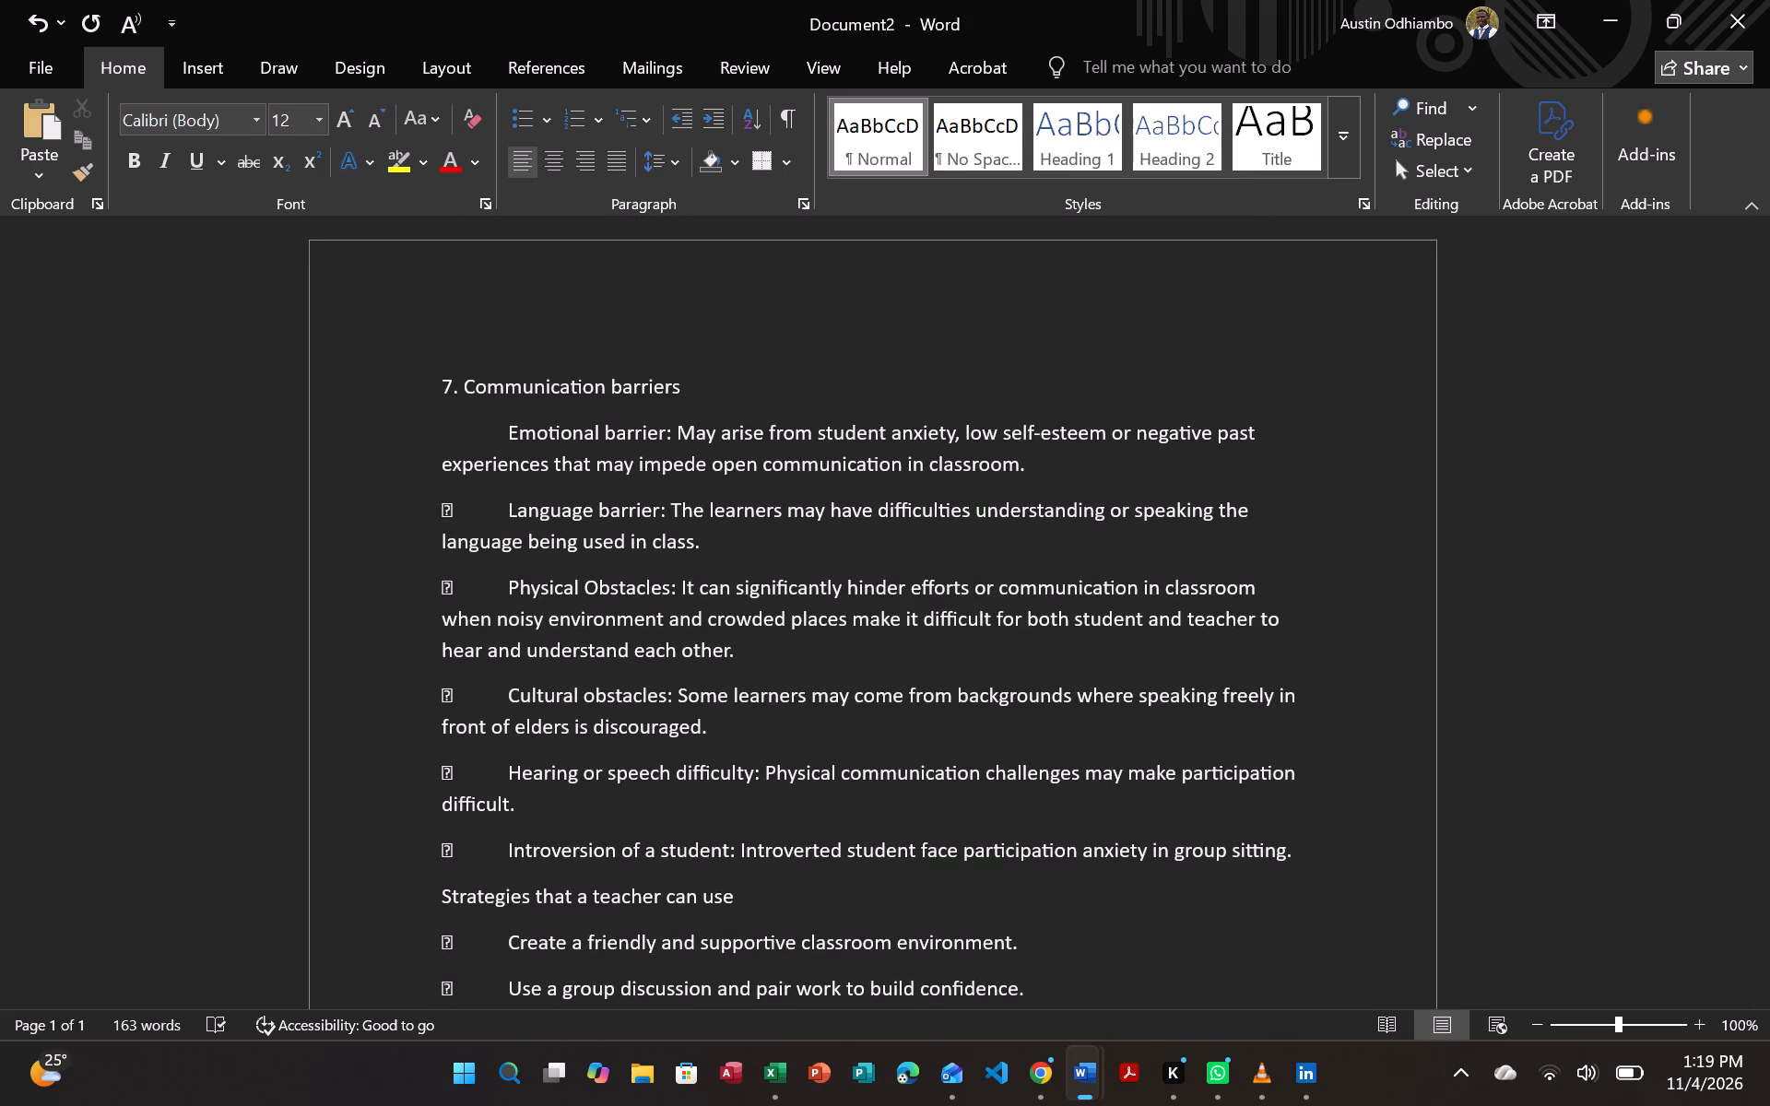
pyautogui.press('1')
pyautogui.press('.')
pyautogui.click(479, 516)
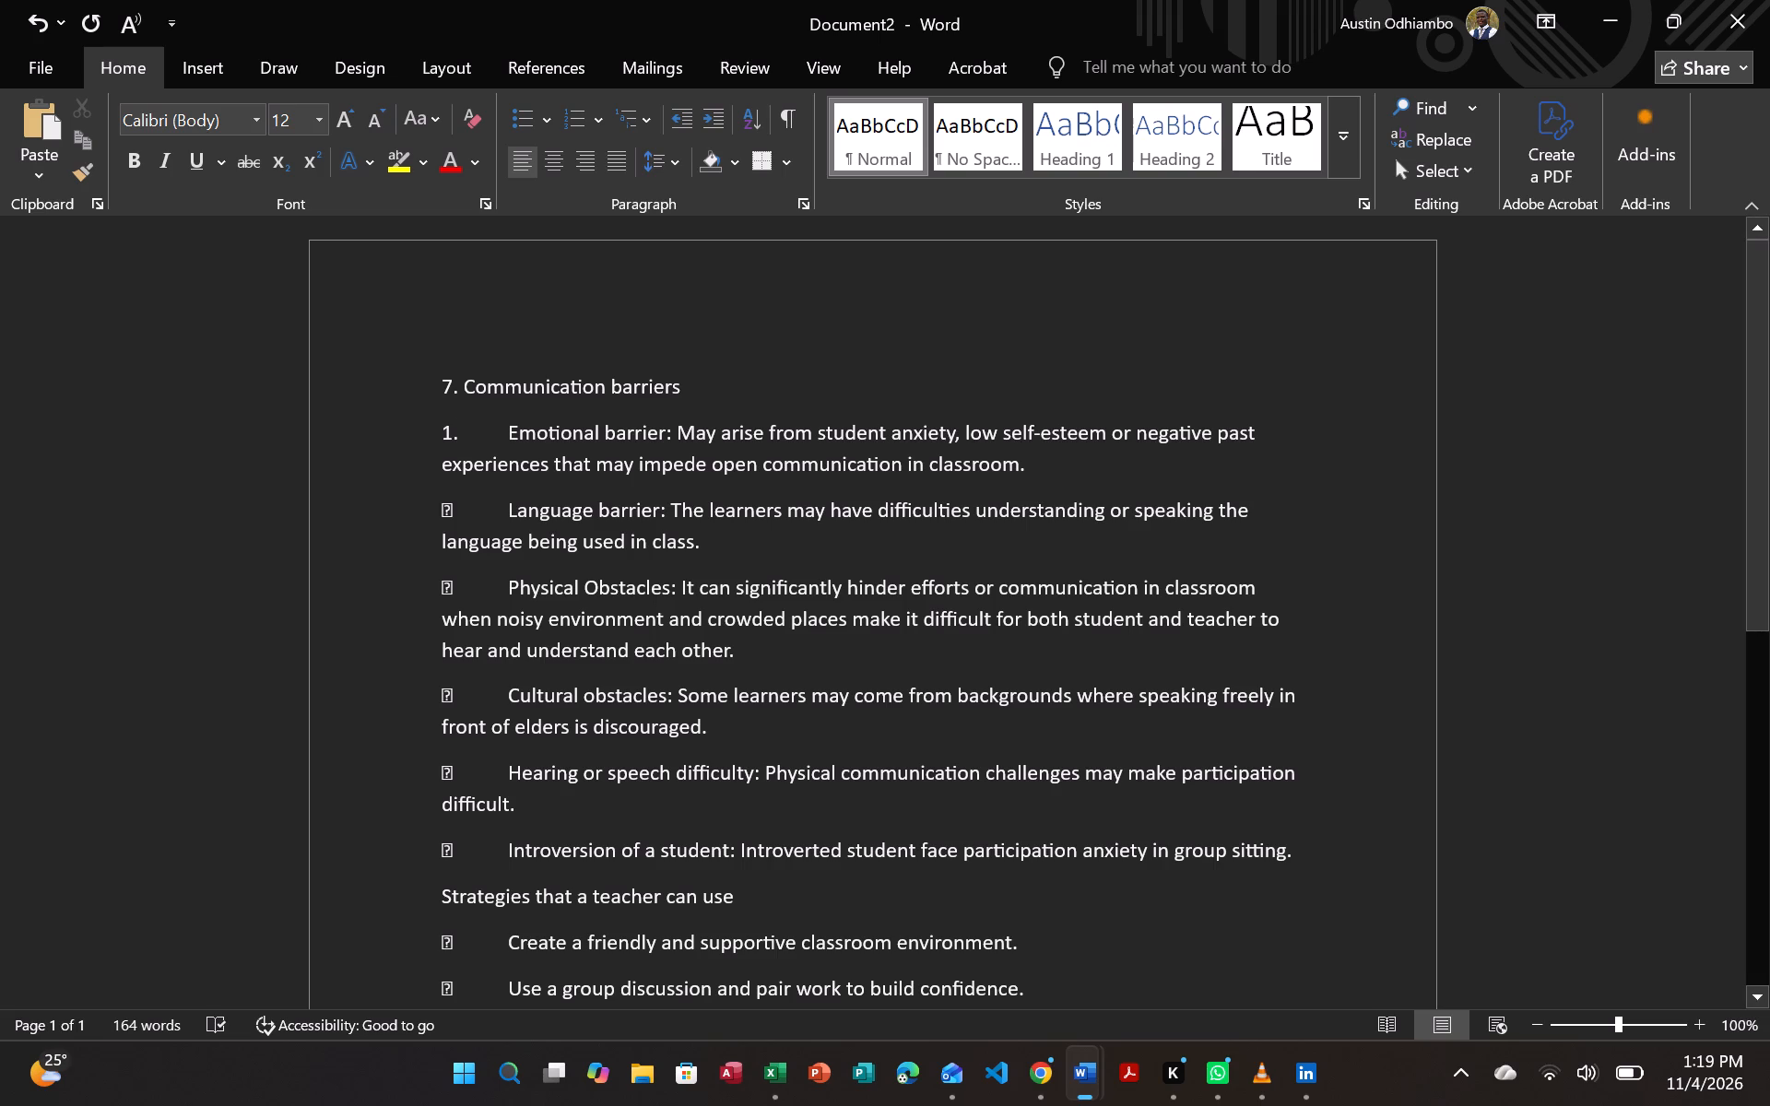
pyautogui.press('BackSpace')
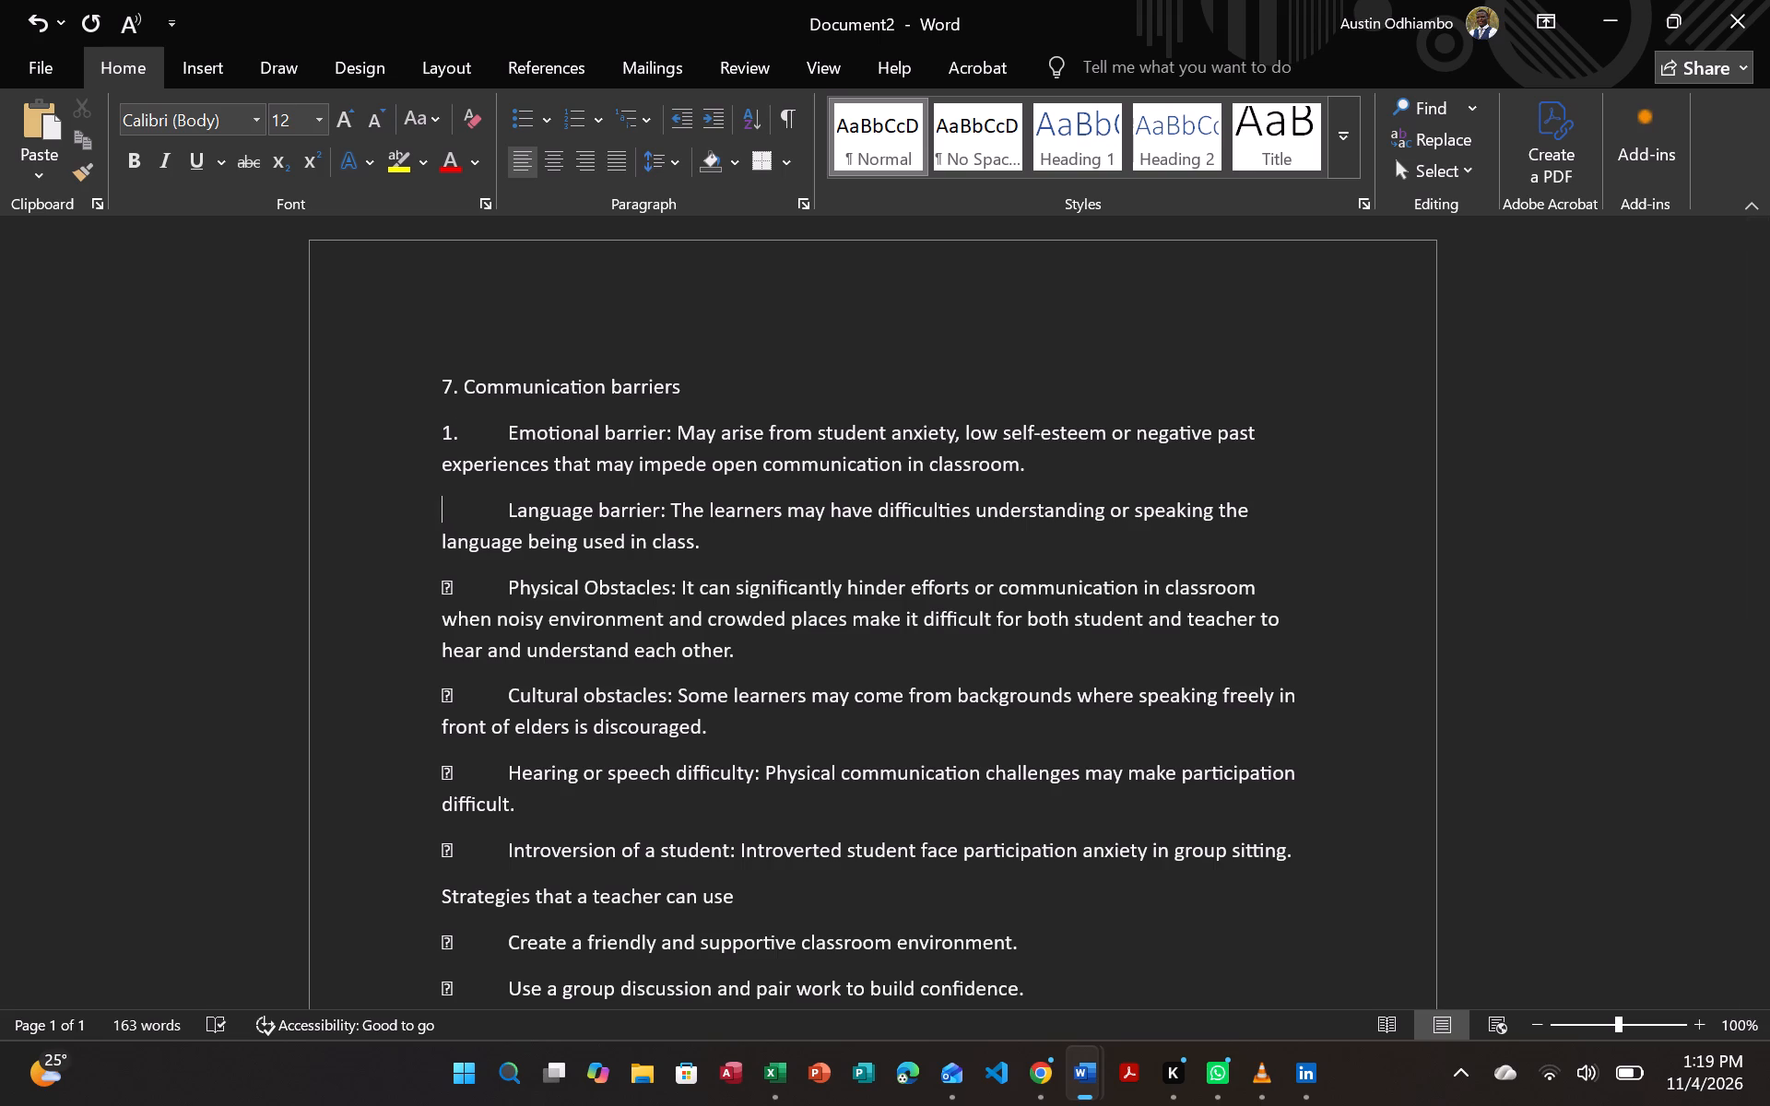
pyautogui.write('2.')
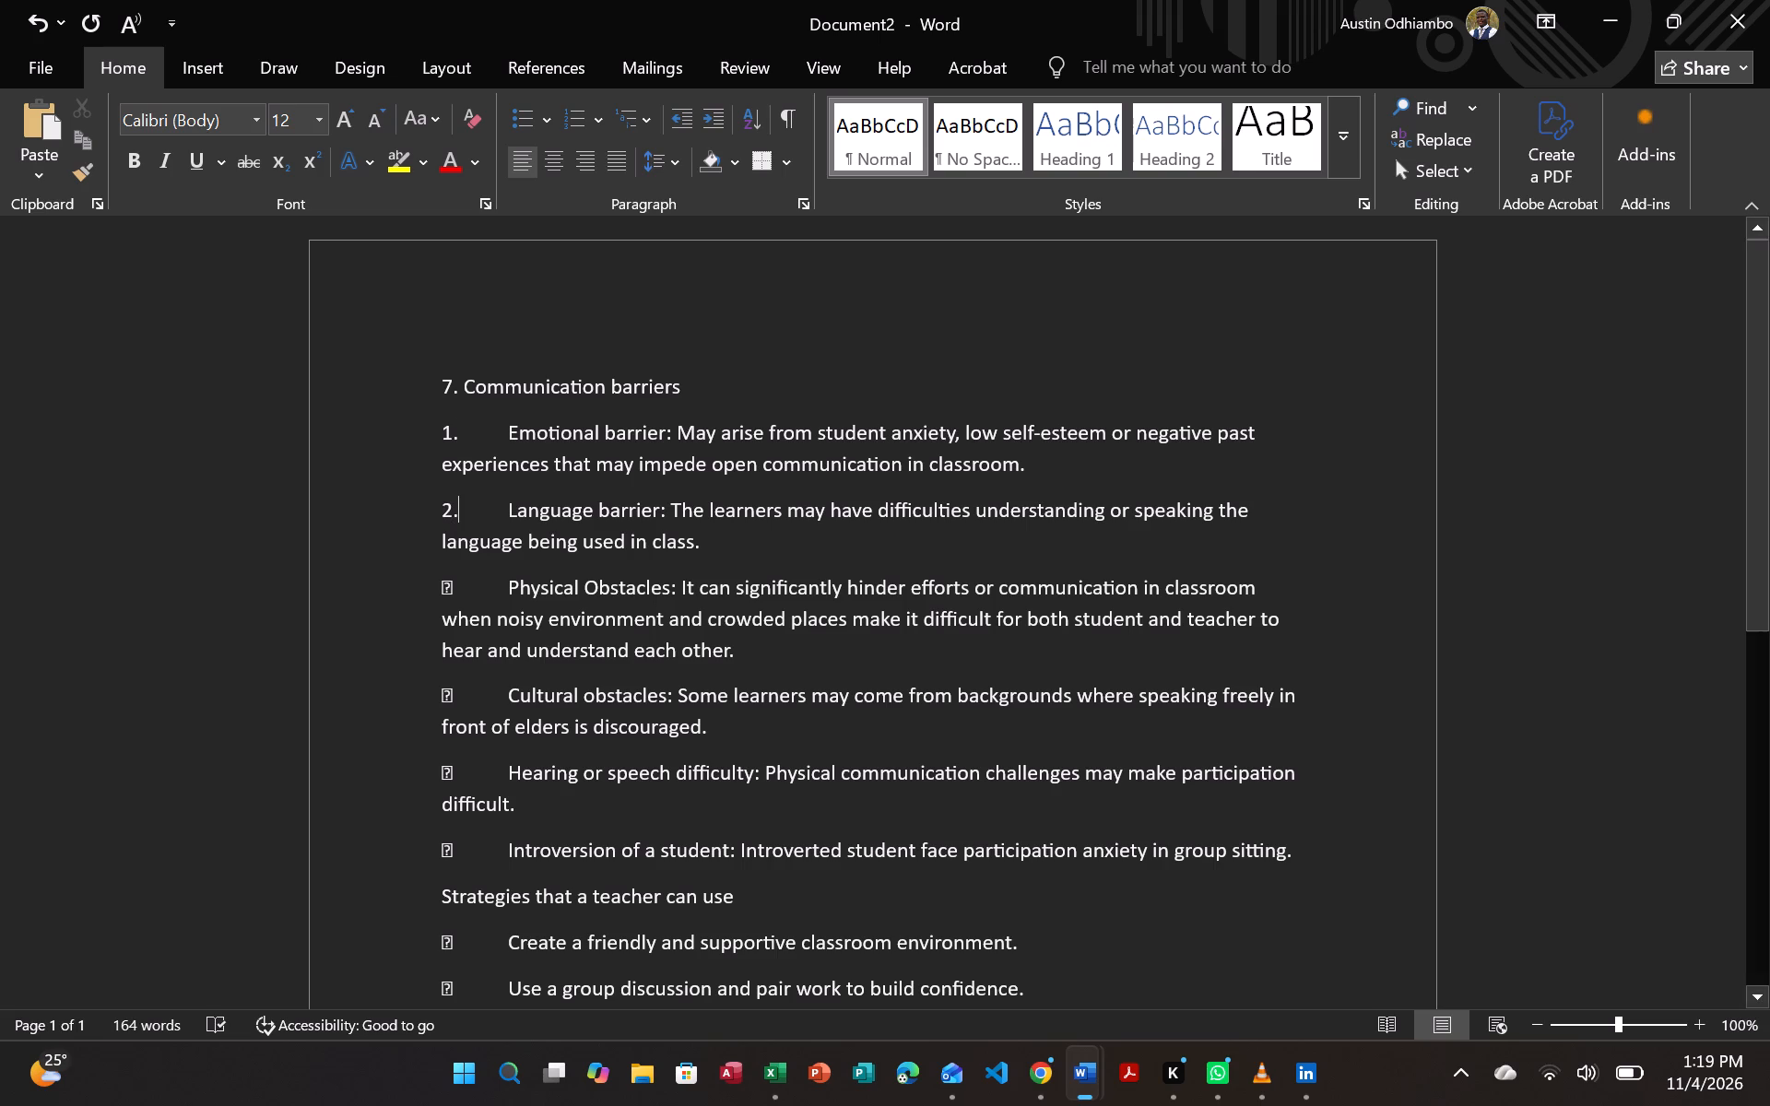
pyautogui.click(456, 584)
pyautogui.press('BackSpace')
pyautogui.press('3')
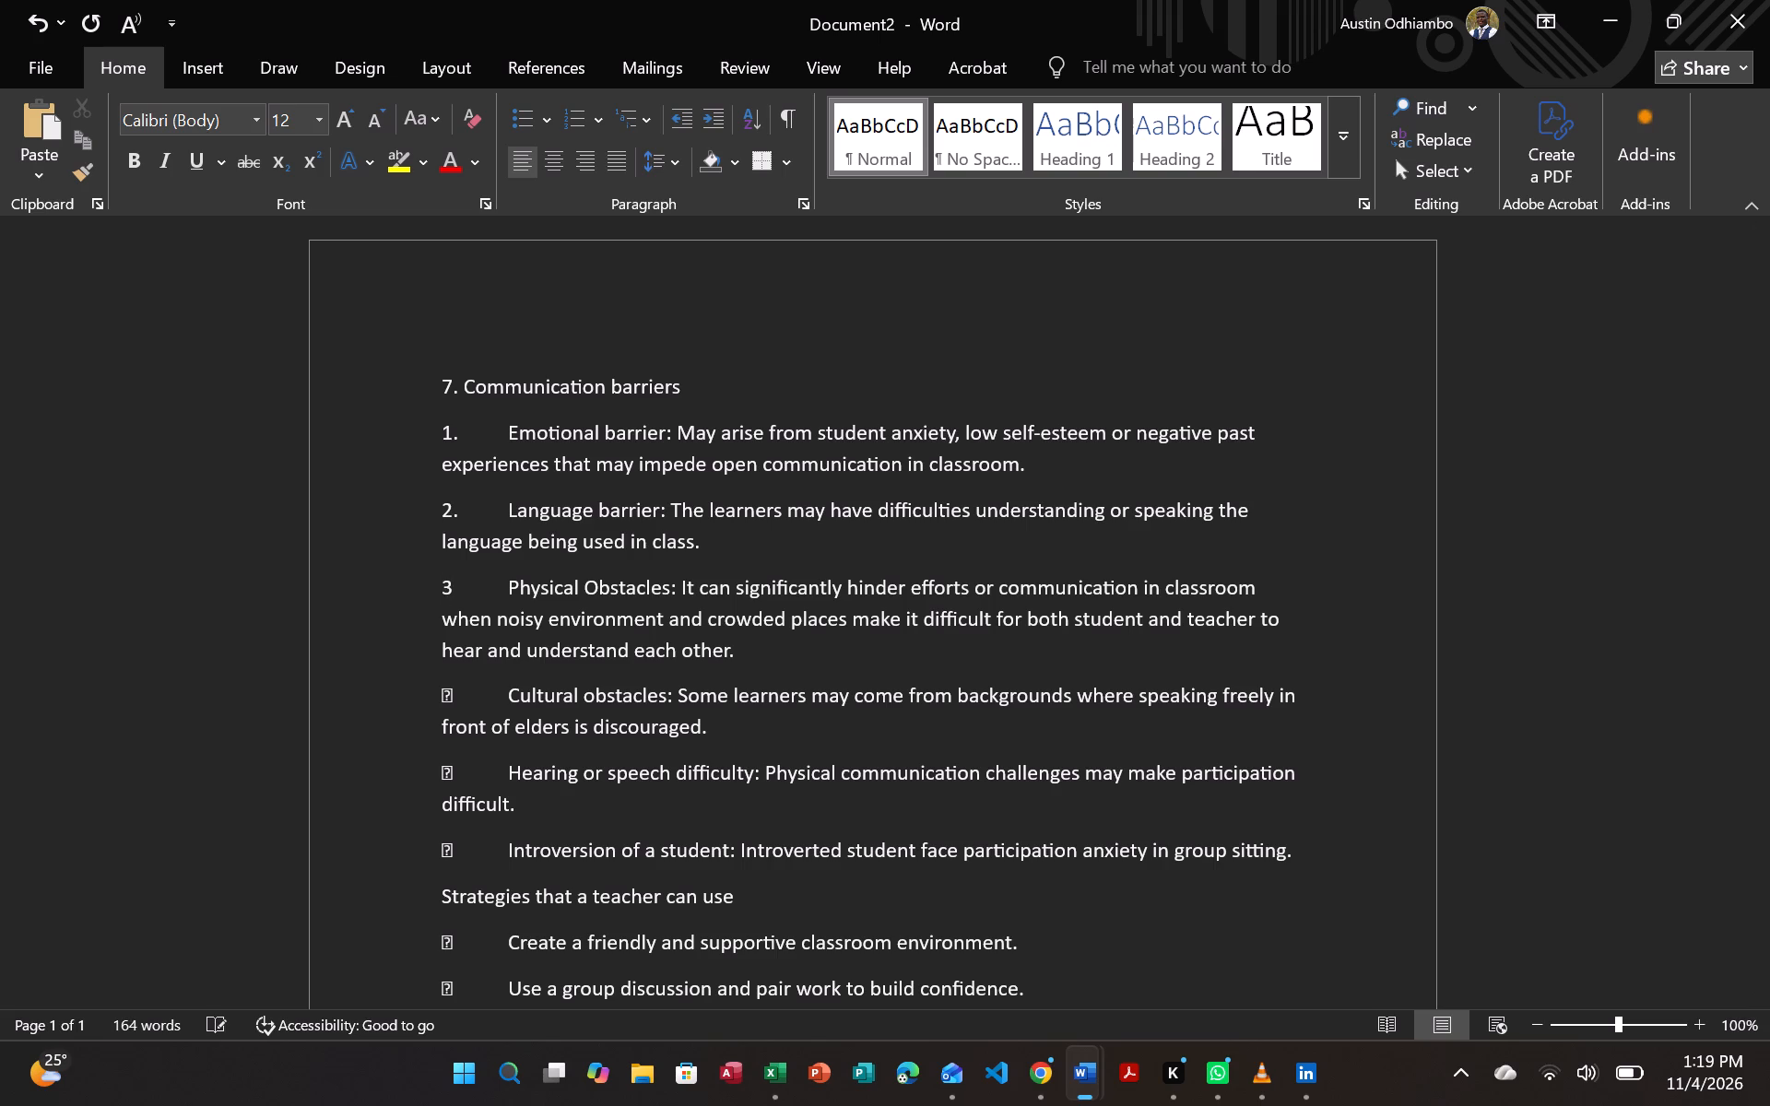
pyautogui.press('.')
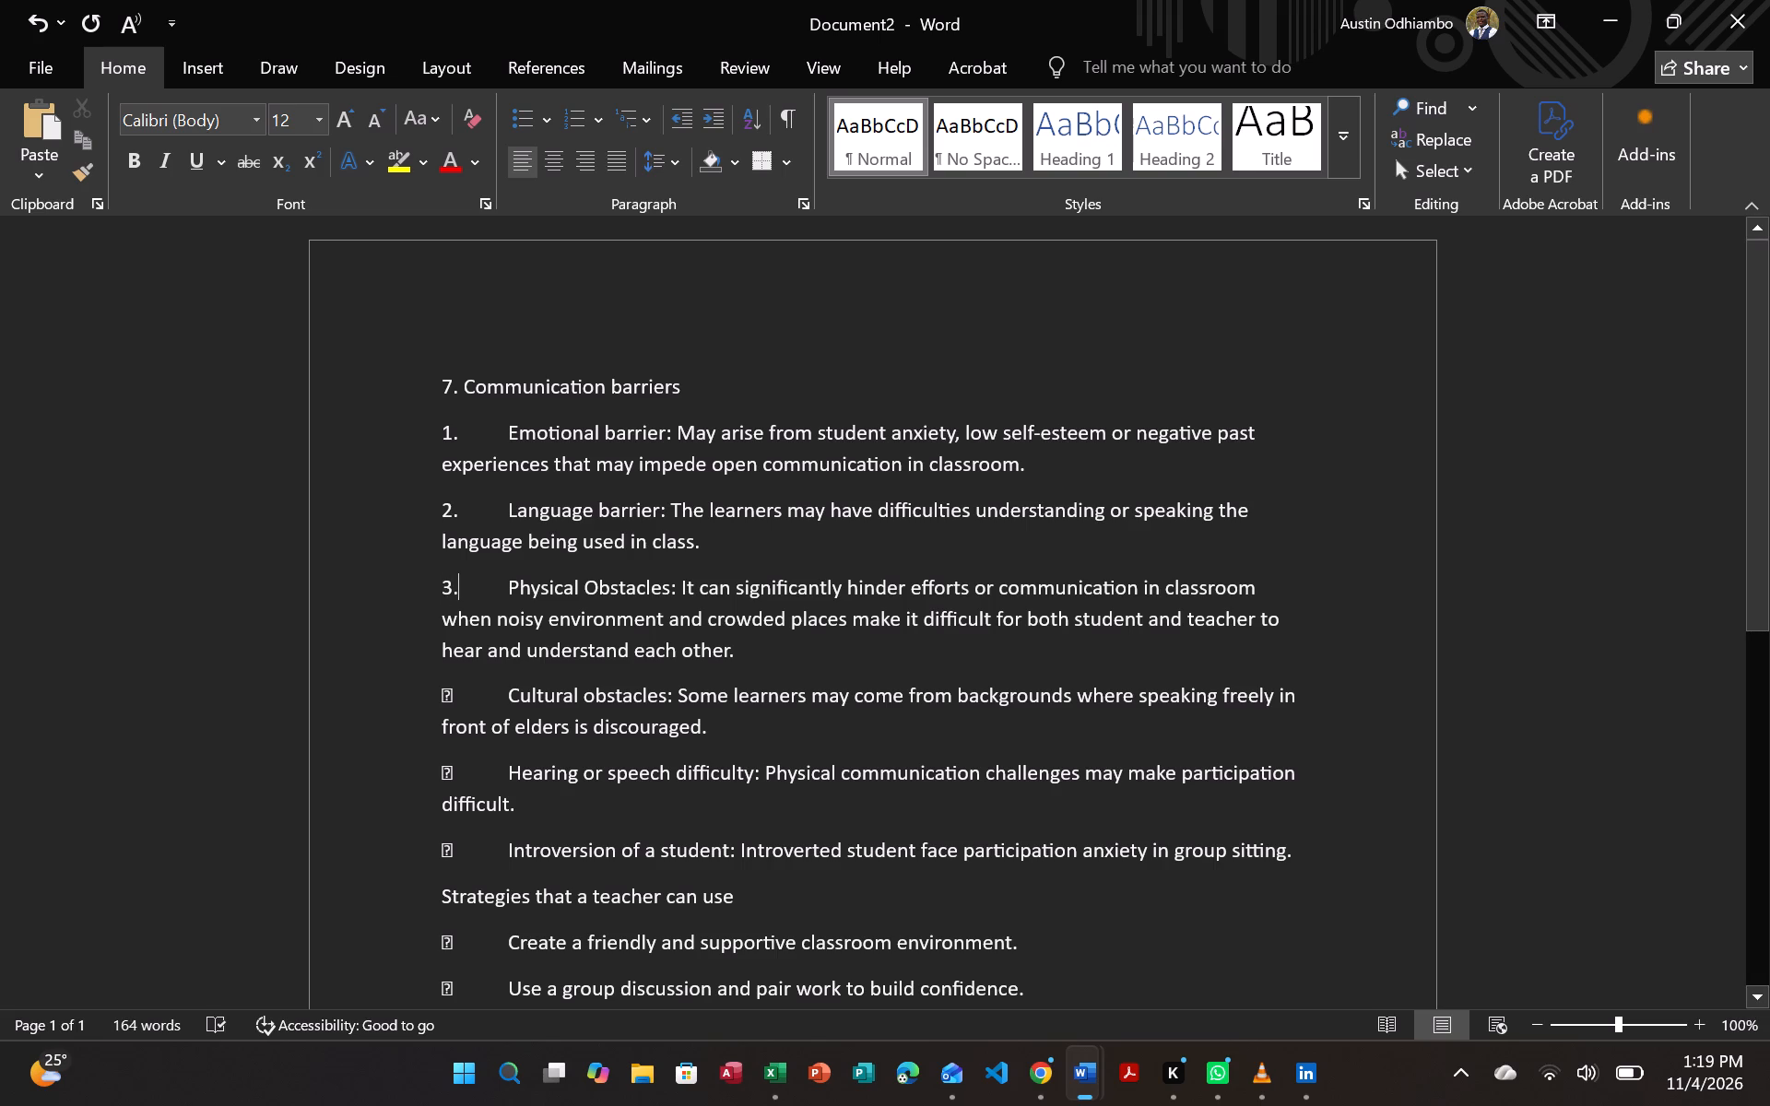
# Replace the symbols before the Cultural obstacles, Hearing or speech difficulty and Introversion of a student items with 4., 5. and 6.
pyautogui.click(464, 707)
pyautogui.press('BackSpace')
pyautogui.press('4')
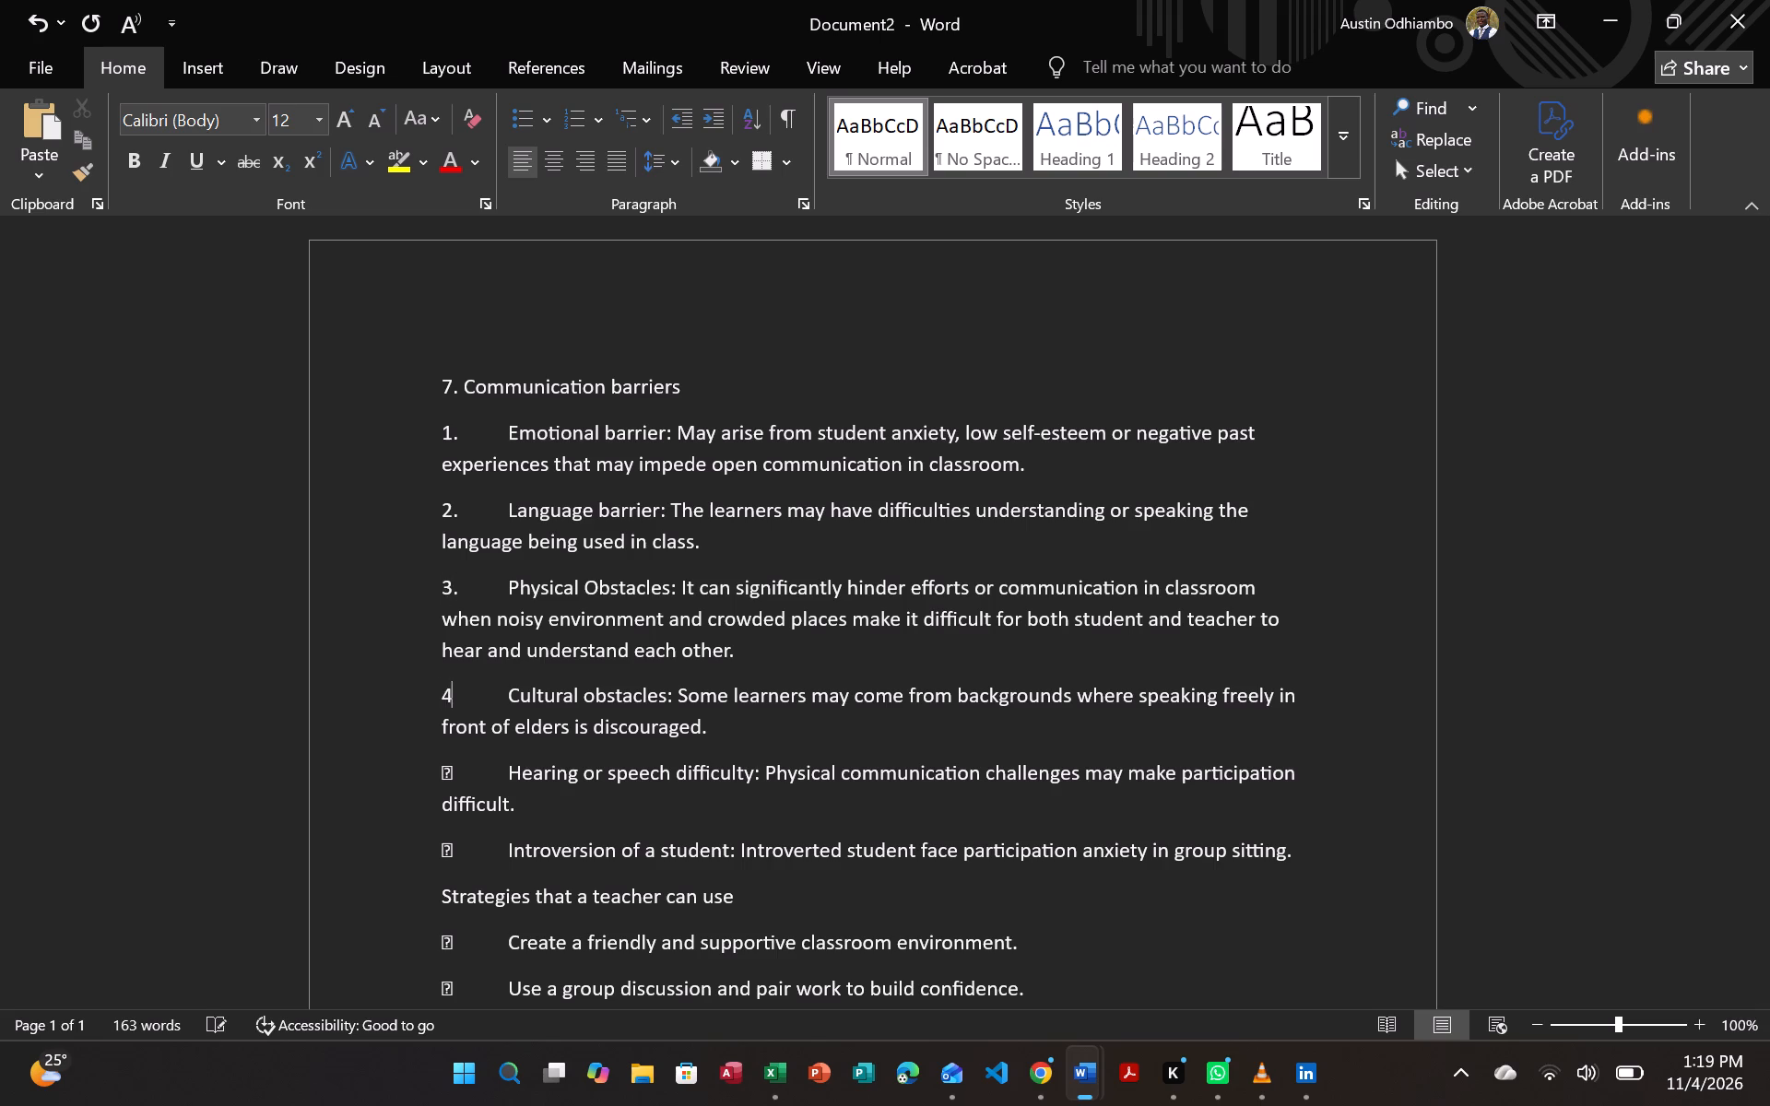
pyautogui.press('.')
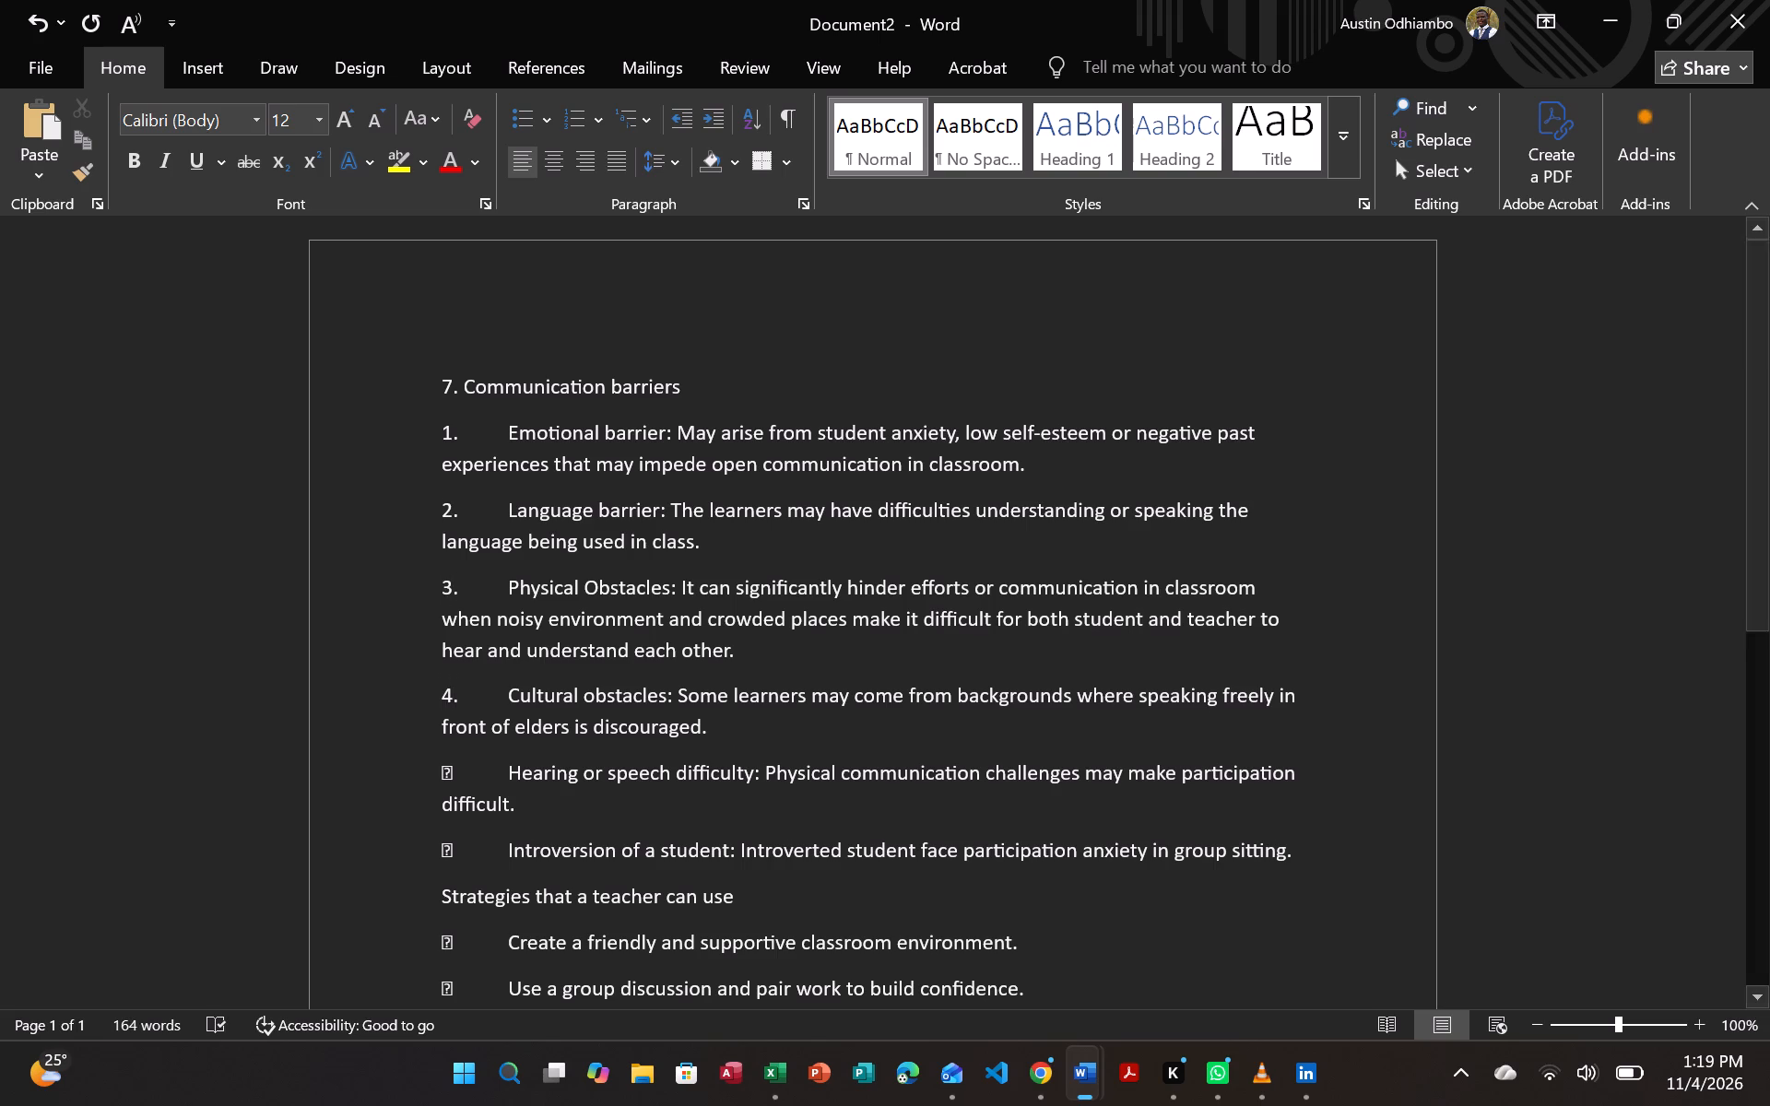
pyautogui.scroll(-1, 473, 665)
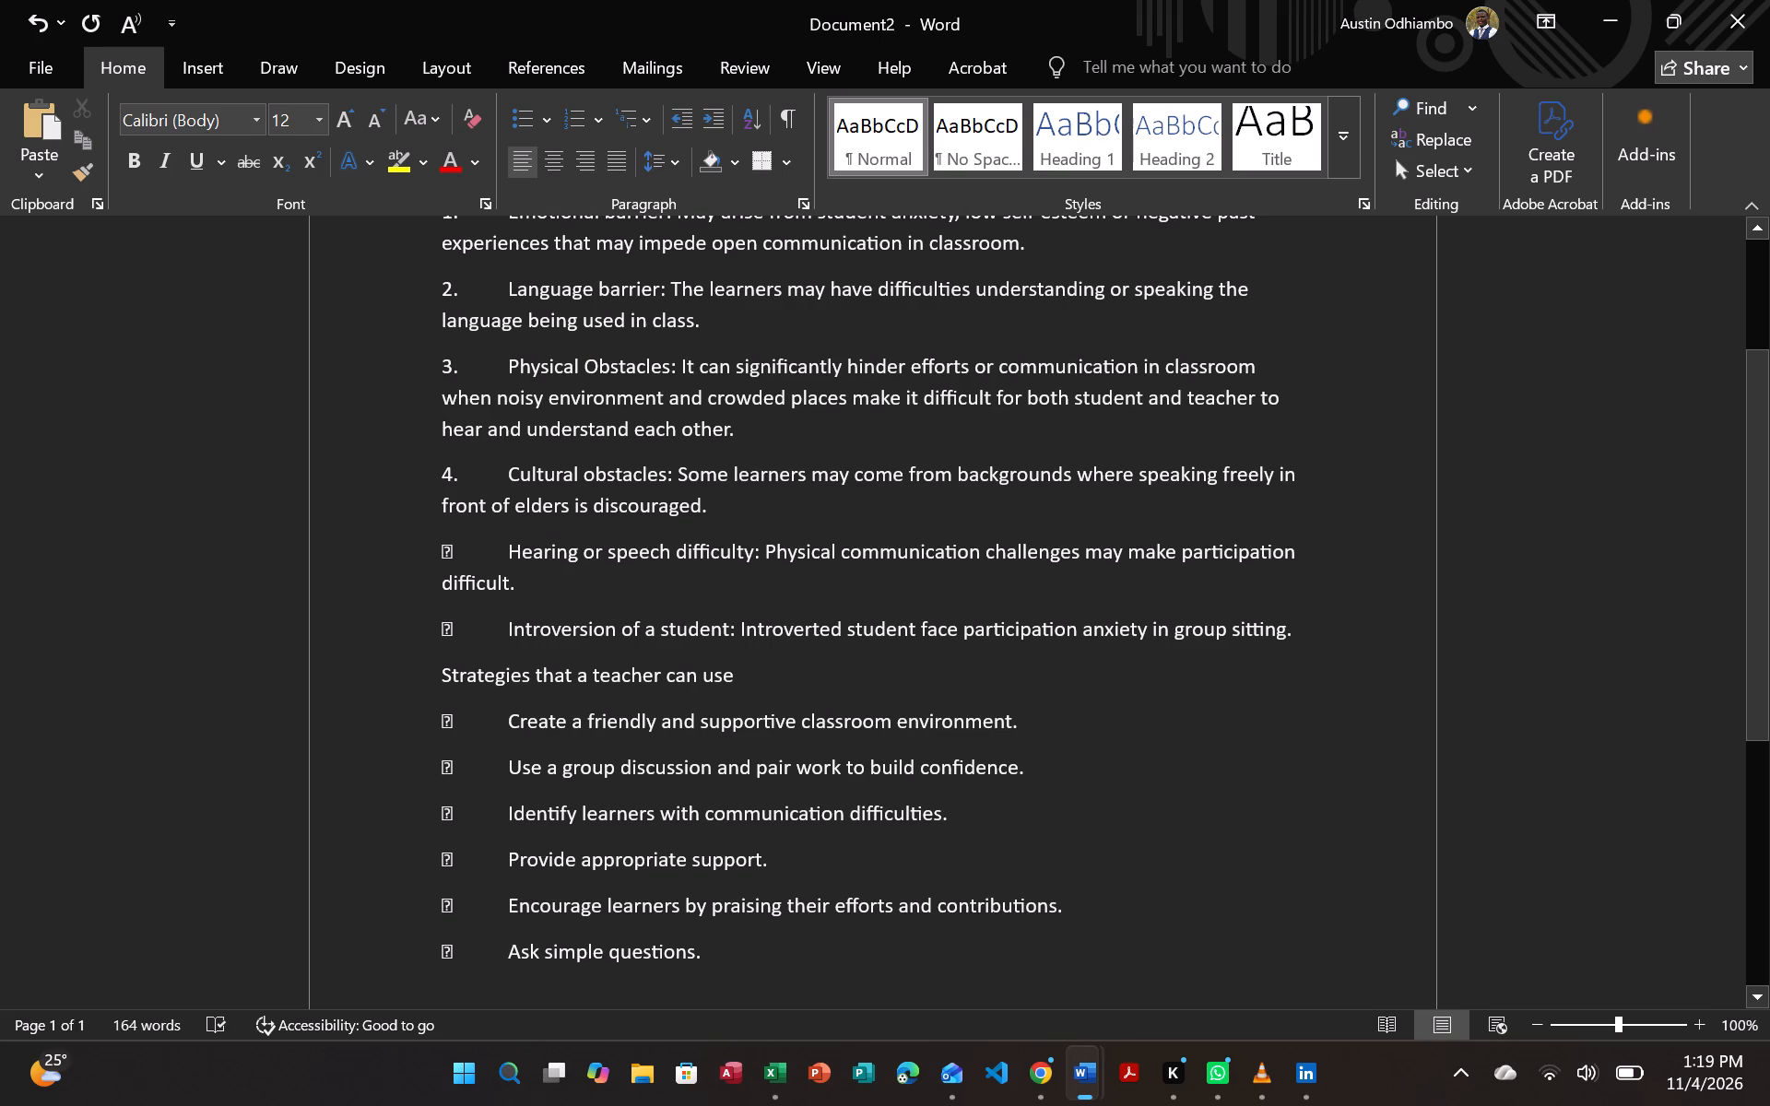
pyautogui.click(458, 556)
pyautogui.press('BackSpace')
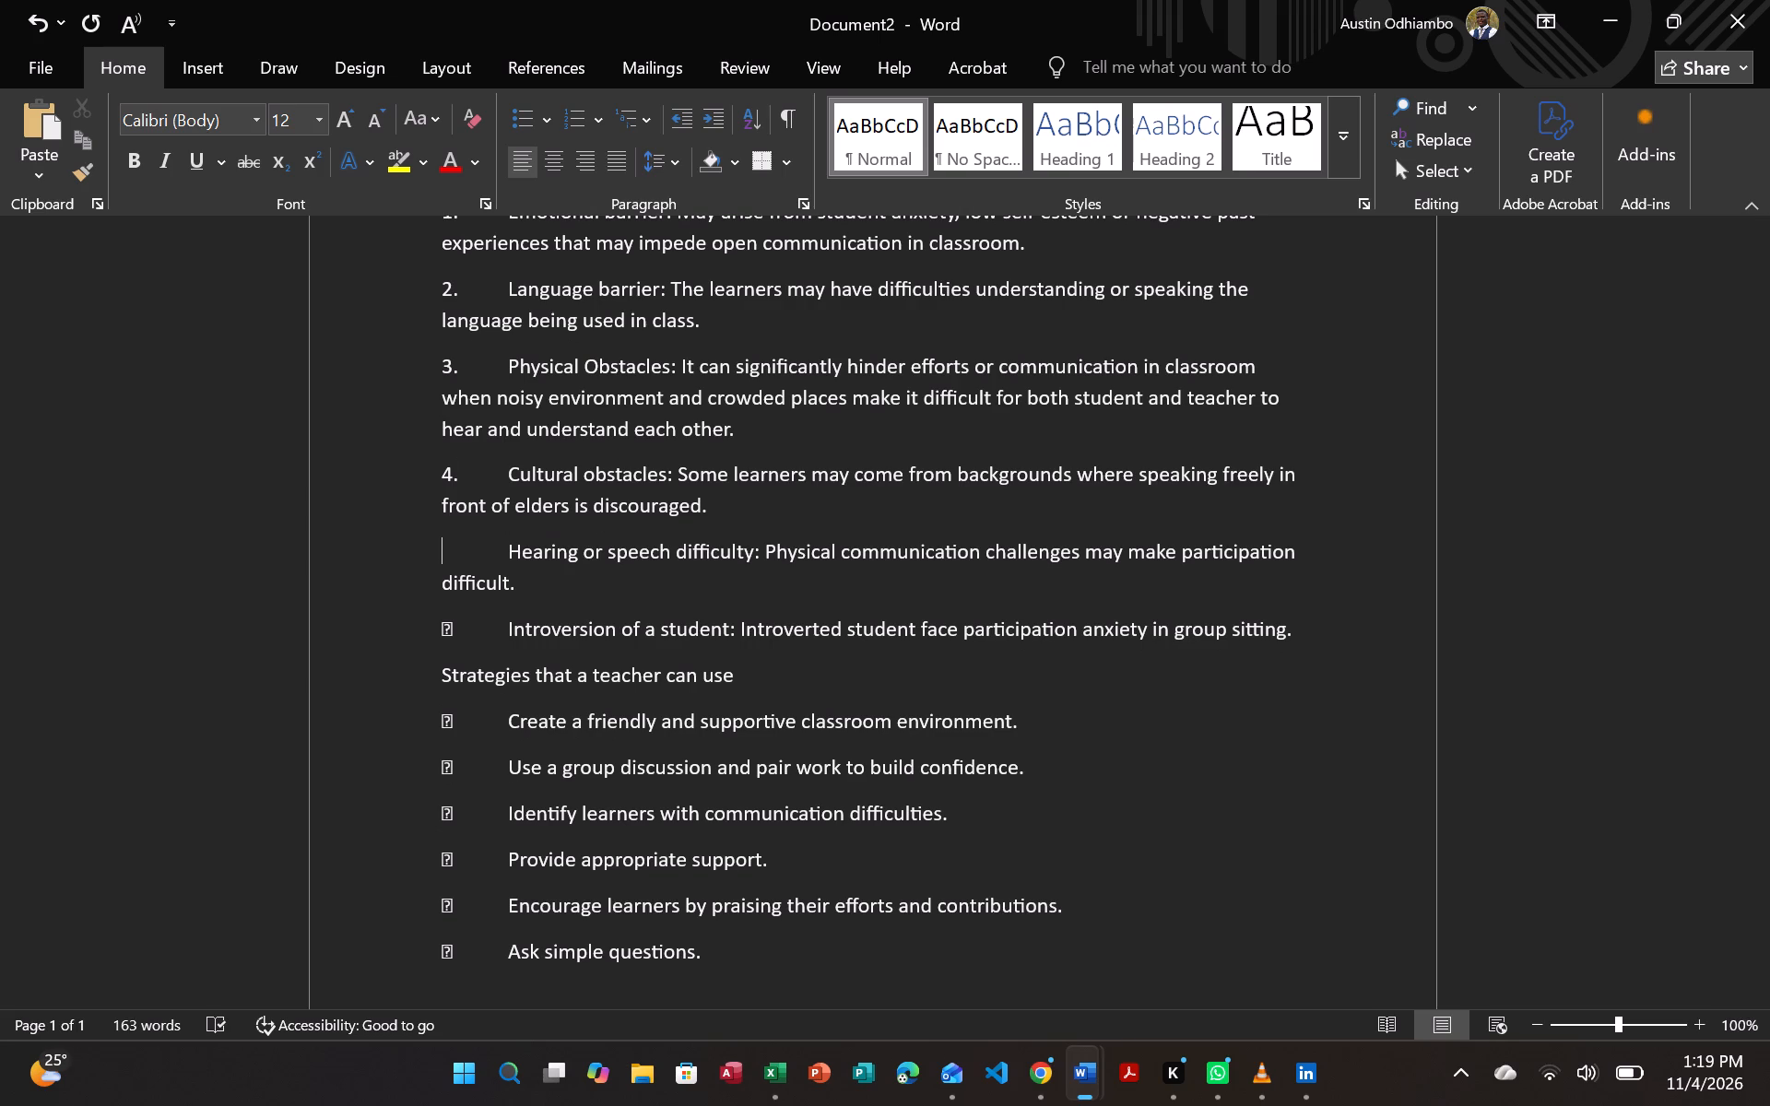
pyautogui.press('5')
pyautogui.press('.')
pyautogui.click(461, 640)
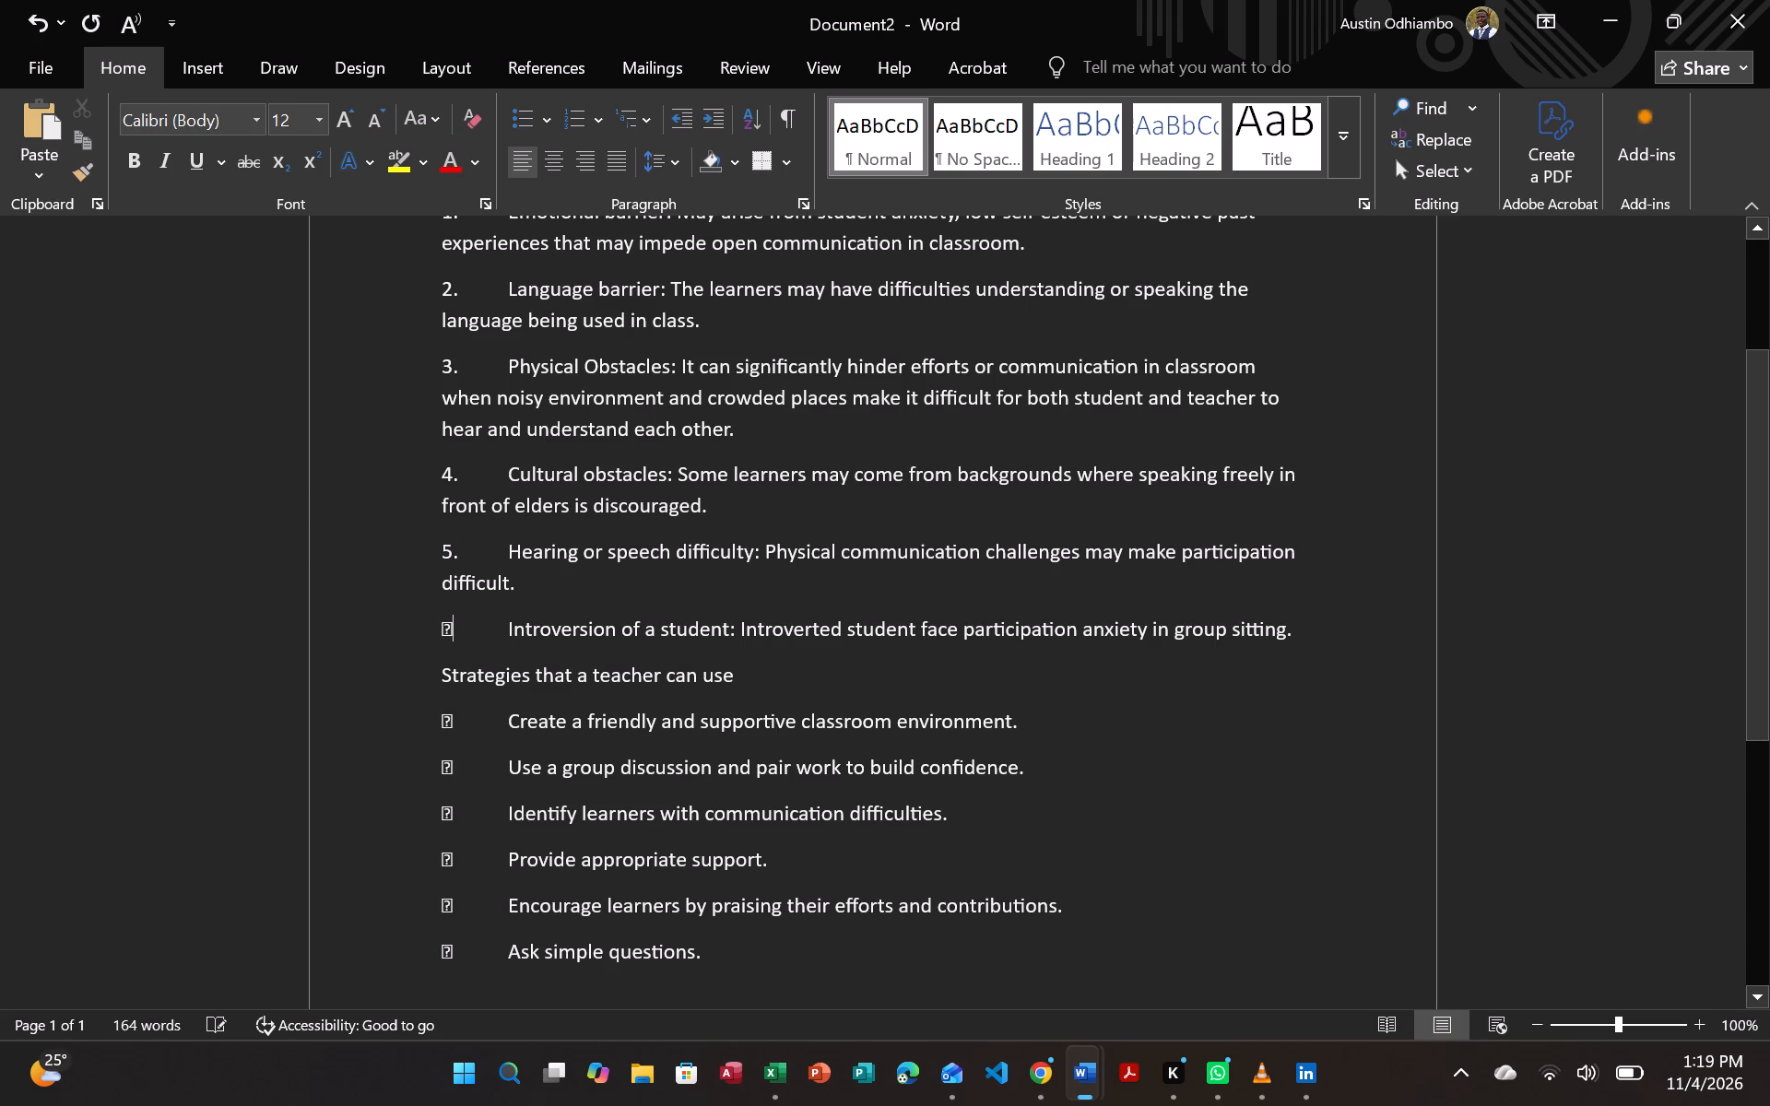
pyautogui.press('BackSpace')
pyautogui.write('6.')
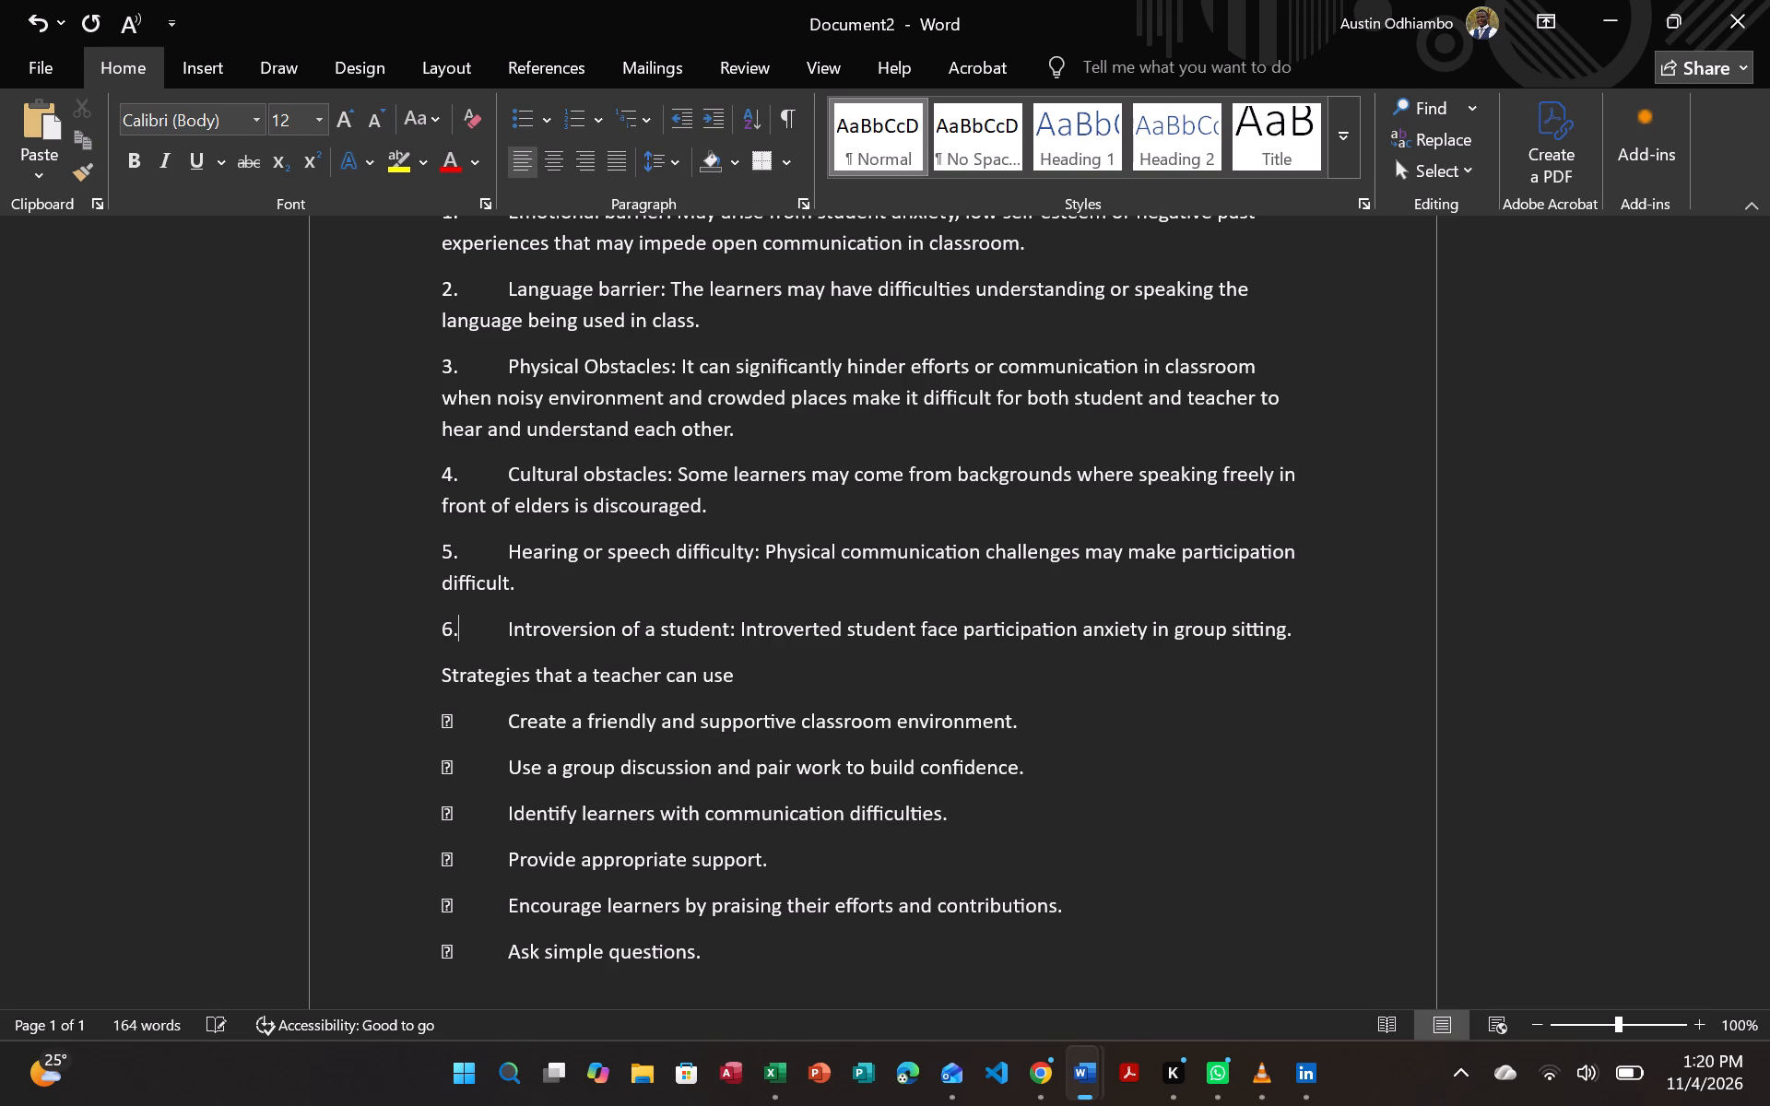
# Underline the subheading "Strategies that a teacher can use".
pyautogui.moveTo(442, 676); pyautogui.dragTo(762, 690)
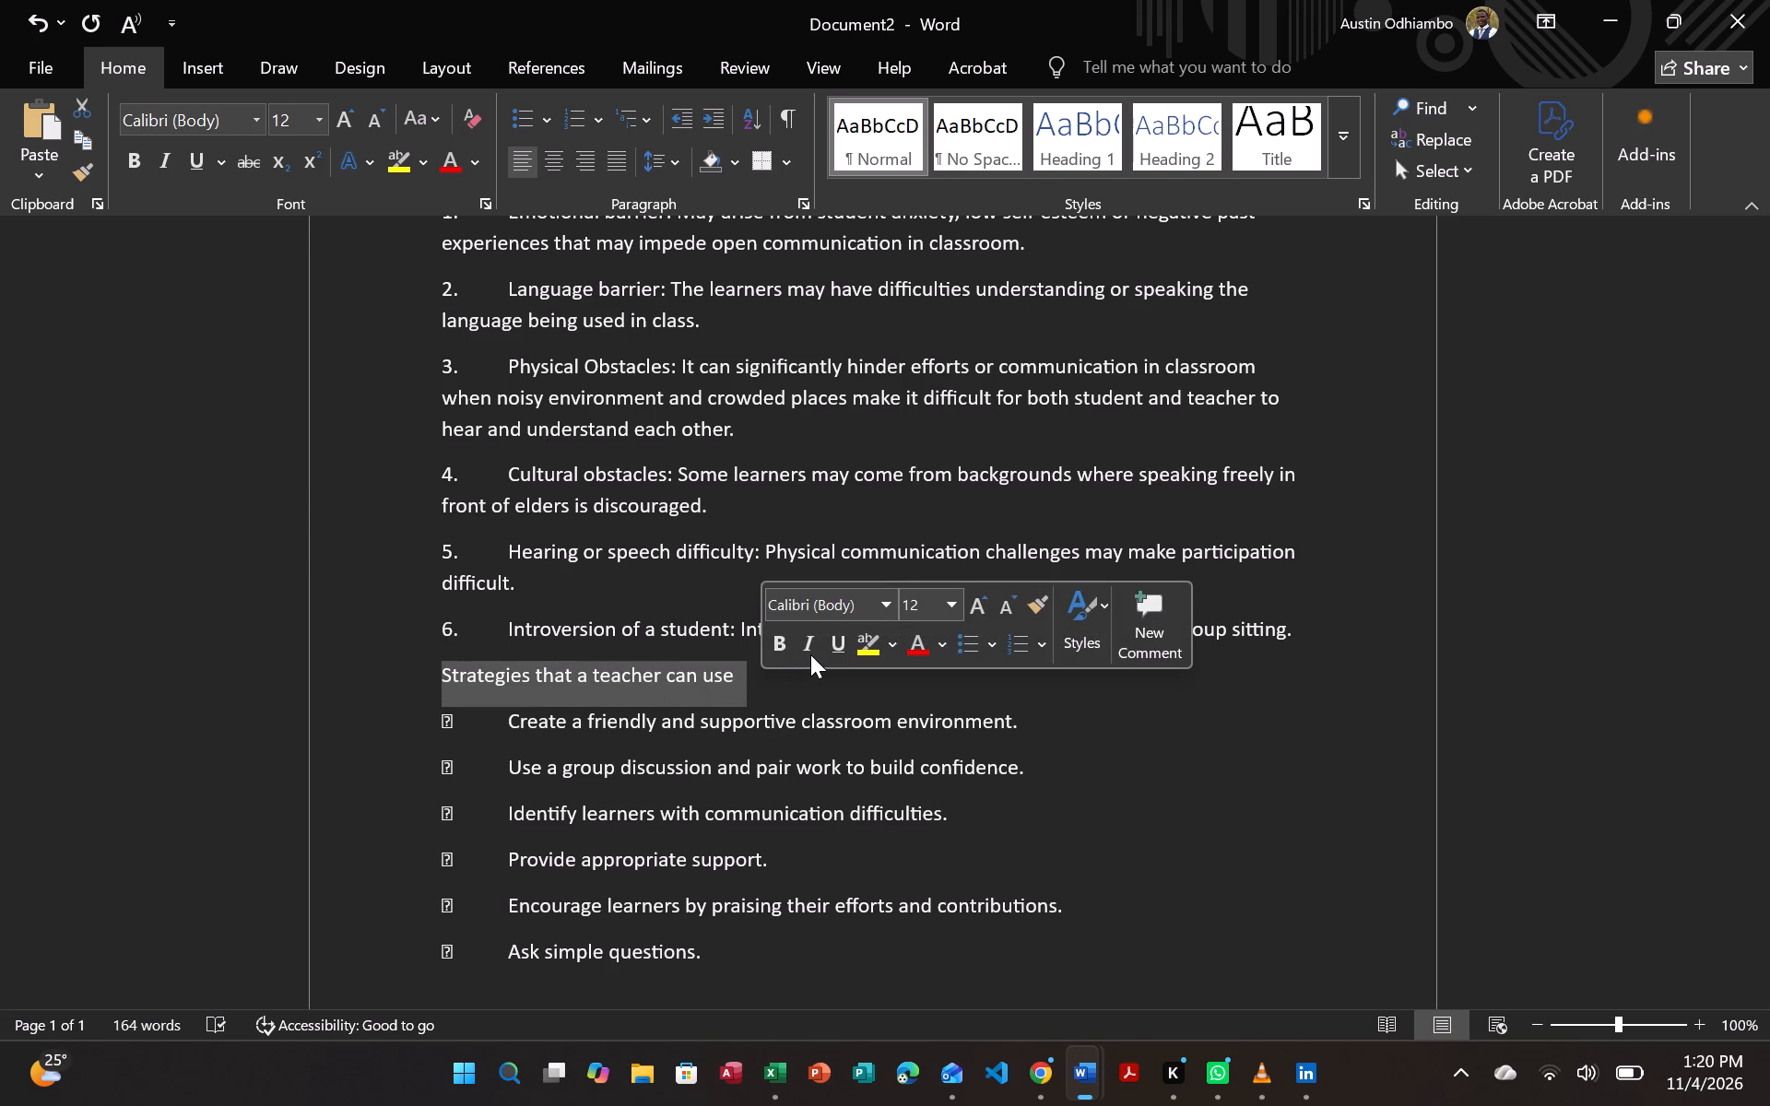
pyautogui.click(829, 647)
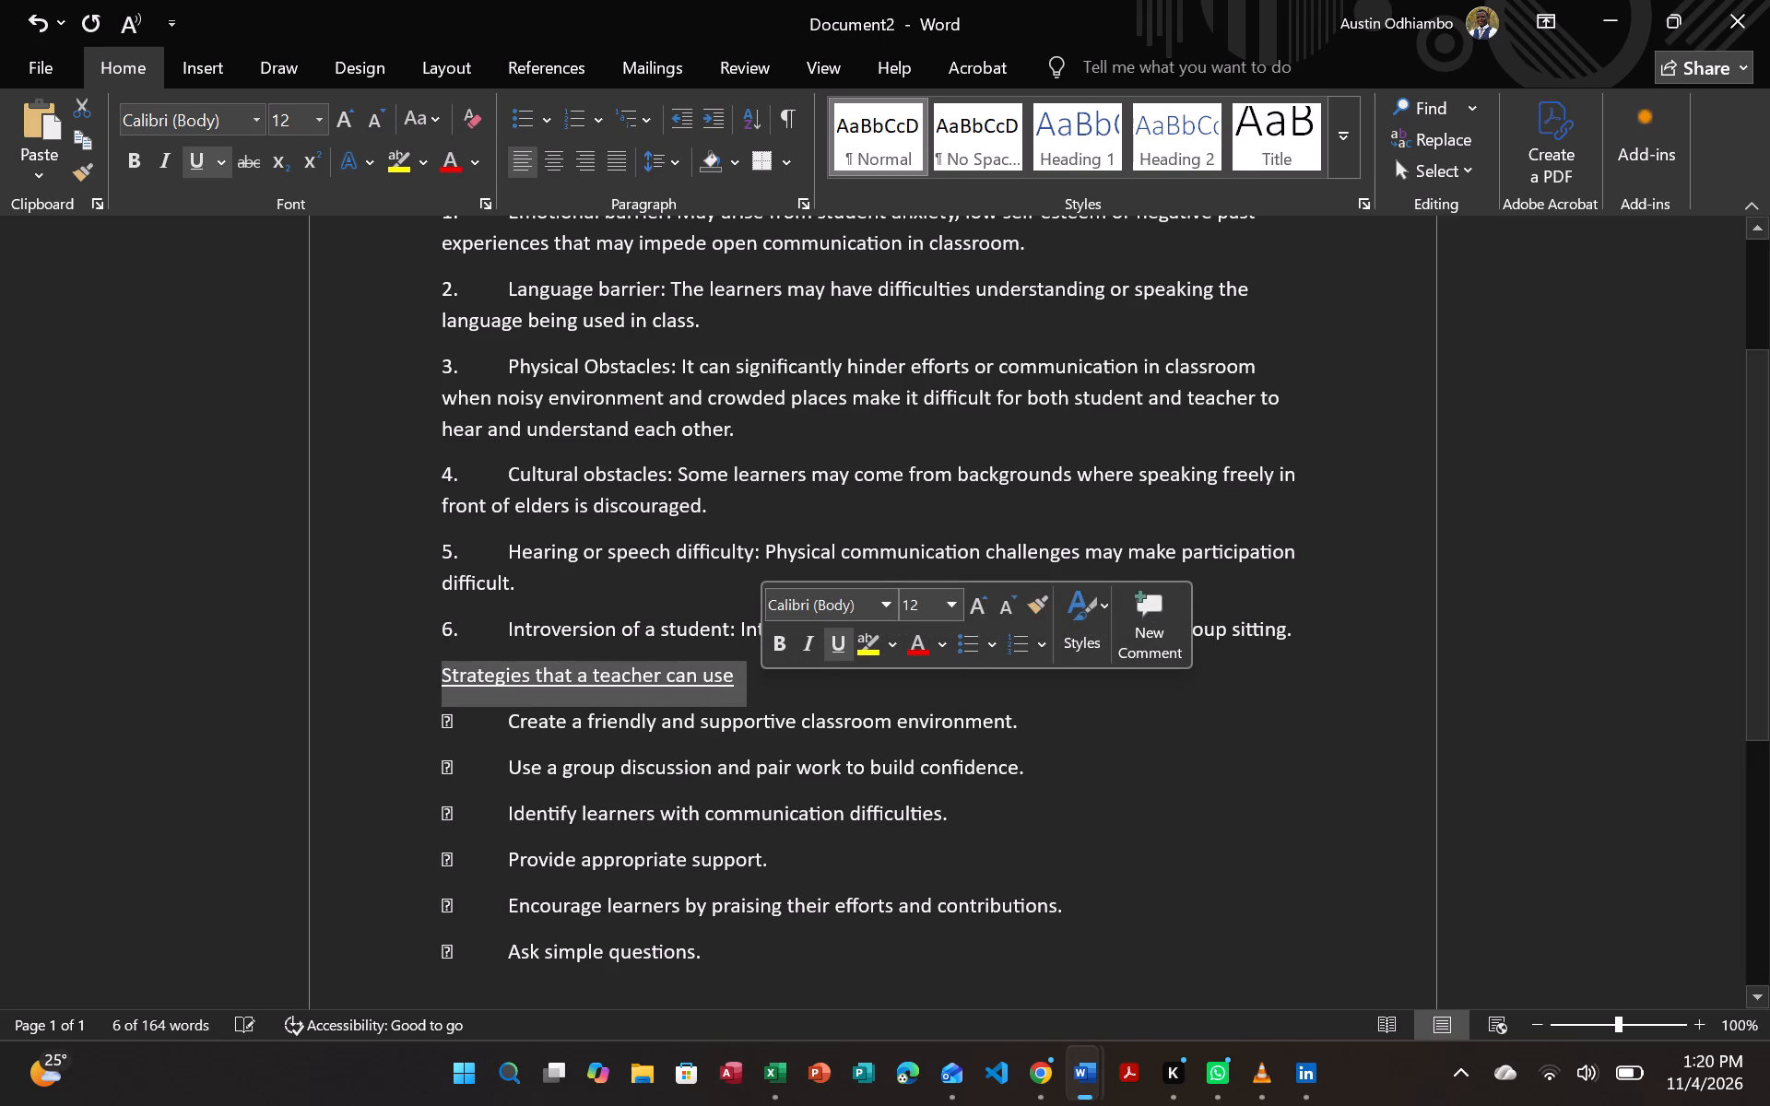
# Replace the symbols before the first three strategies, from the friendly classroom environment to identifying learners, with 1., 2. and 3.
pyautogui.click(473, 720)
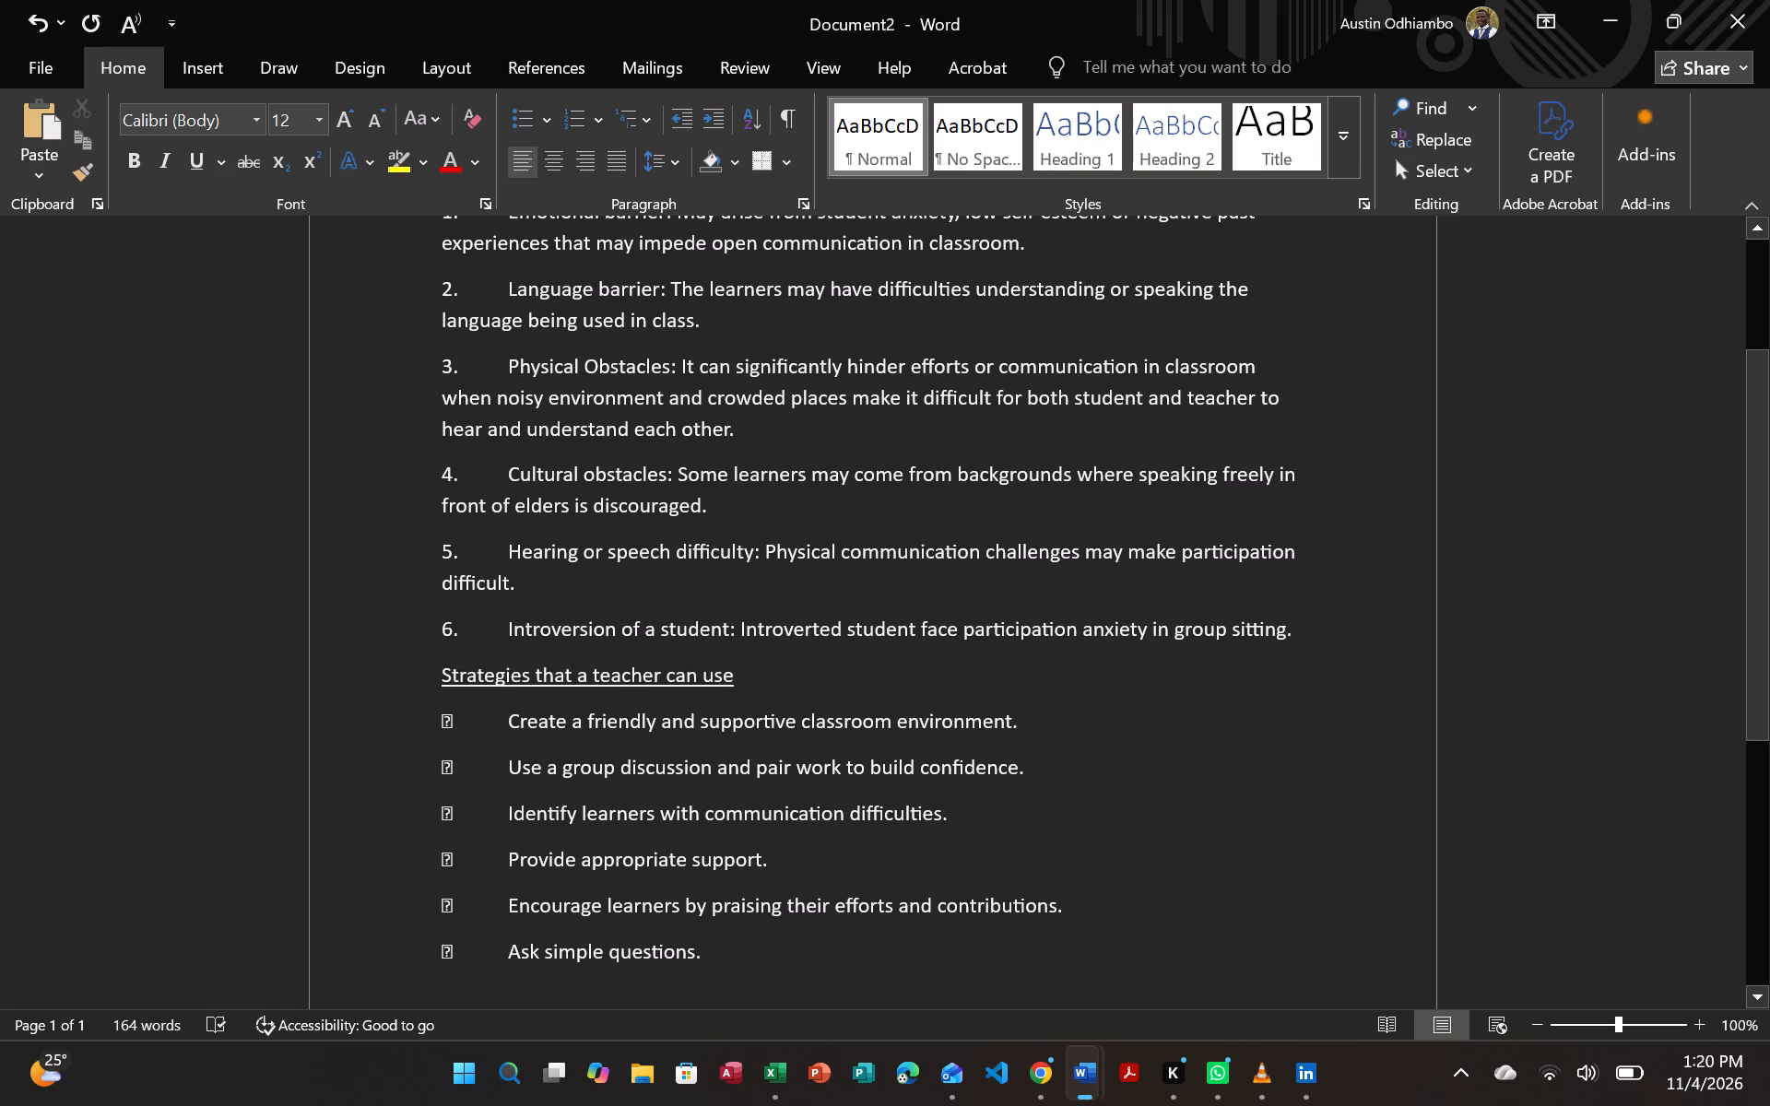
pyautogui.press('BackSpace')
pyautogui.press('1')
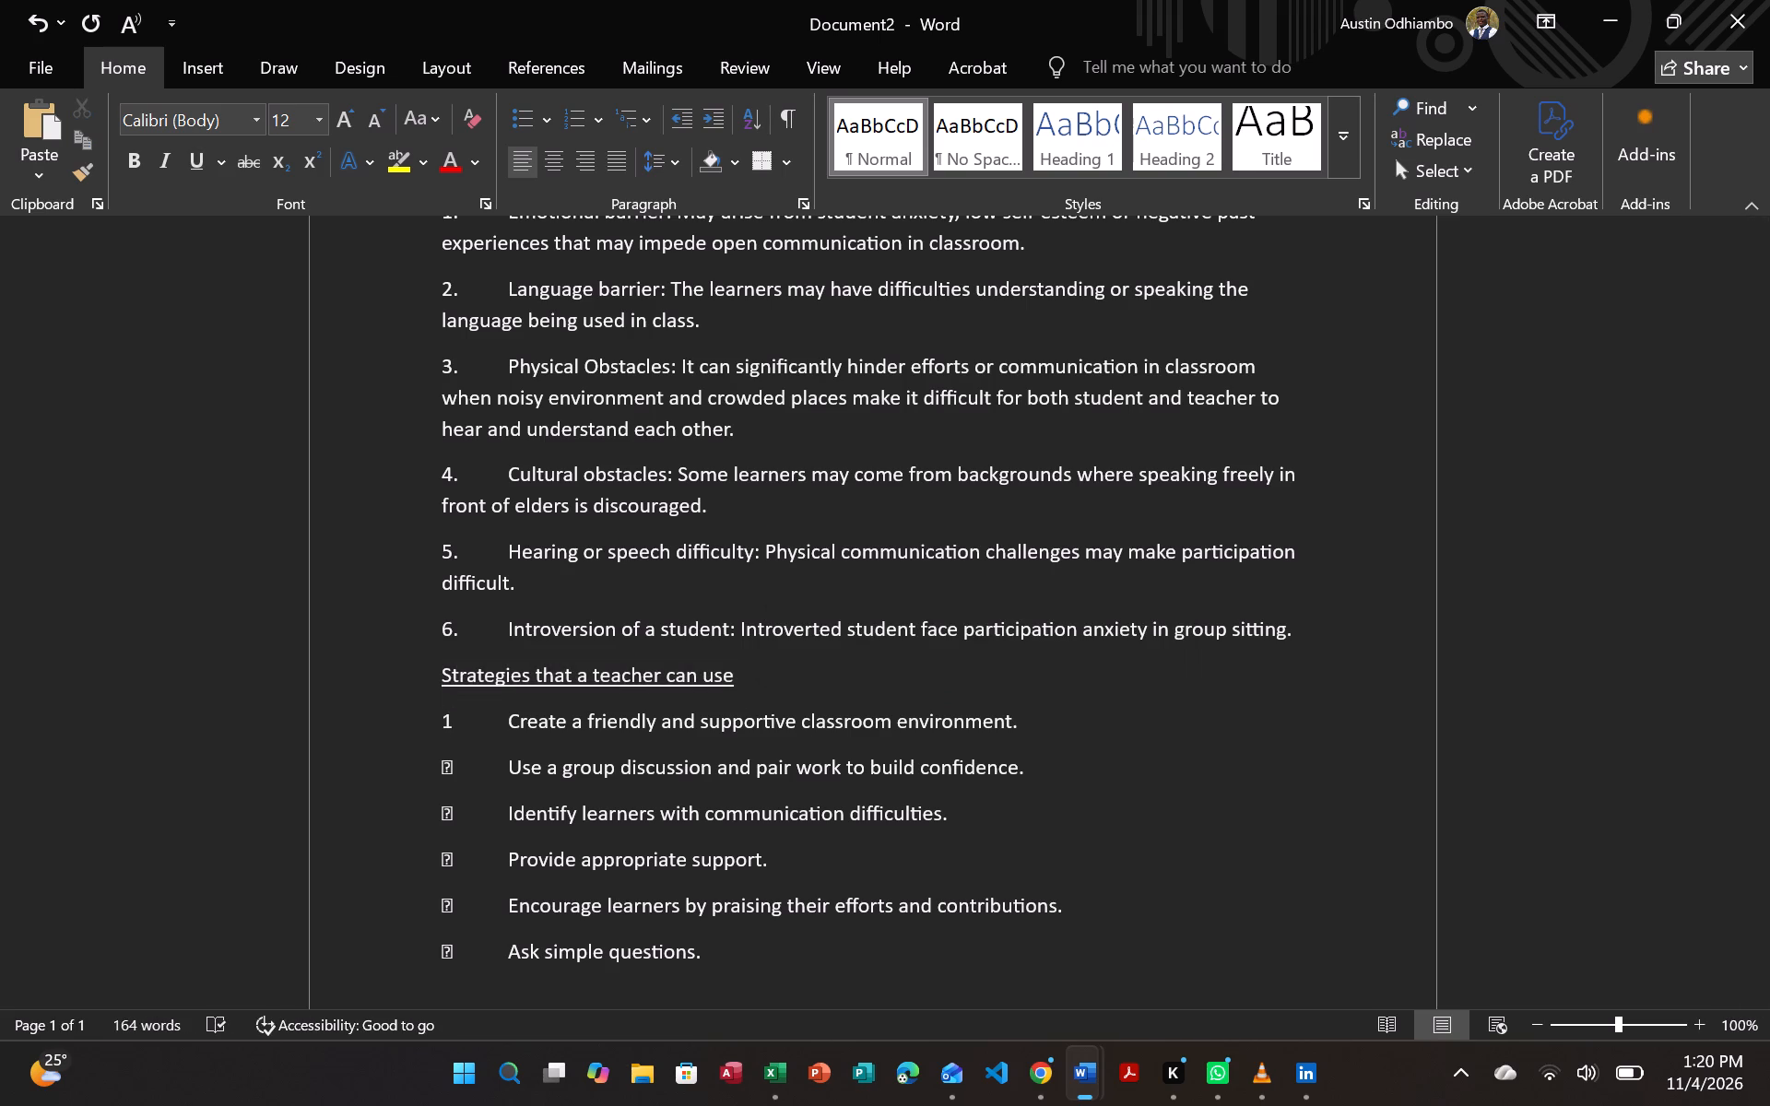
pyautogui.press('.')
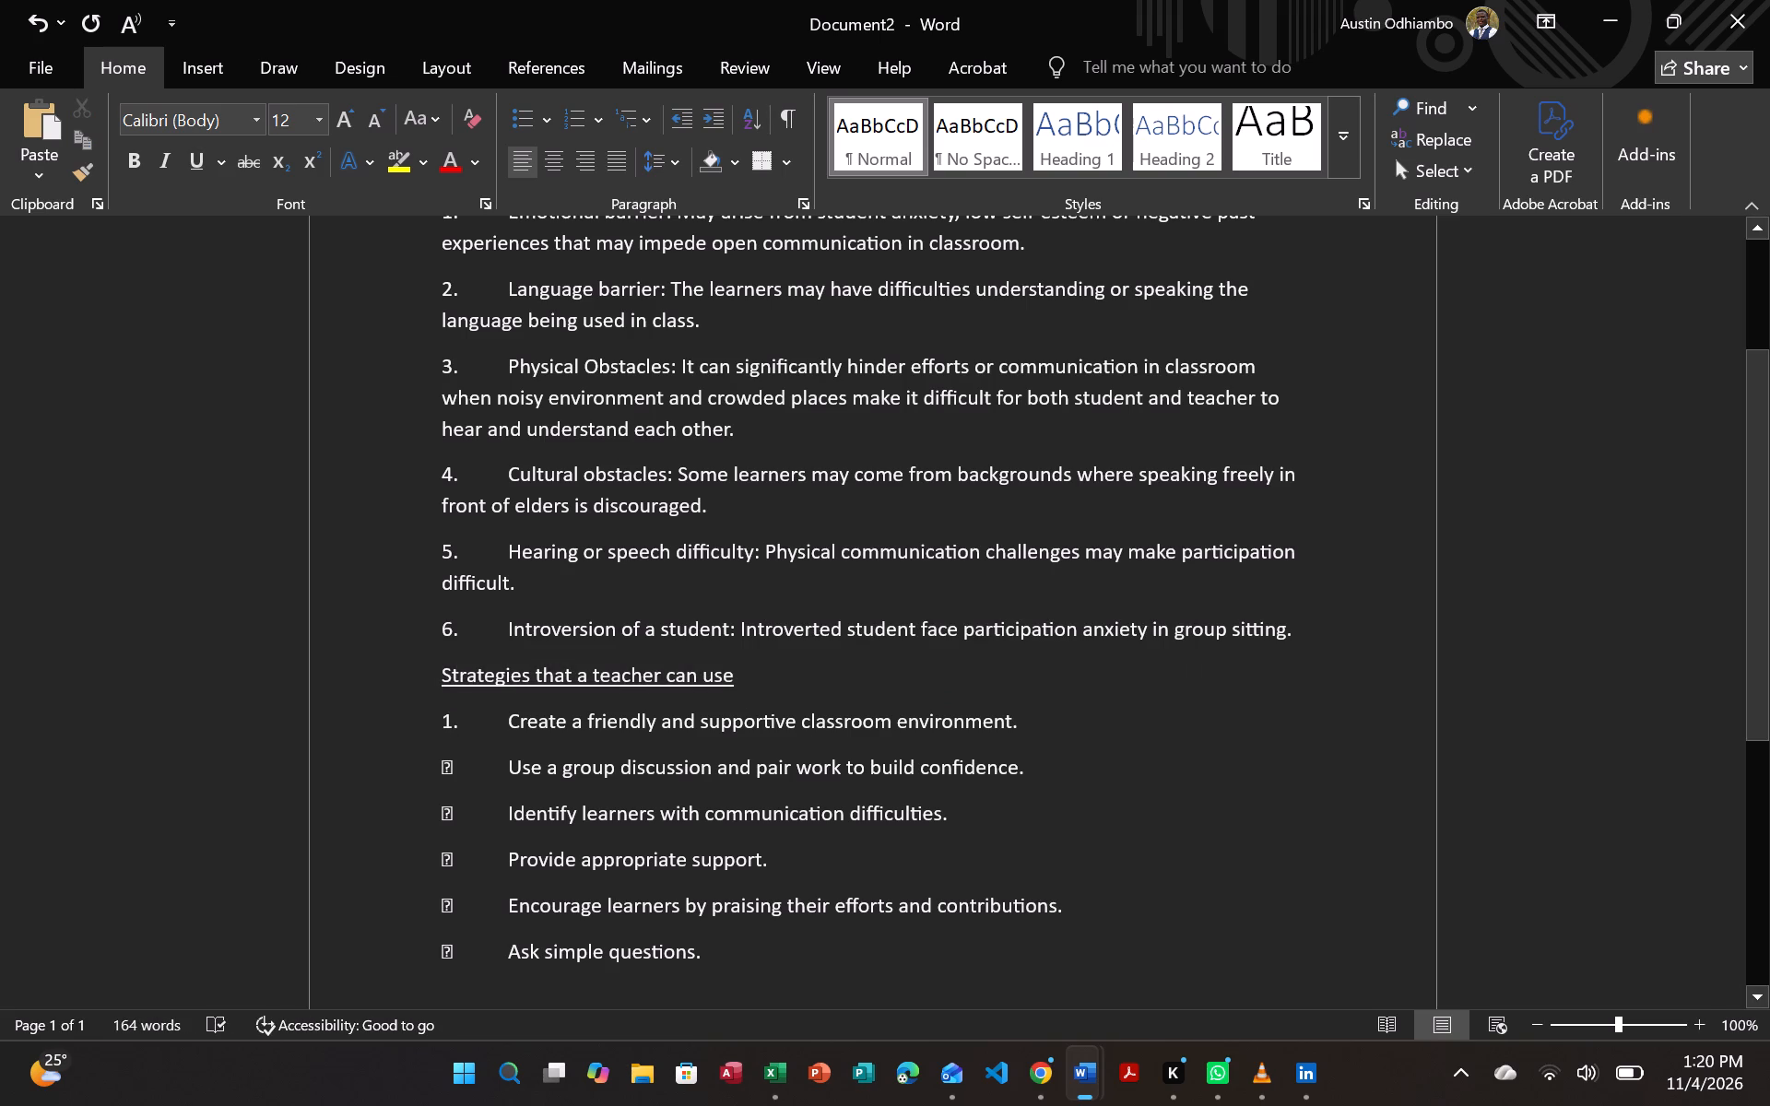
pyautogui.click(461, 782)
pyautogui.press('BackSpace')
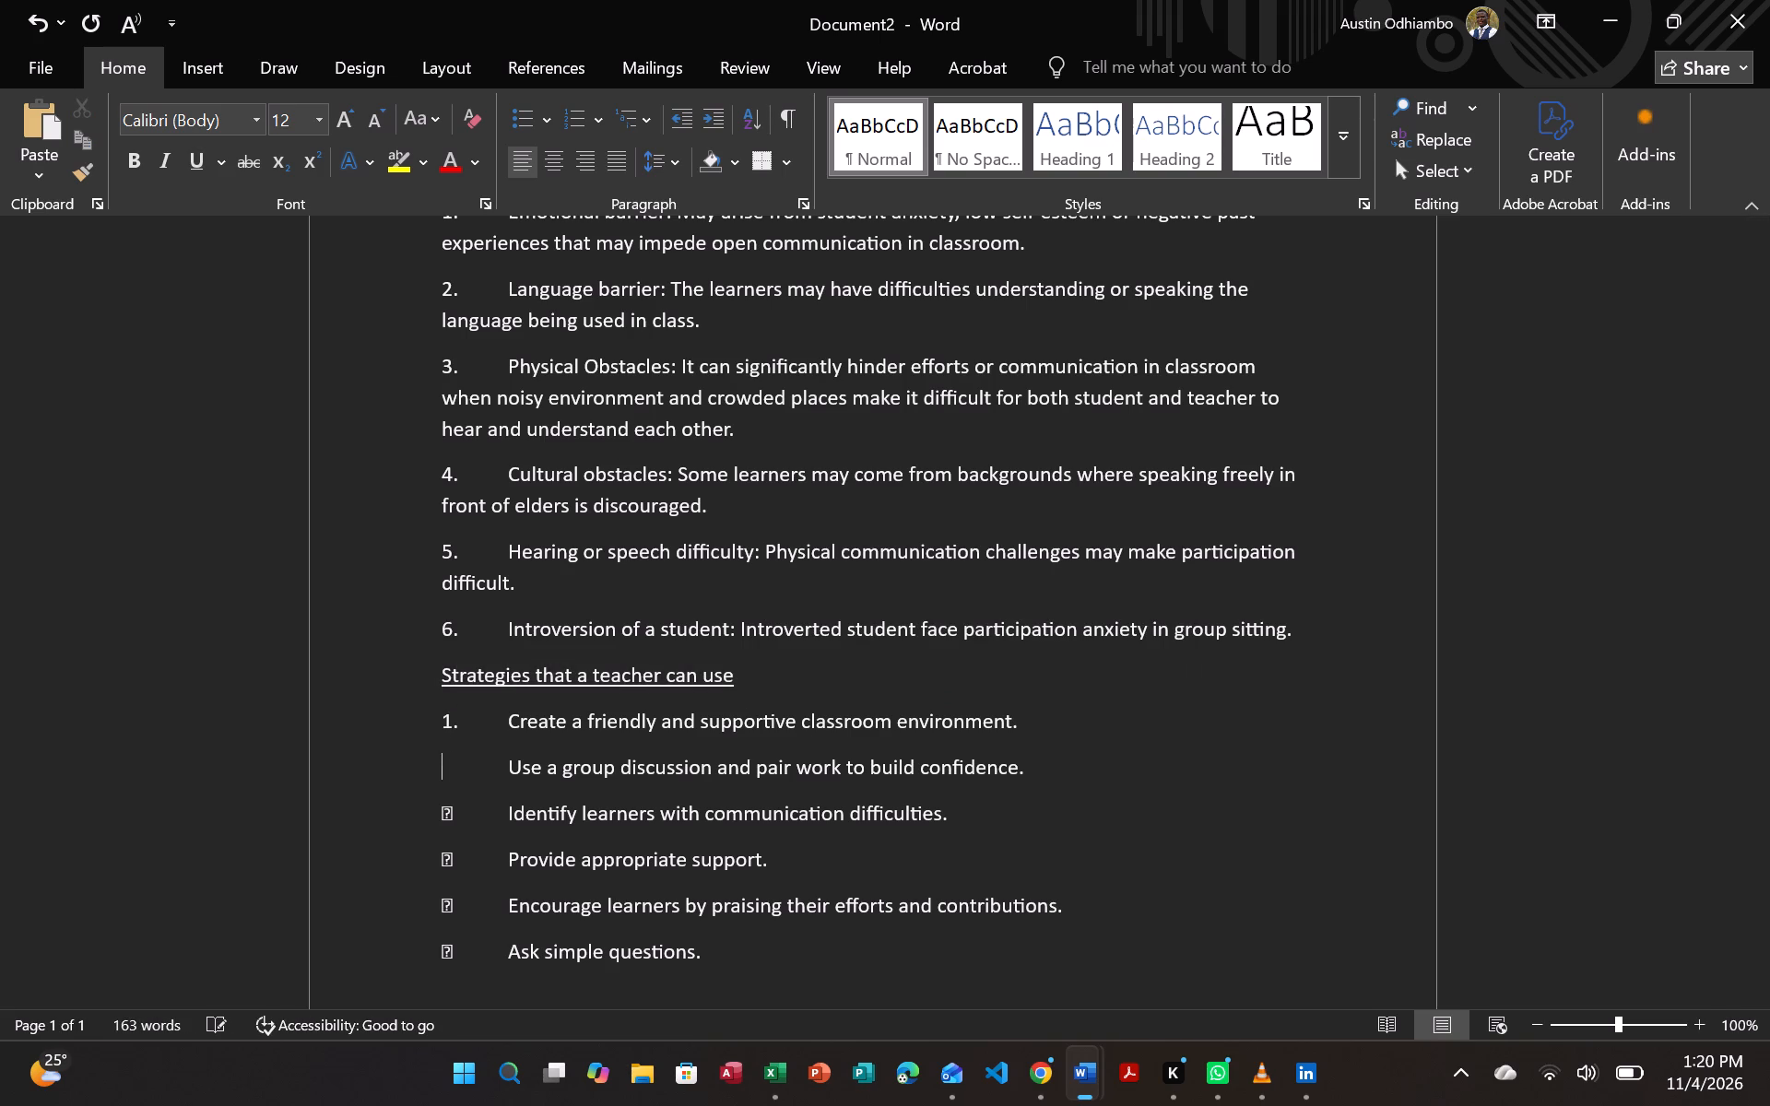
pyautogui.press('2')
pyautogui.press('.')
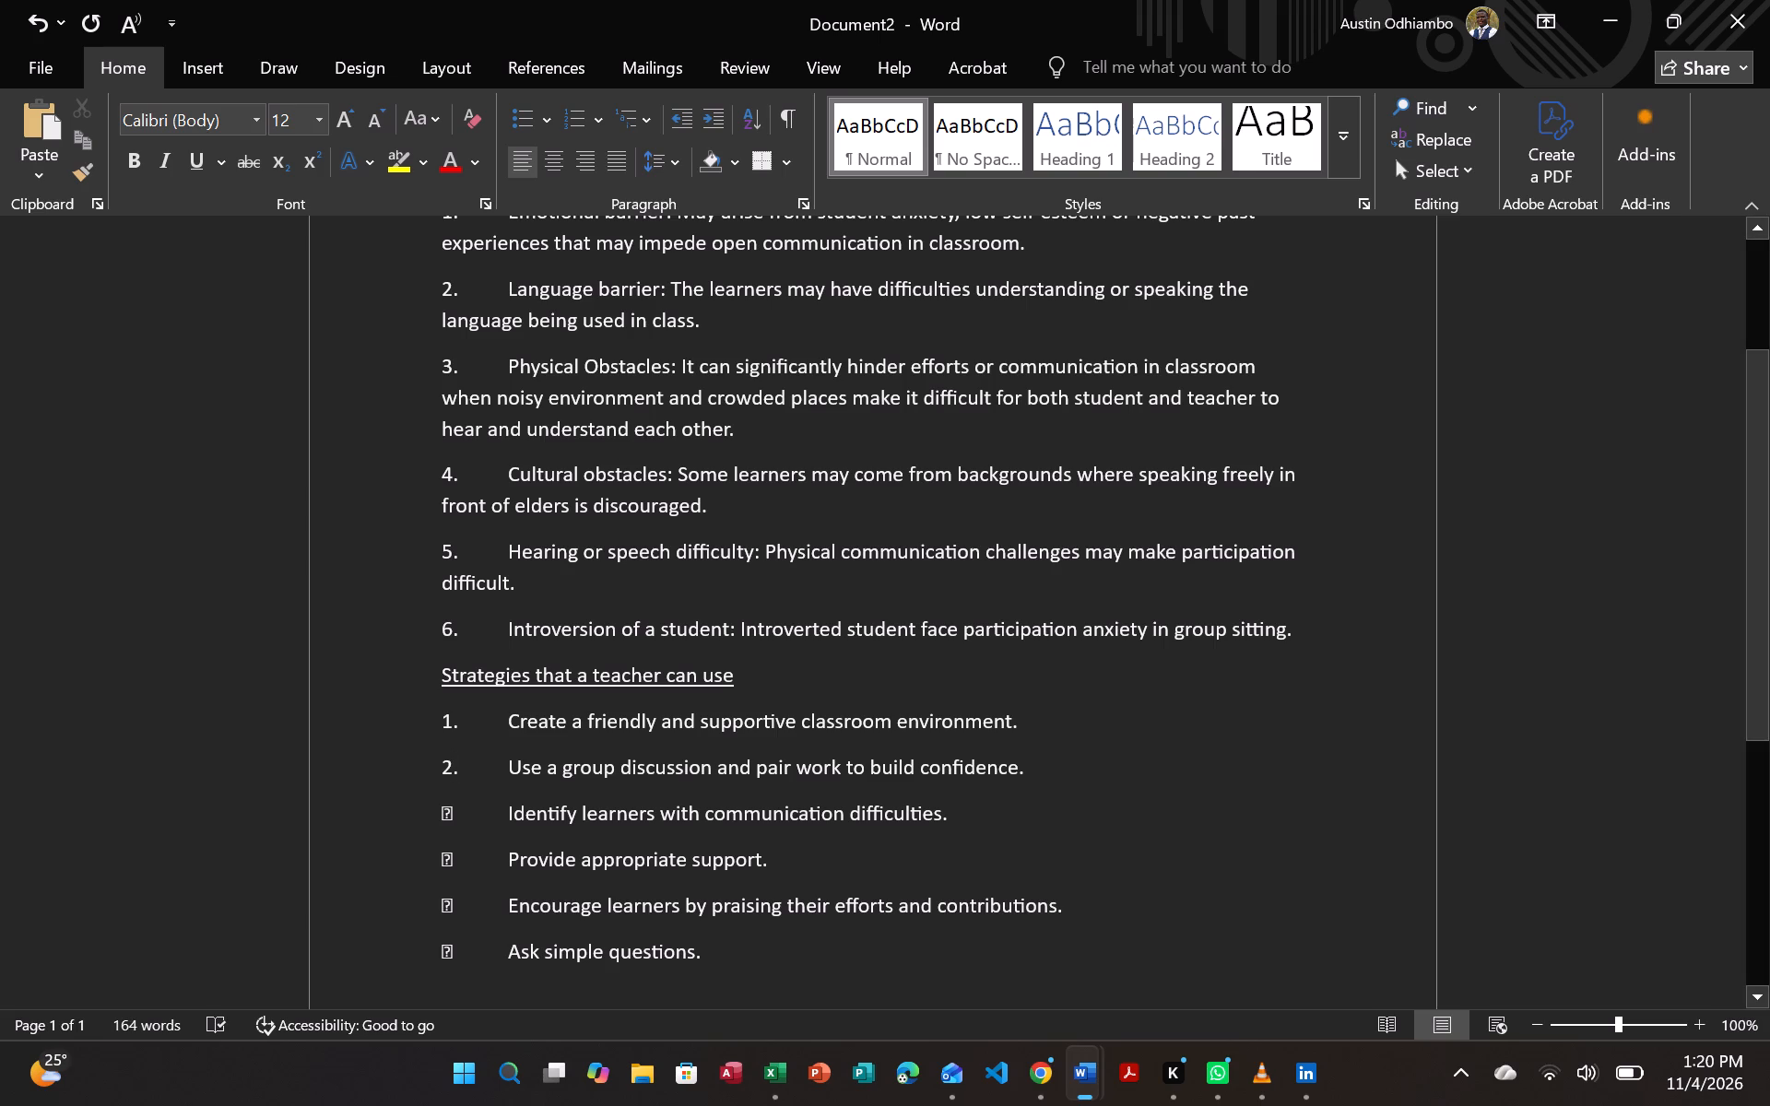
pyautogui.click(455, 825)
pyautogui.press('BackSpace')
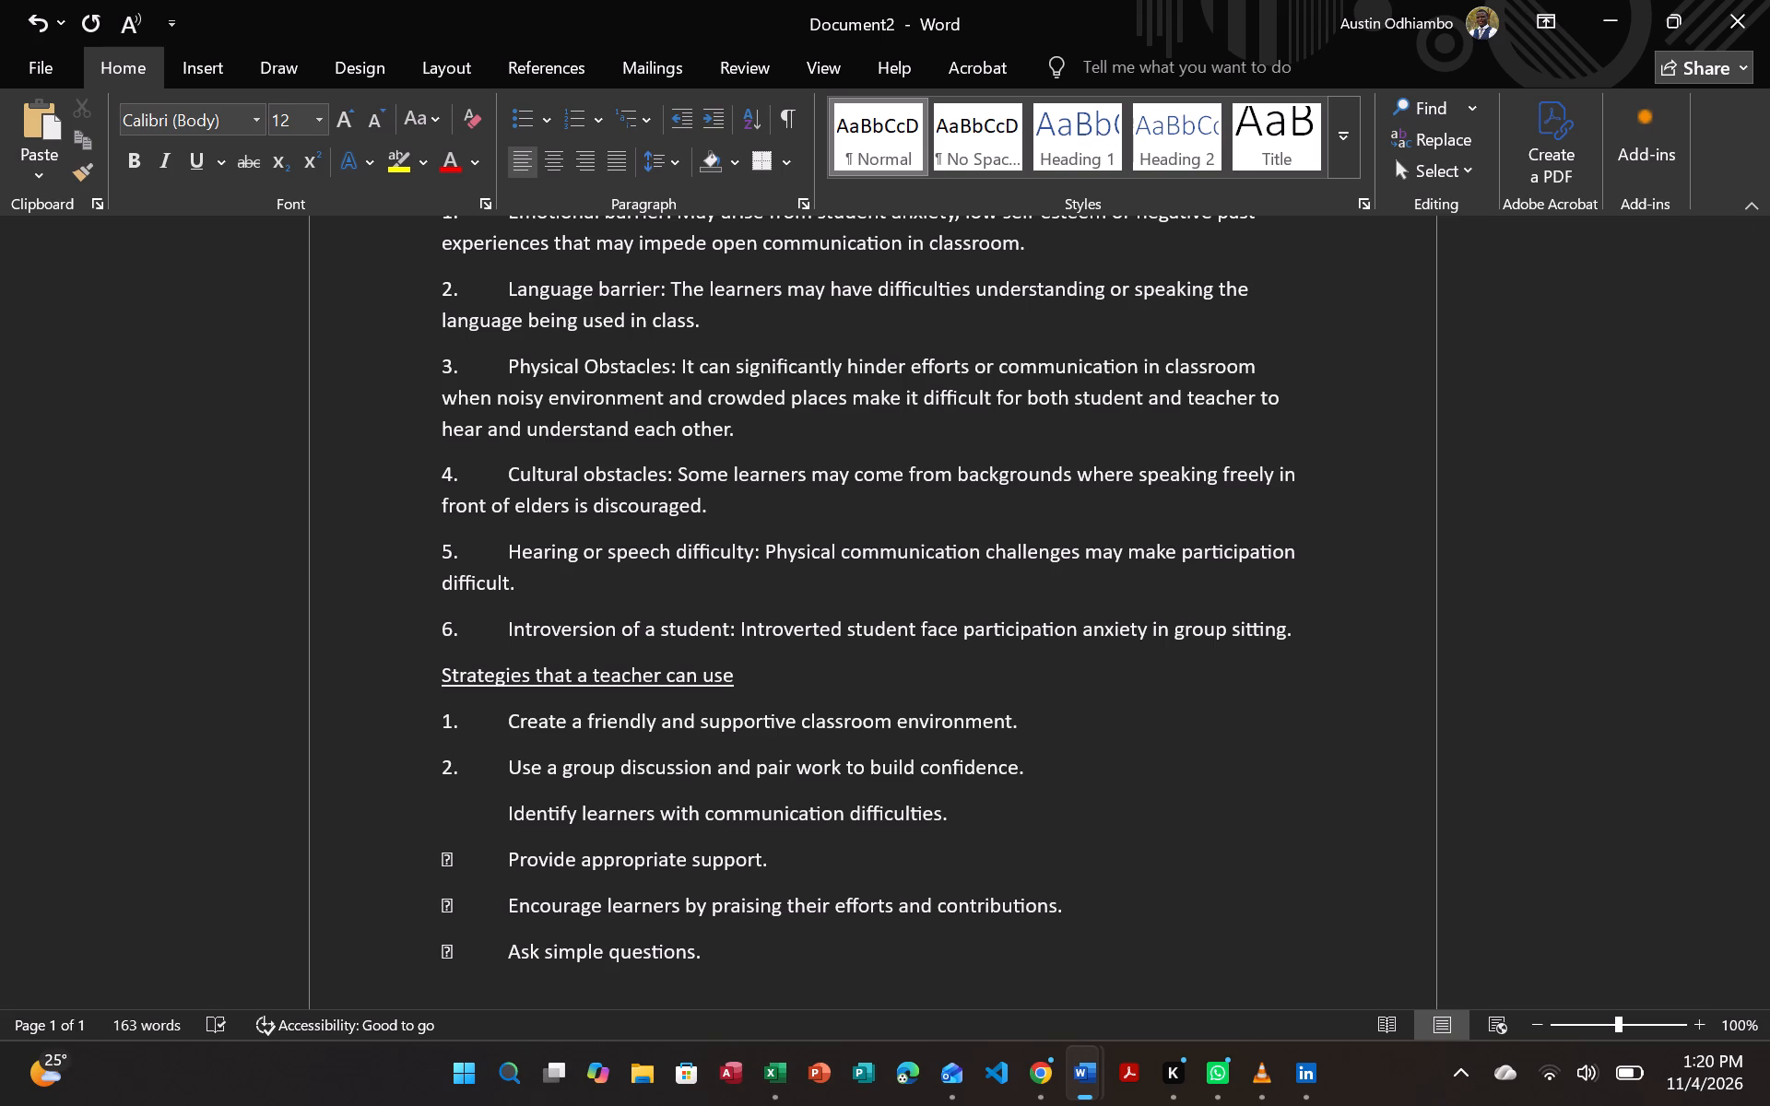
pyautogui.press('3')
pyautogui.press('.')
# Replace the symbols before the last three strategies, from providing appropriate support to asking simple questions, with 4., 5. and 6.
pyautogui.click(474, 845)
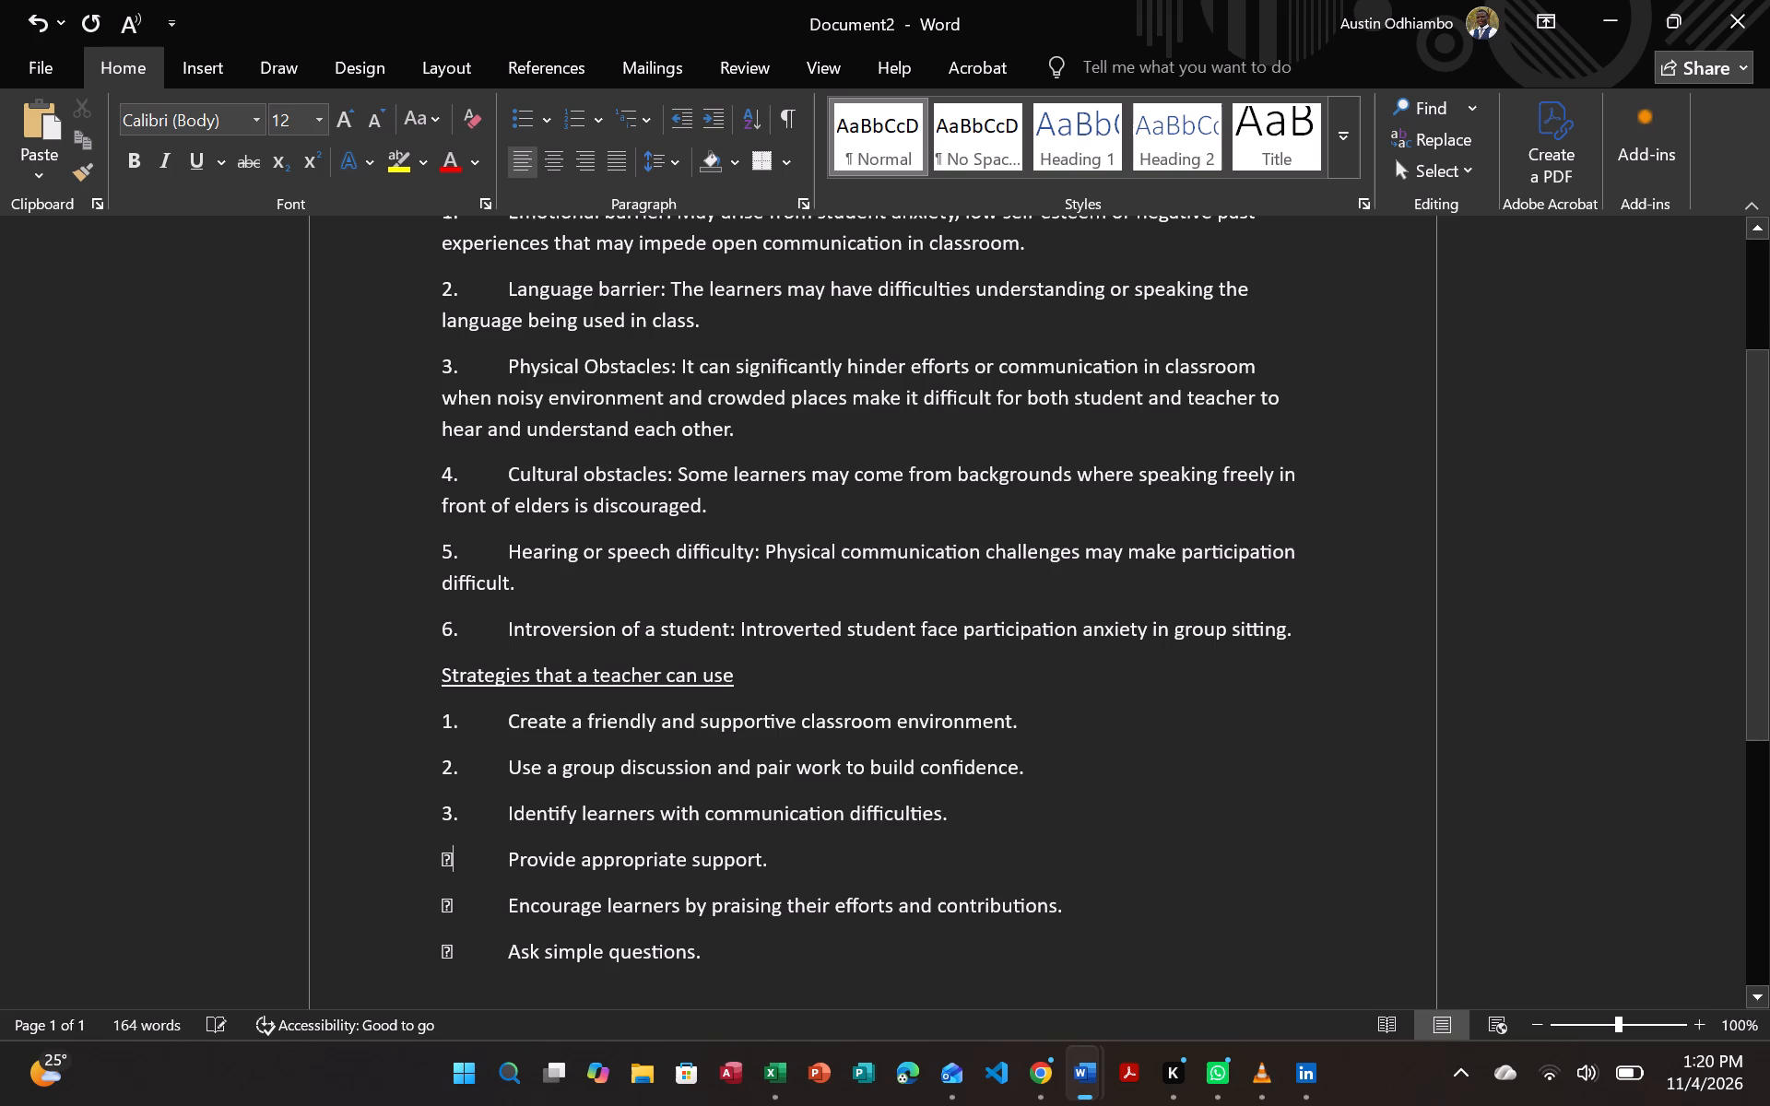
pyautogui.press('BackSpace')
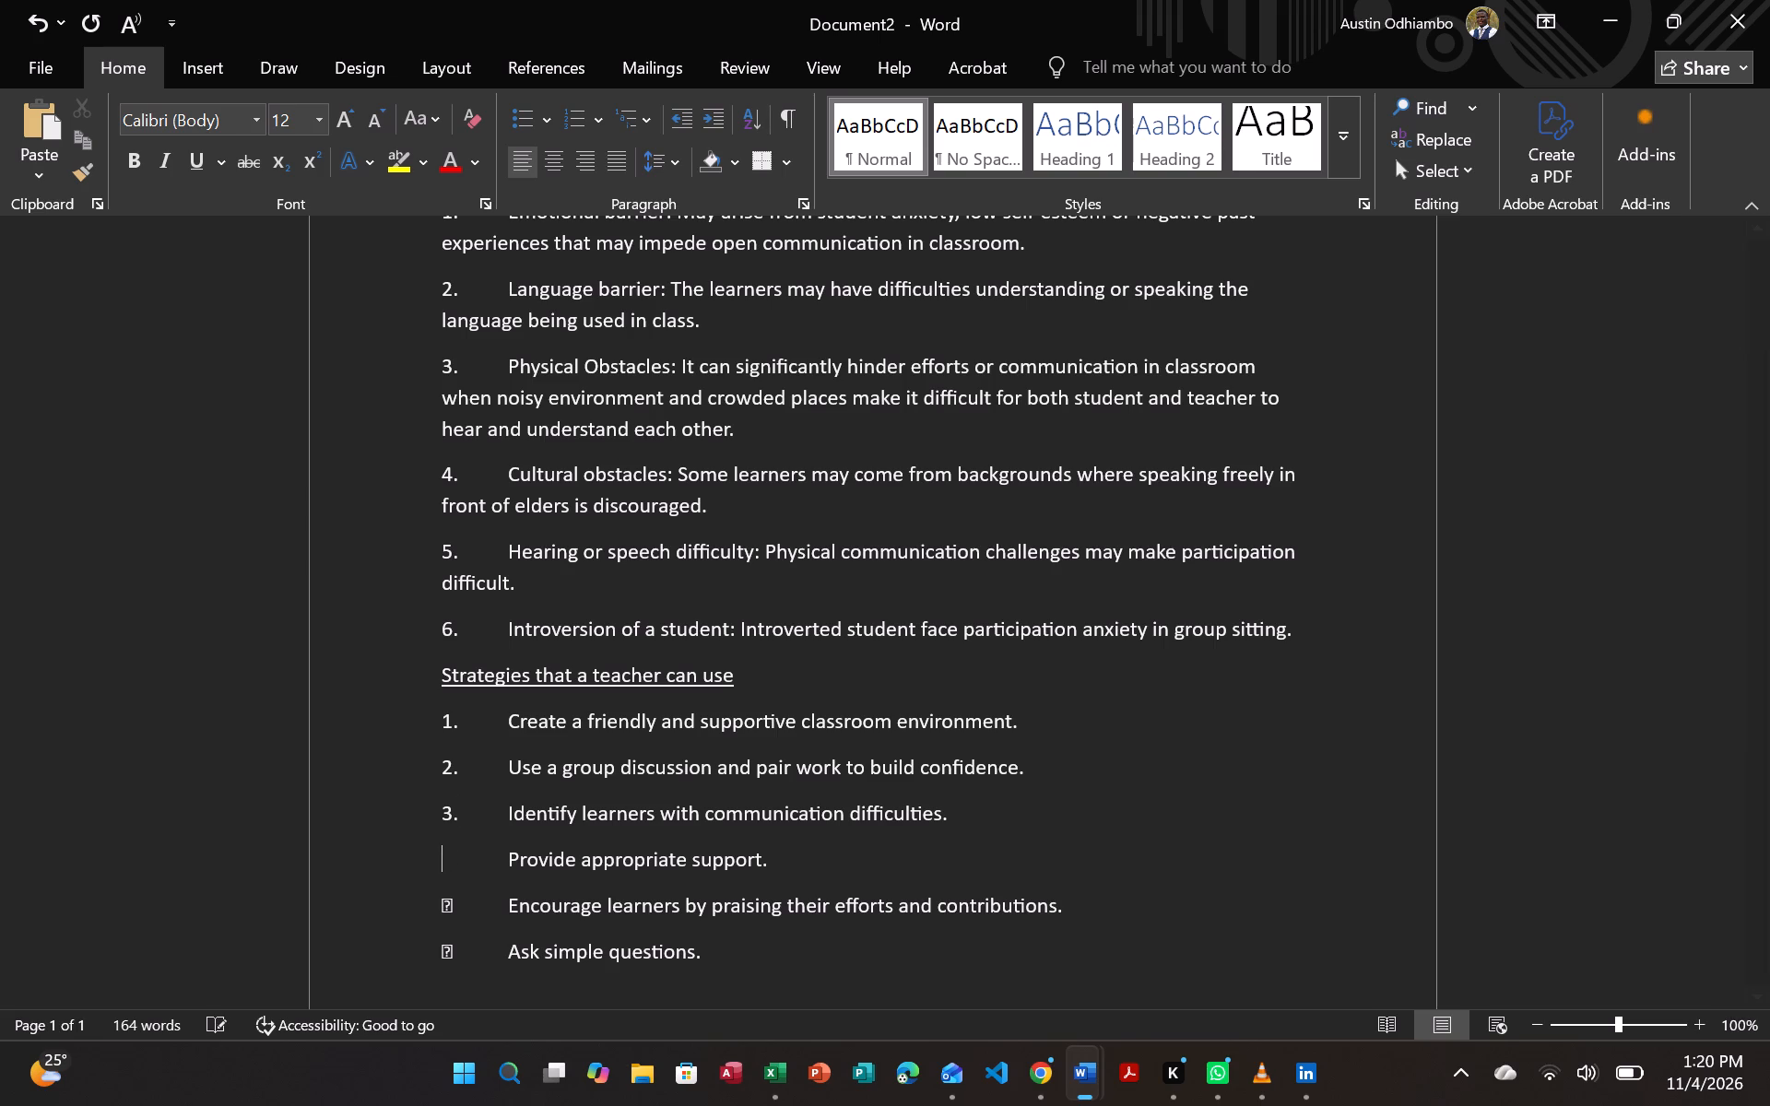
pyautogui.press('4')
pyautogui.press('.')
pyautogui.click(469, 909)
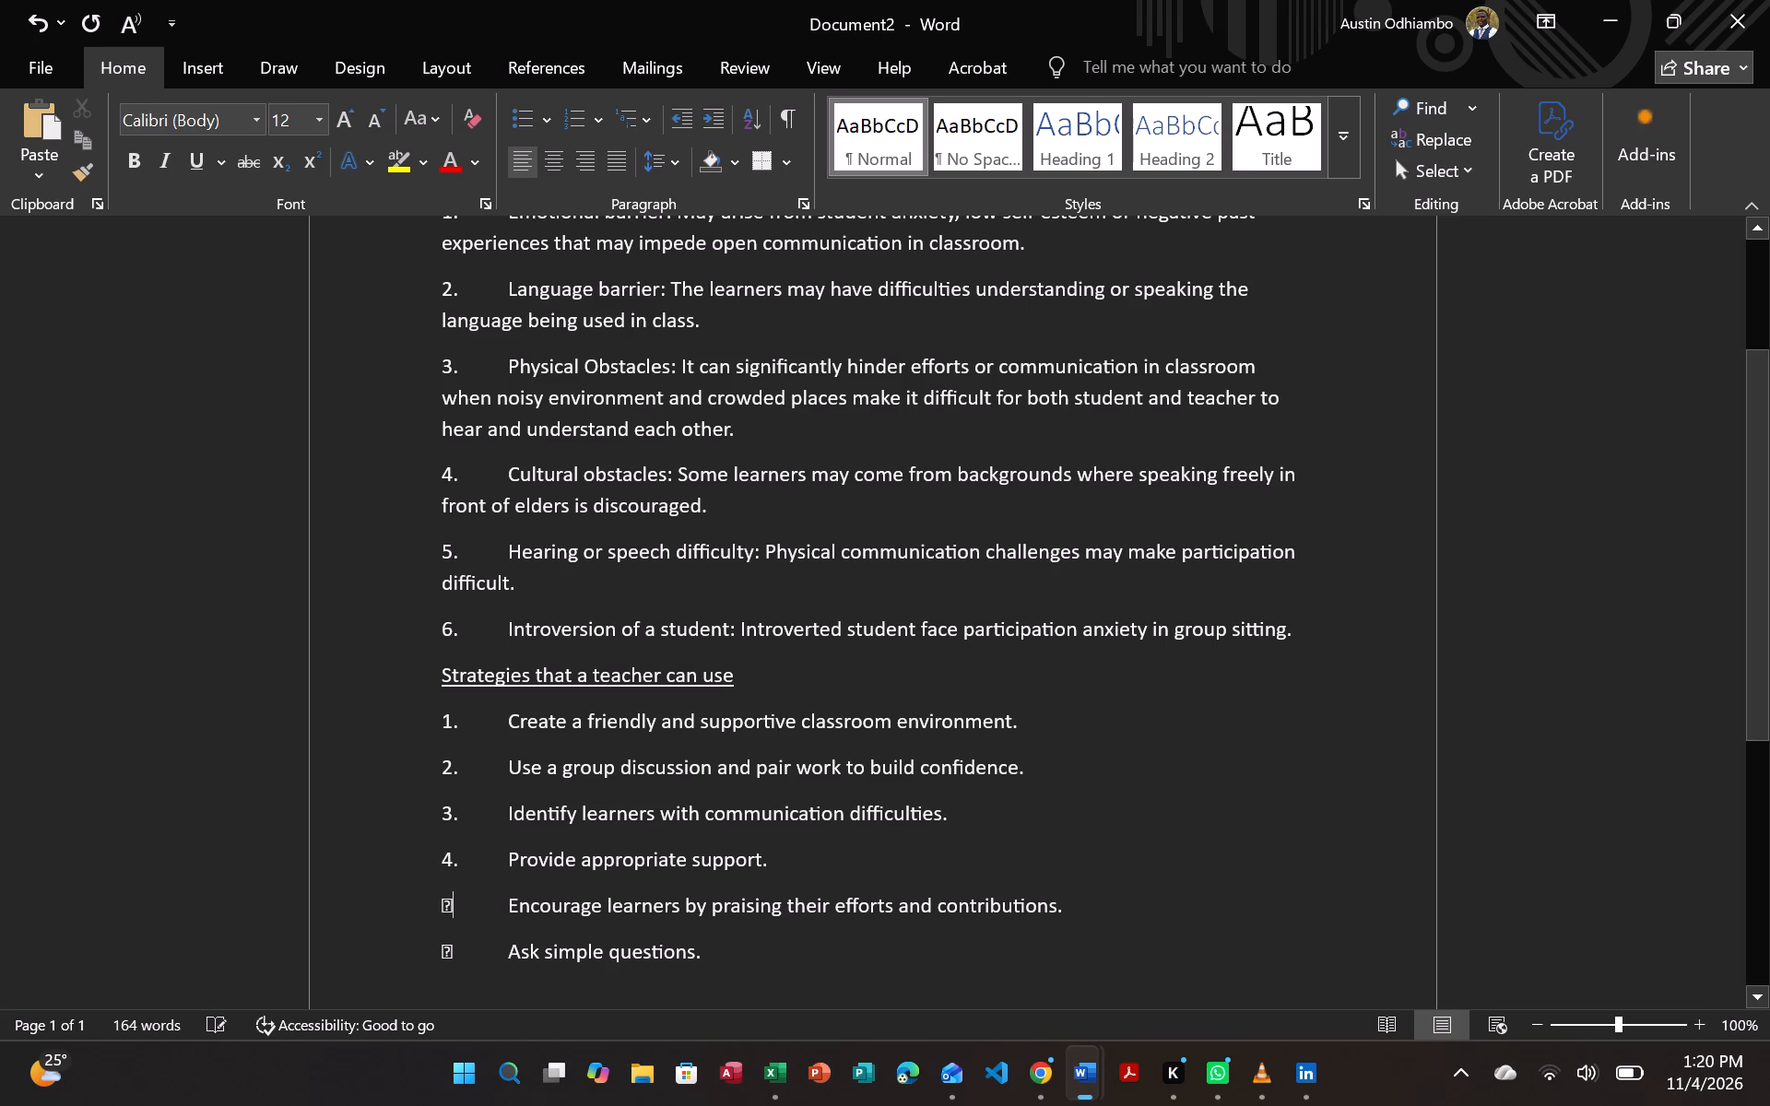
pyautogui.press('BackSpace')
pyautogui.press('5')
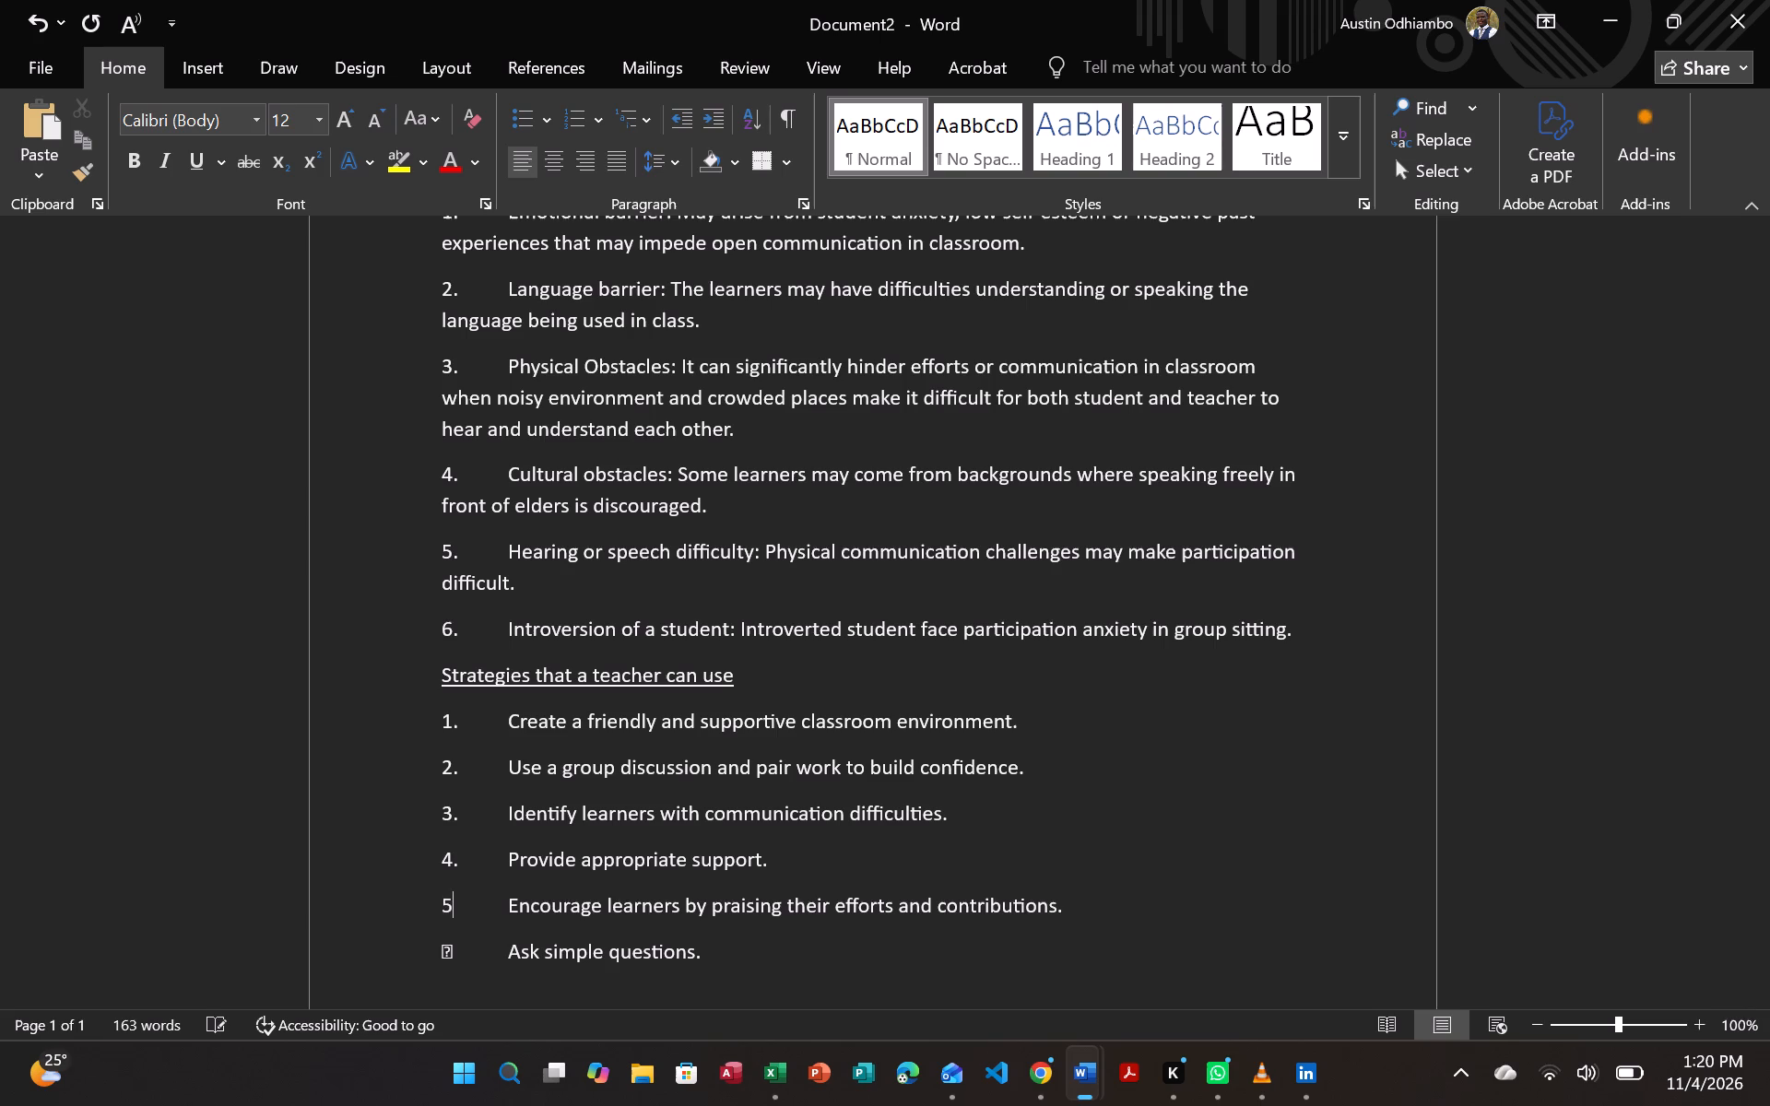
pyautogui.press('.')
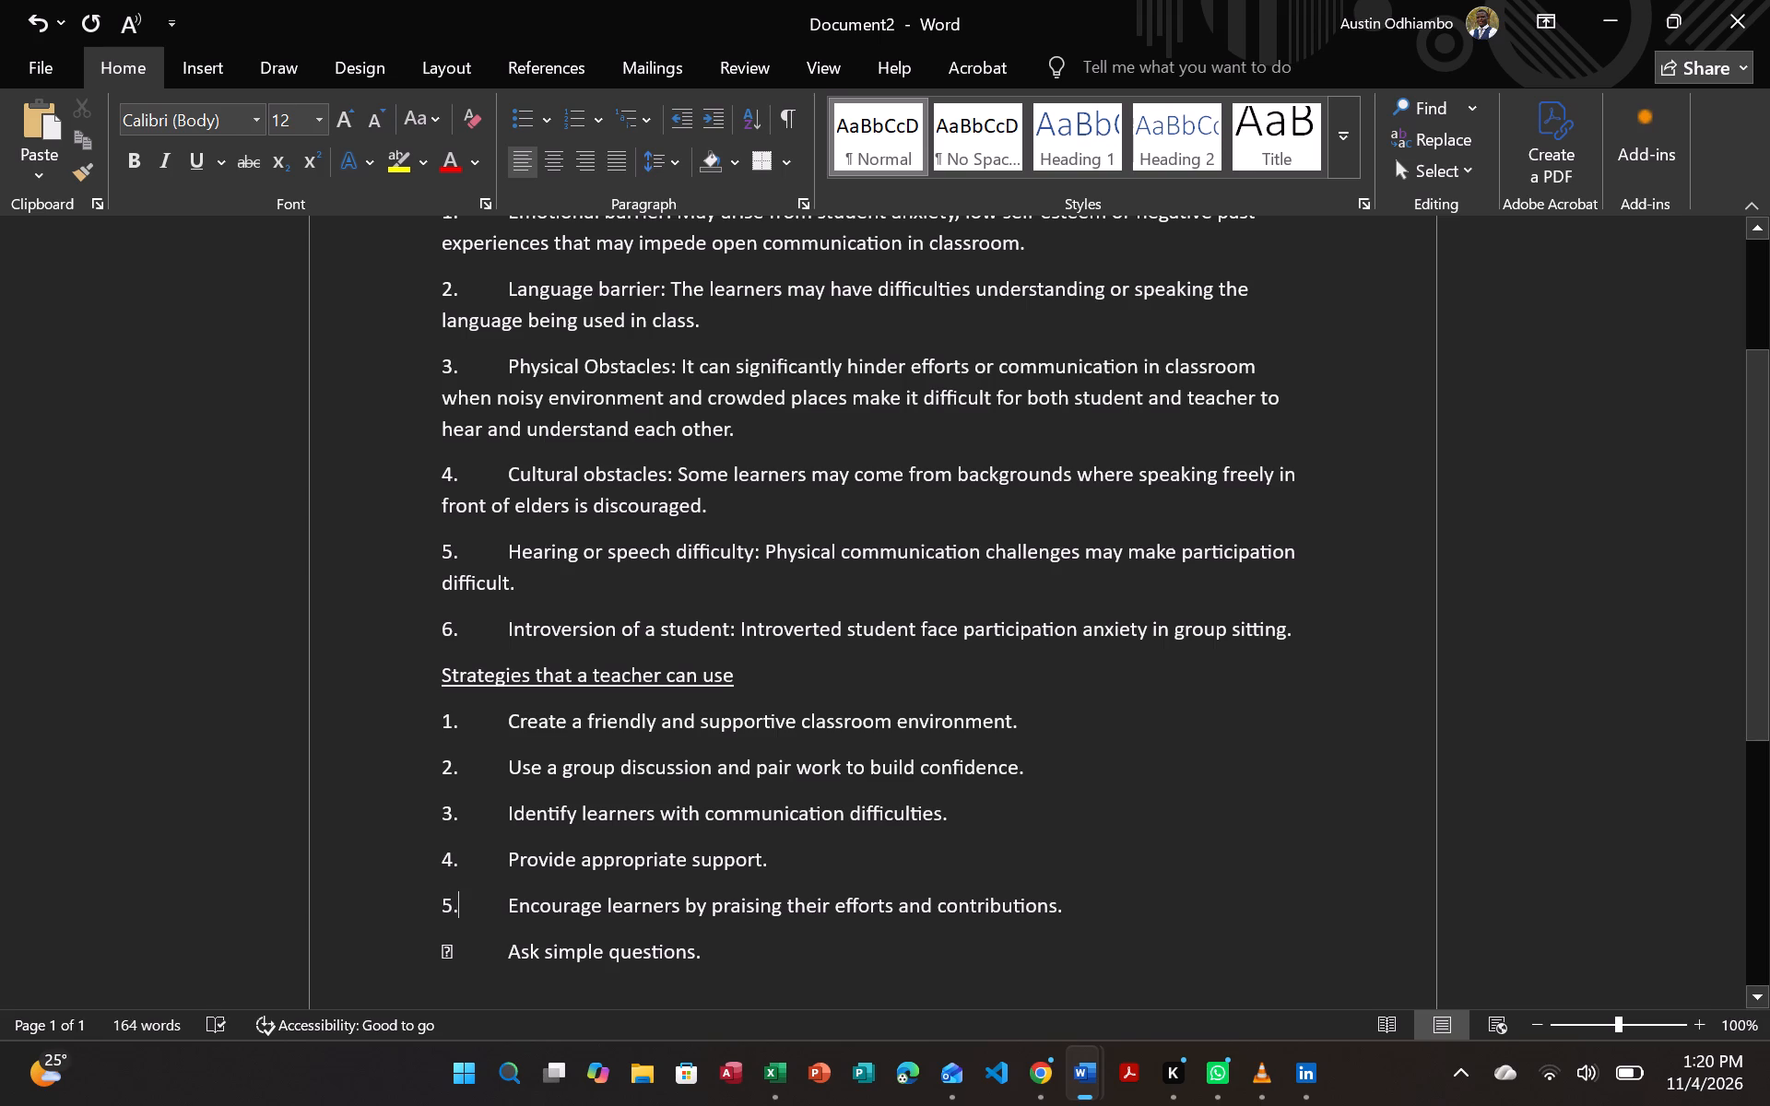
pyautogui.click(462, 955)
pyautogui.press('BackSpace')
pyautogui.press('6')
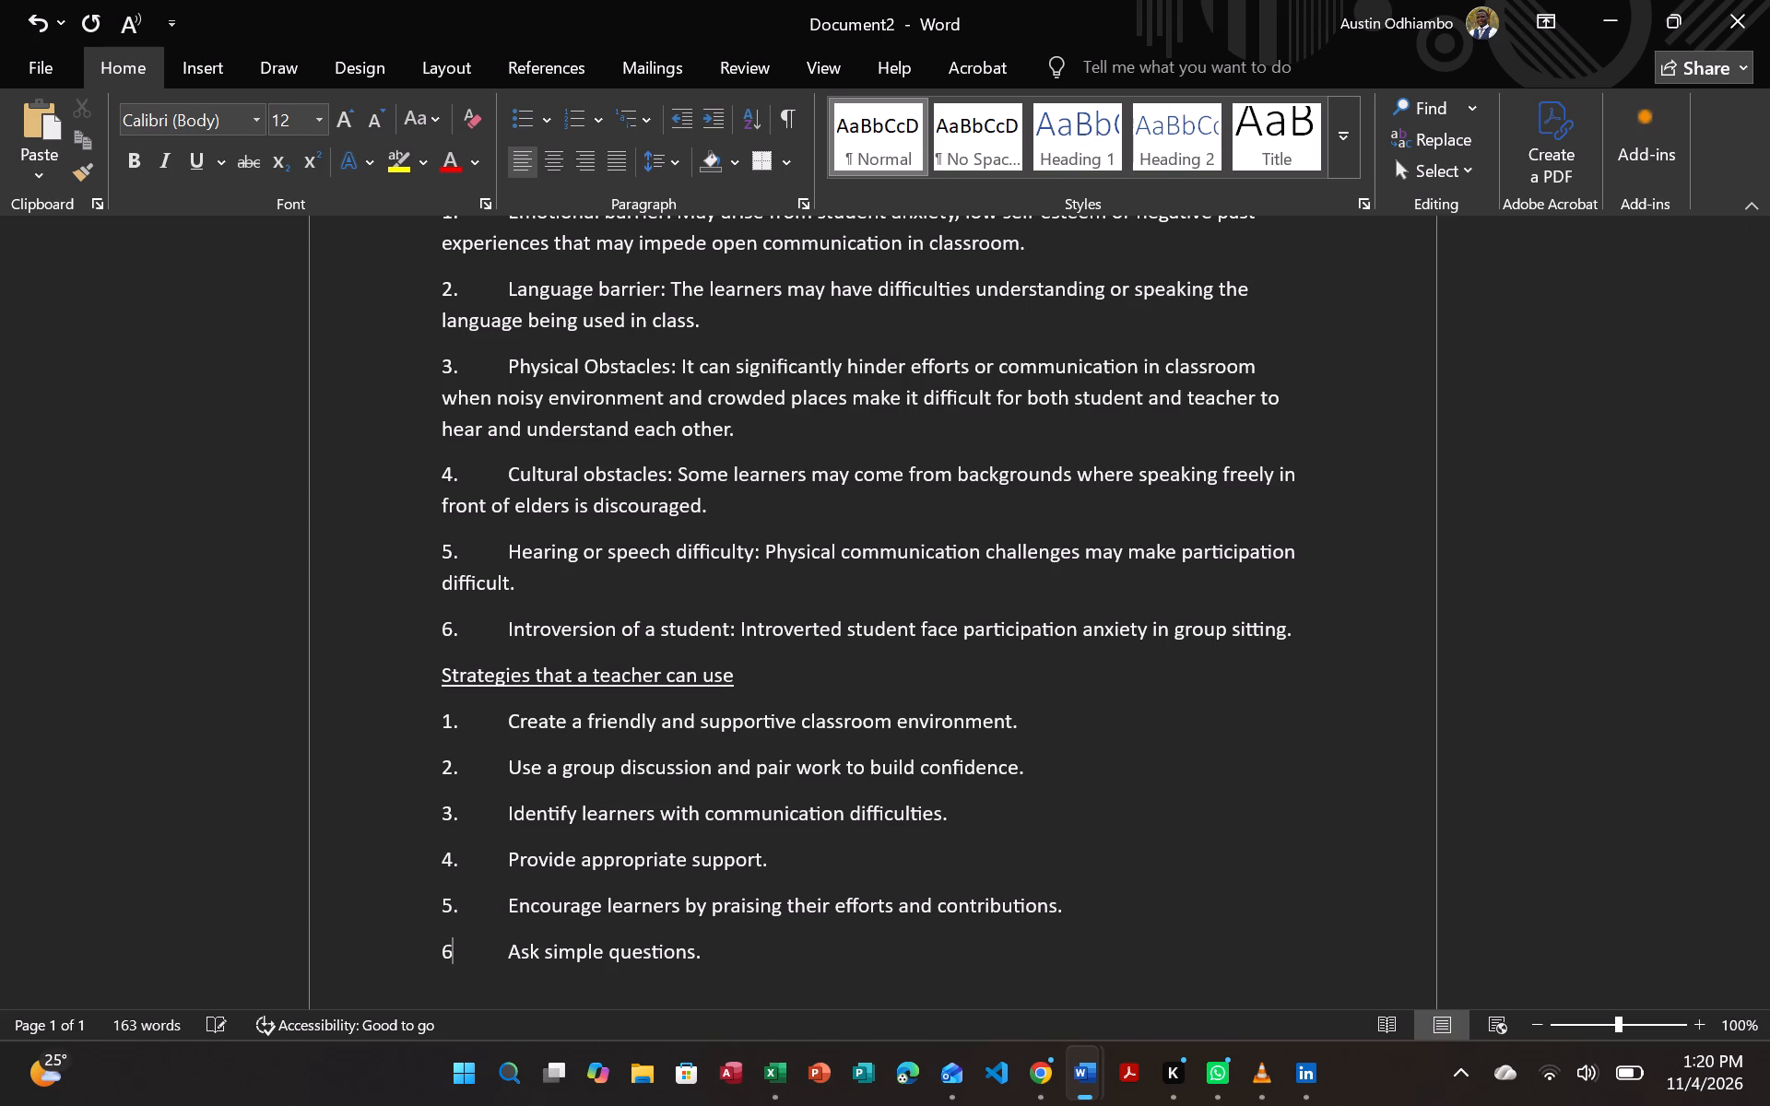
pyautogui.press('.')
# Delete the heading text "Communication barriers" at the start of the document, keeping the number 7.
pyautogui.scroll(-1, 462, 955)
pyautogui.scroll(3, 462, 955)
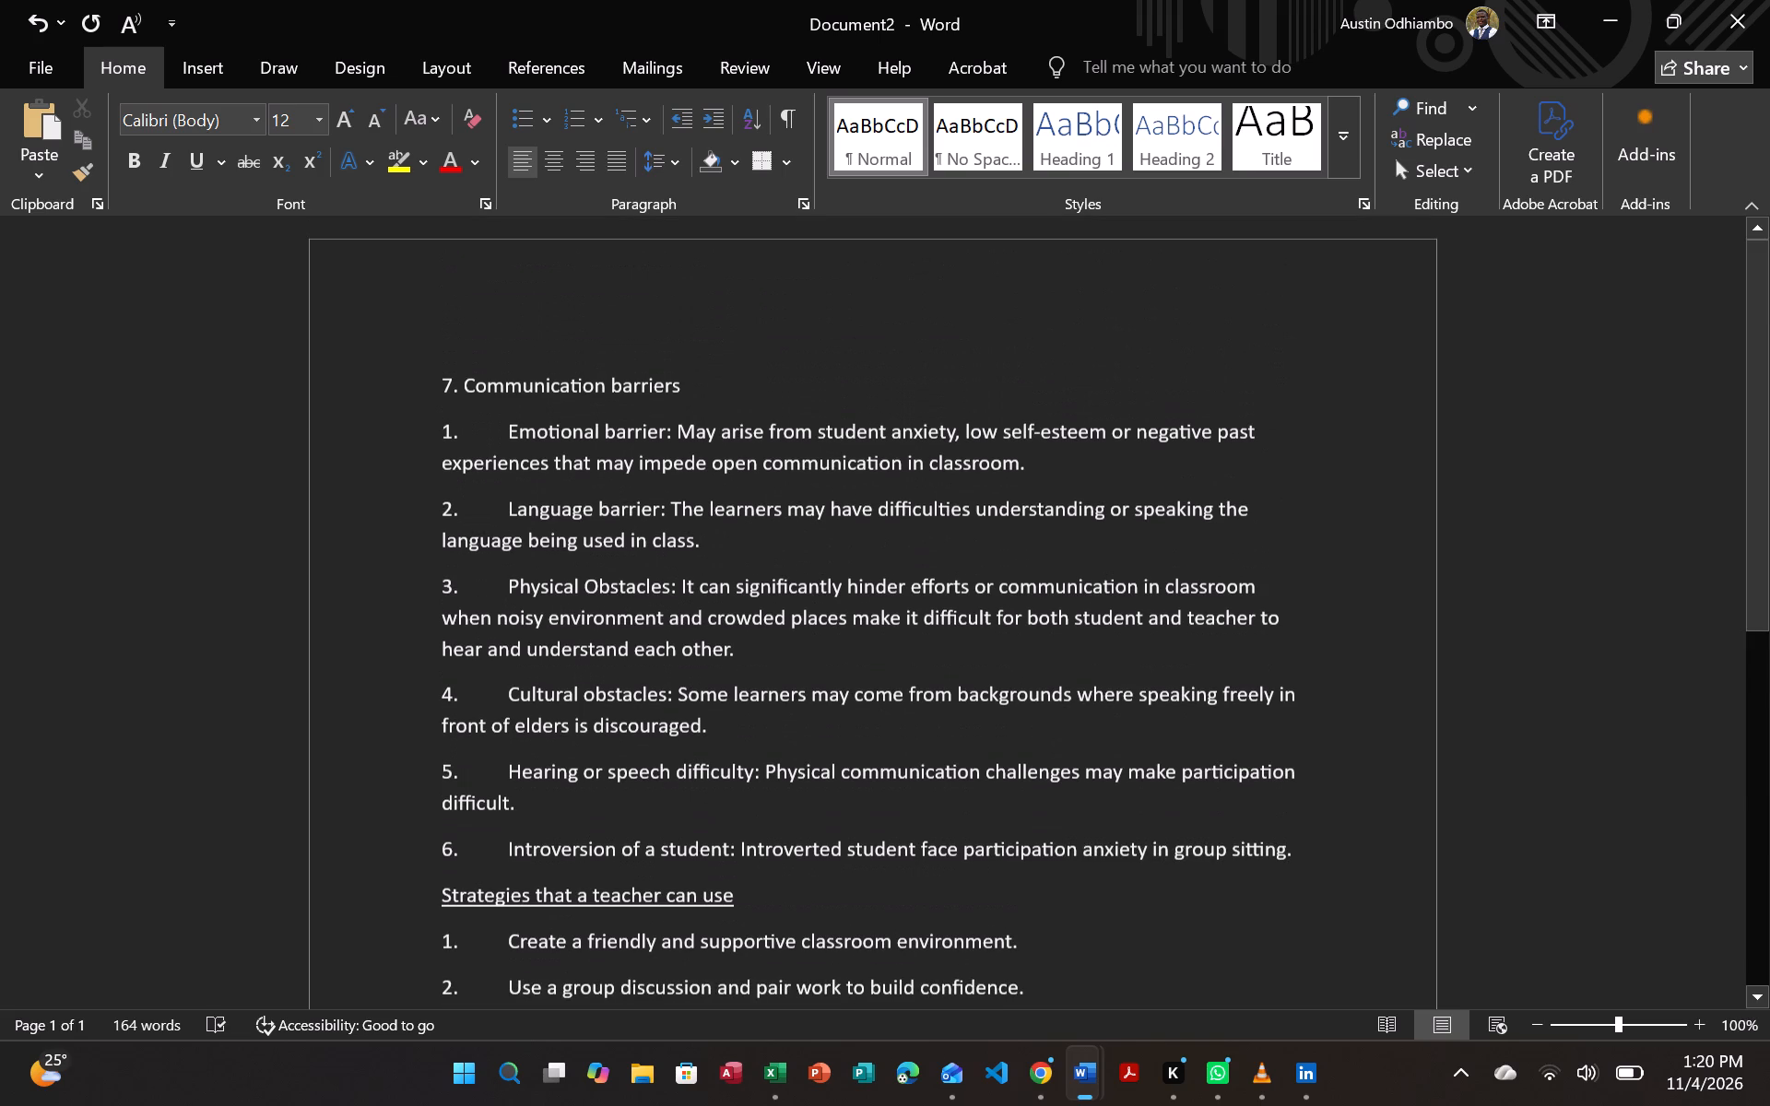
pyautogui.scroll(-1, 586, 680)
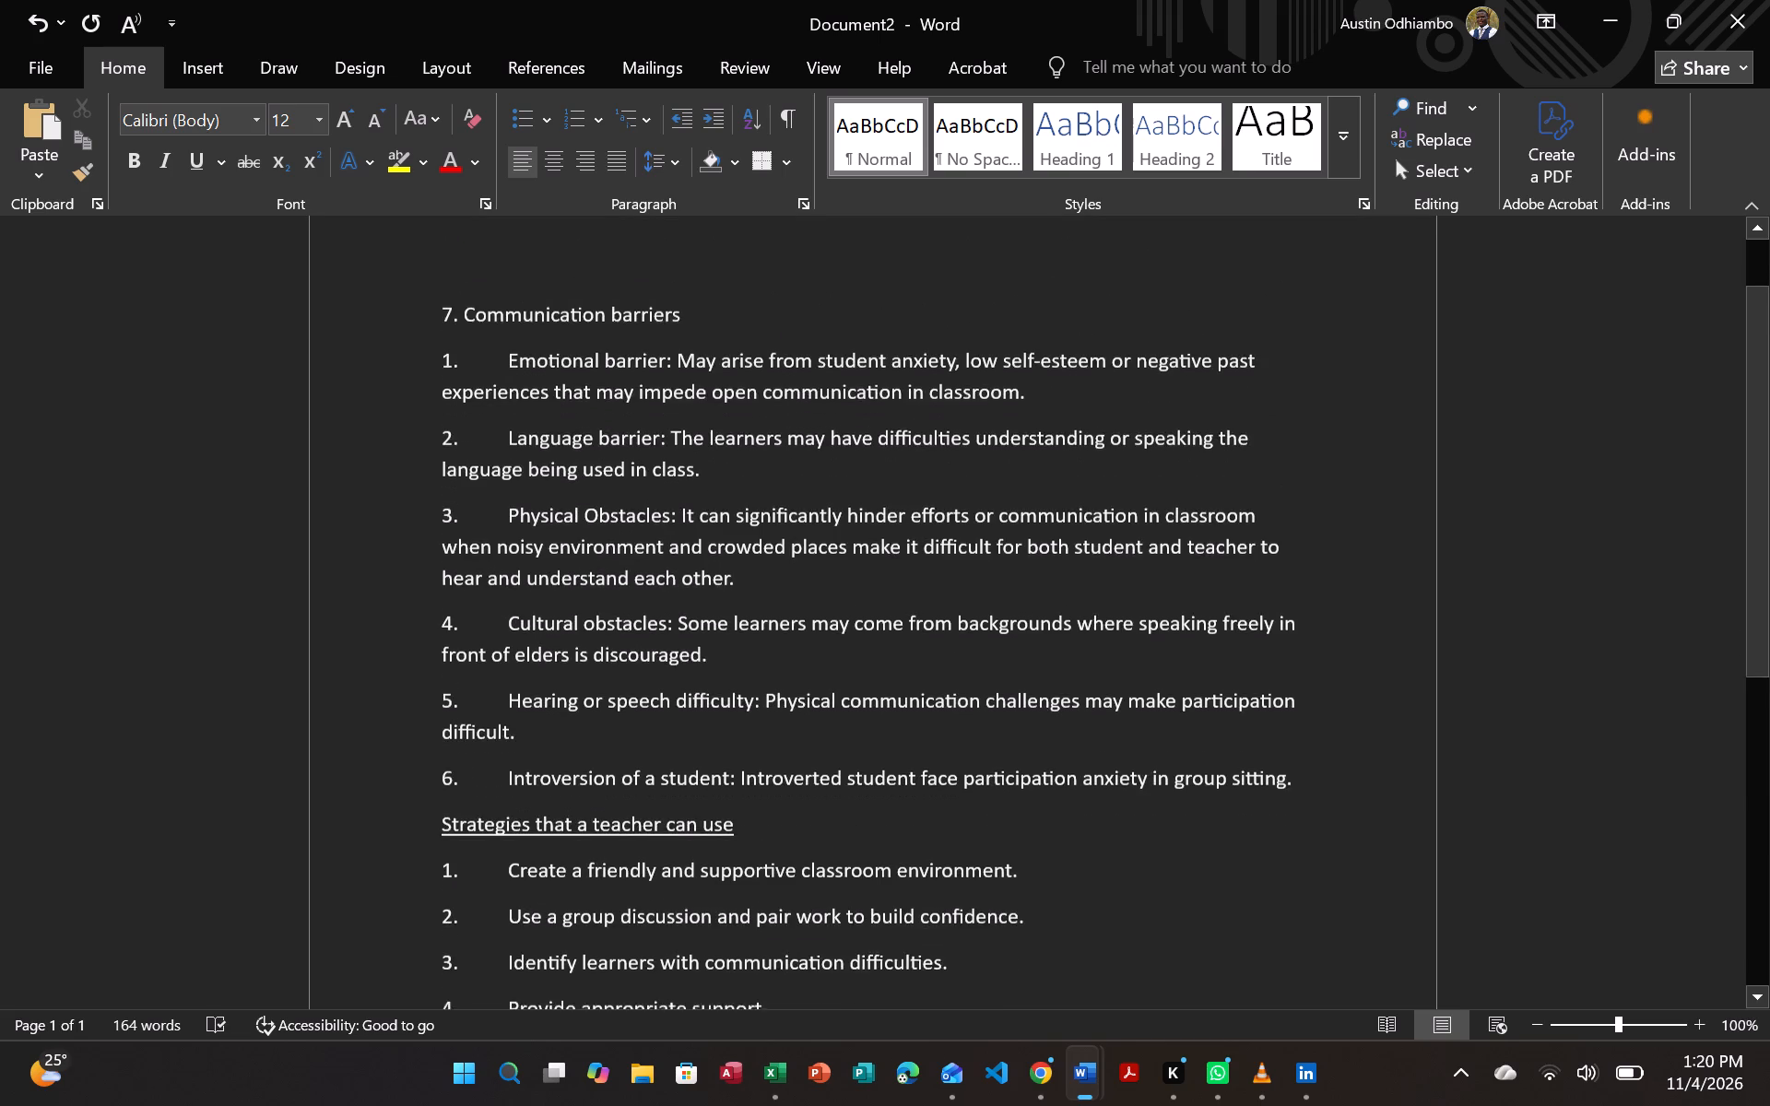
pyautogui.scroll(-1, 586, 680)
pyautogui.scroll(1, 586, 680)
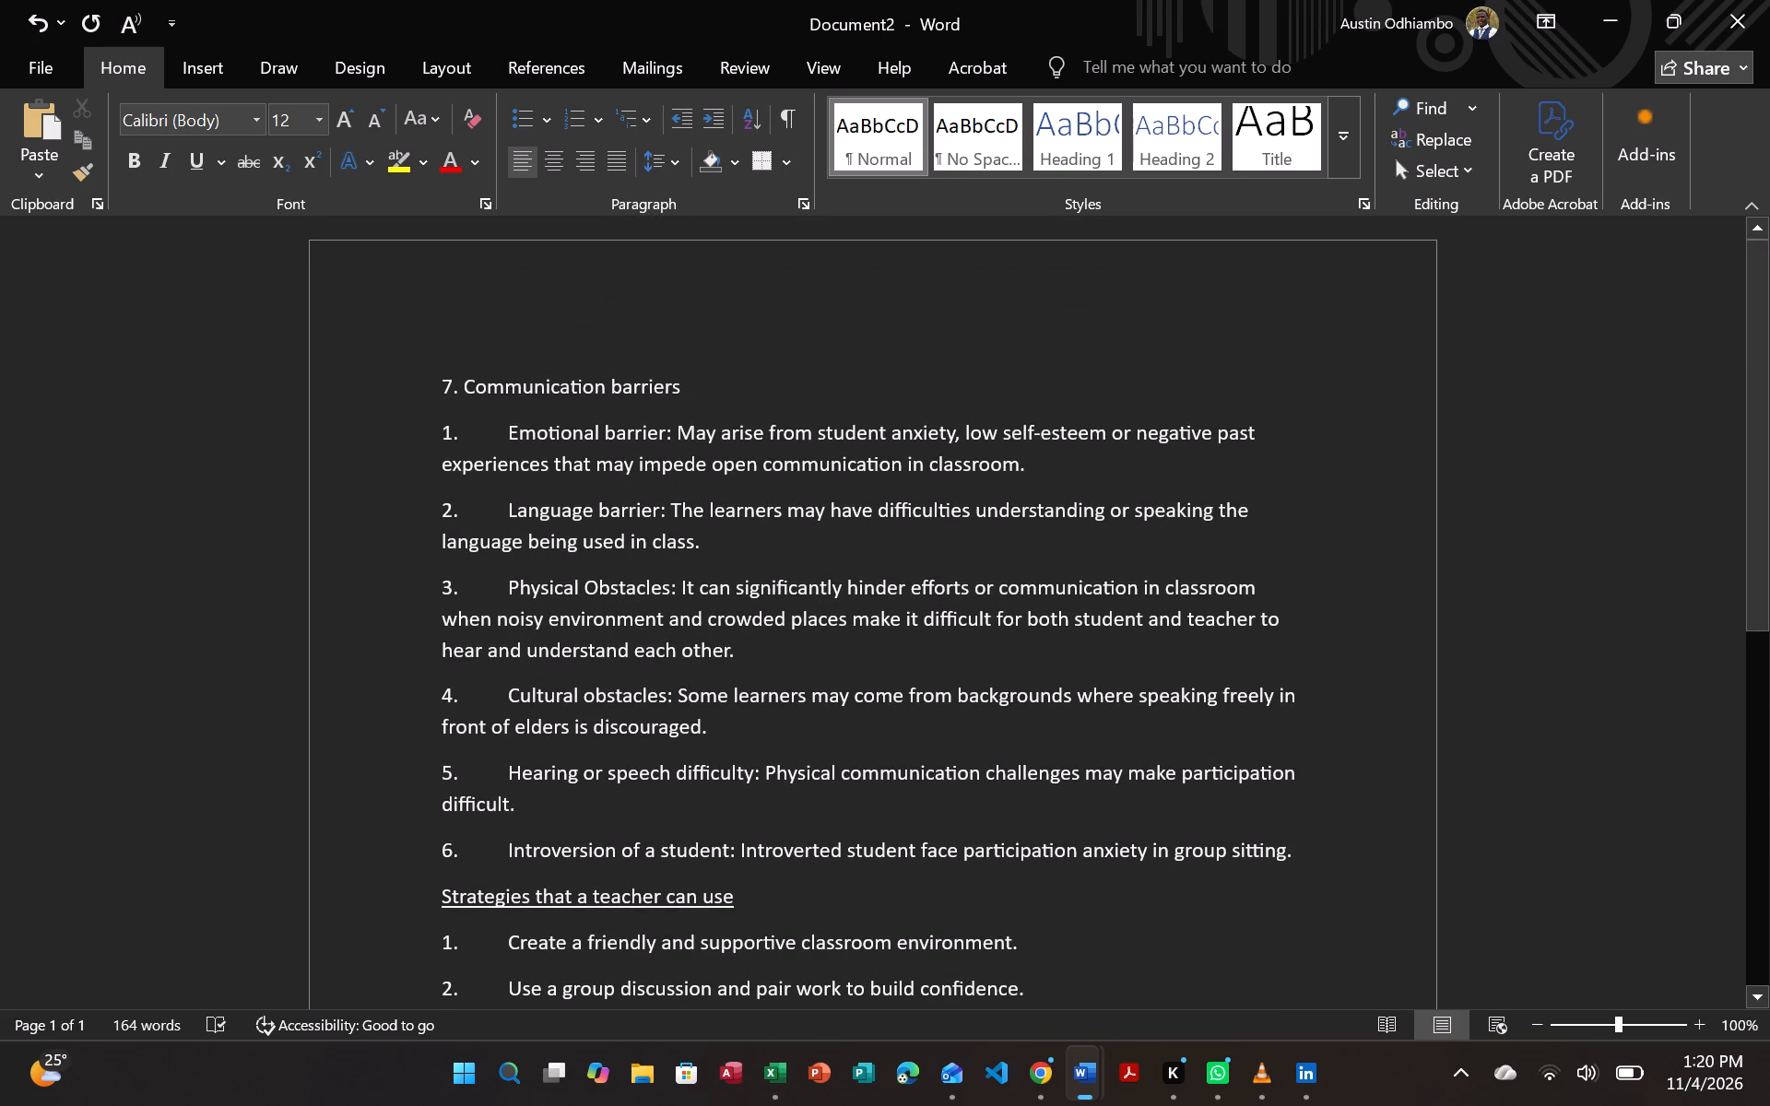
pyautogui.moveTo(466, 383); pyautogui.dragTo(578, 394)
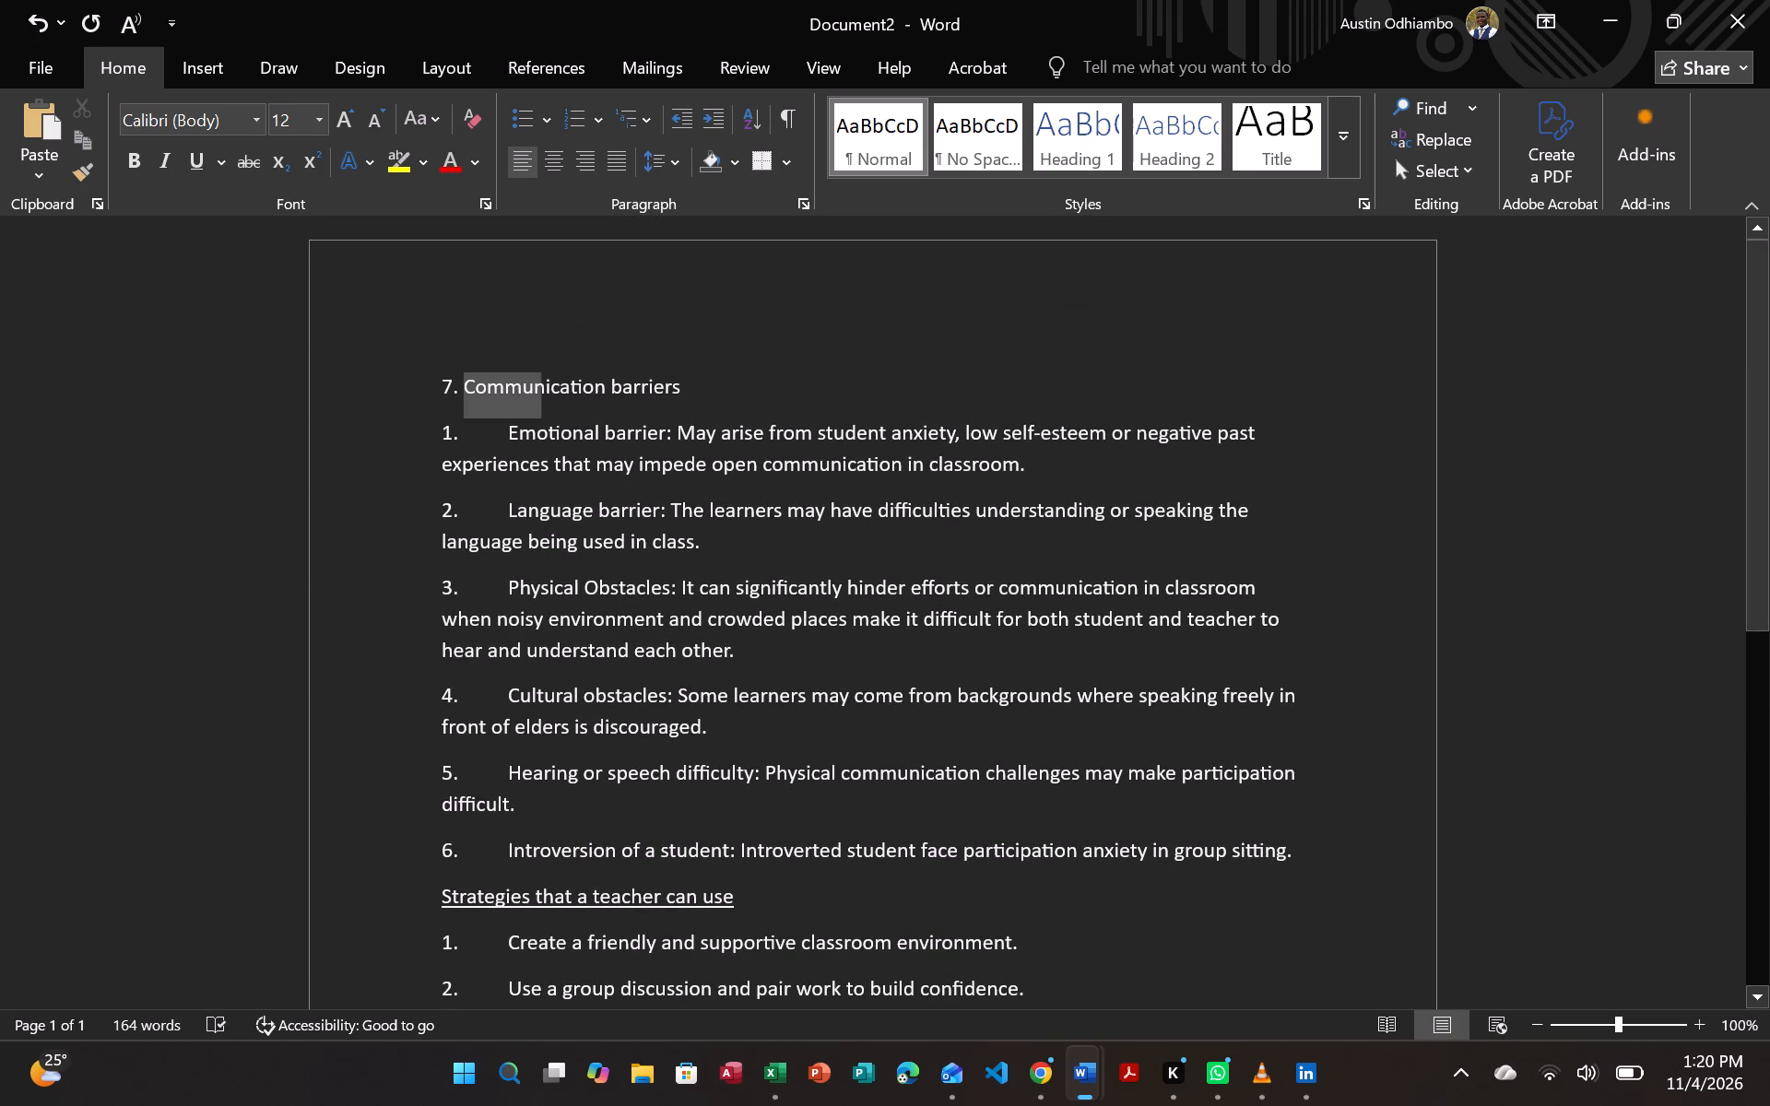
pyautogui.moveTo(578, 394); pyautogui.dragTo(685, 393)
pyautogui.press('BackSpace')
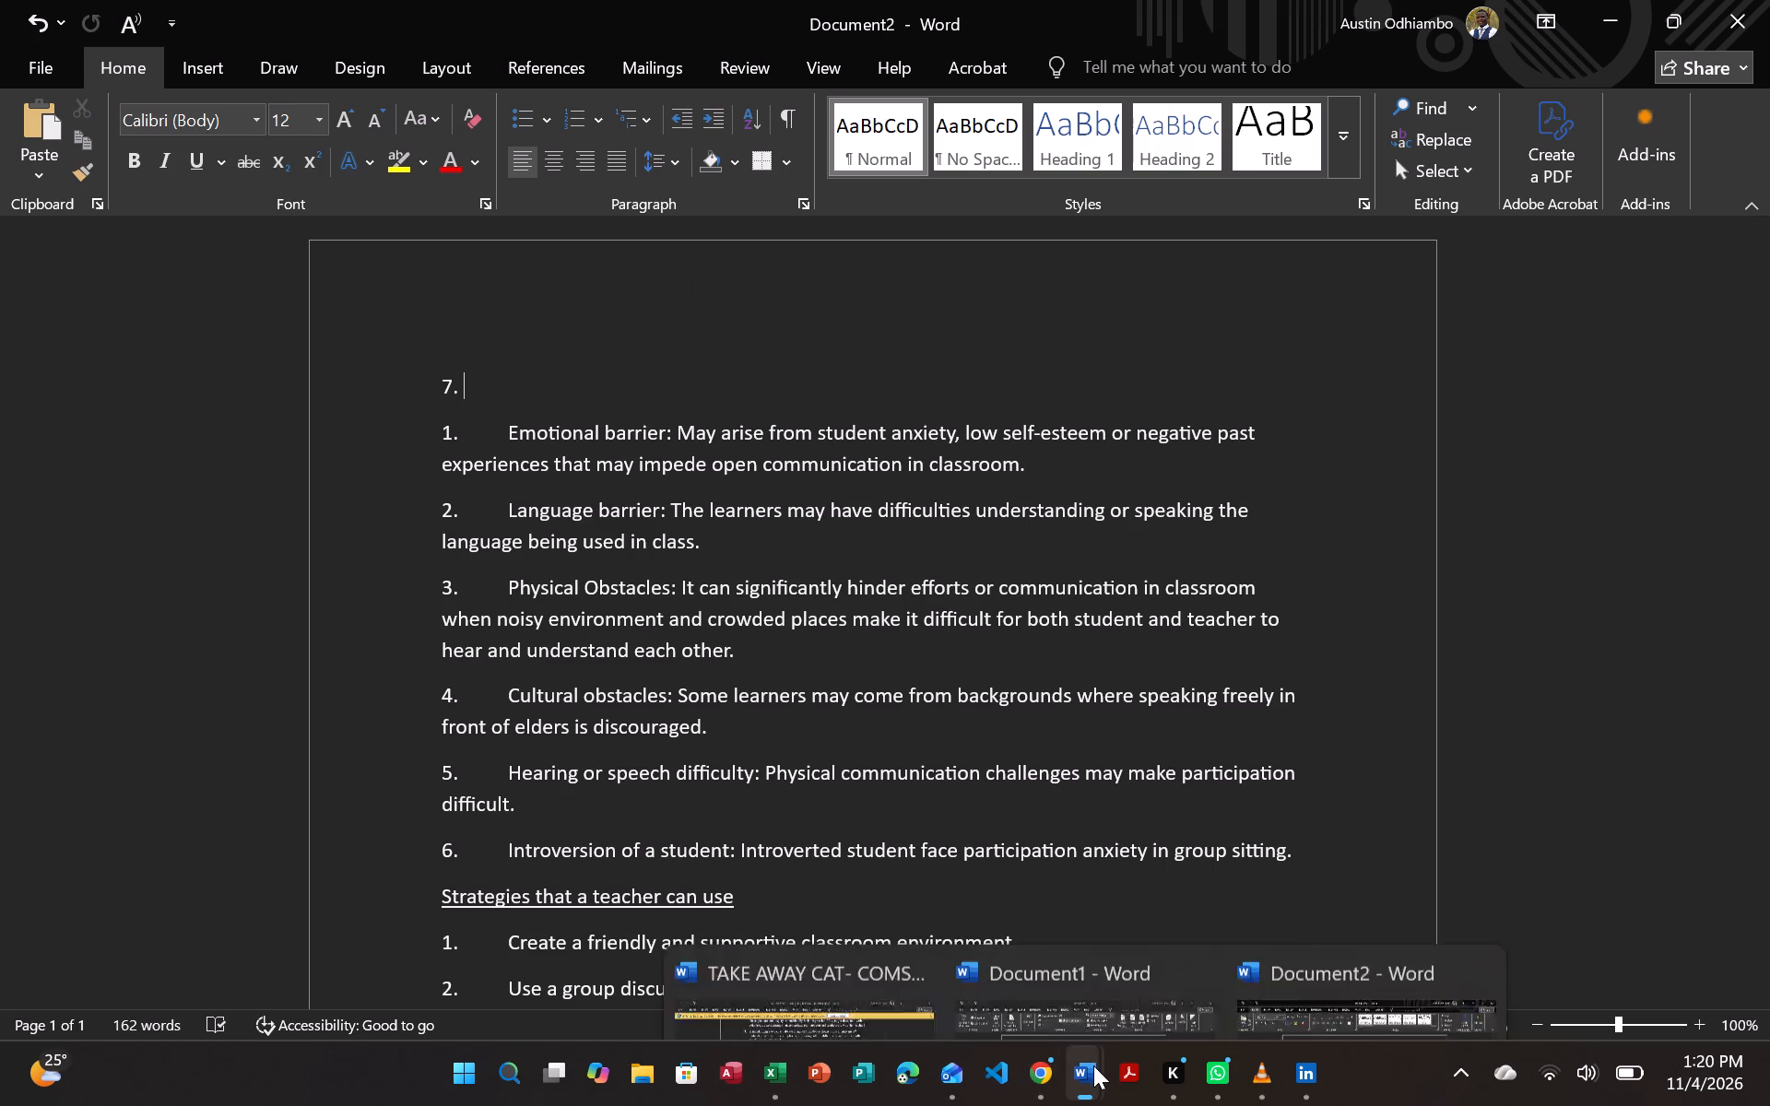
# Copy the full text of question 7 from the TAKE AWAY CAT- COMSKILLS 101 document and paste it after "7." in Document2.
pyautogui.click(869, 928)
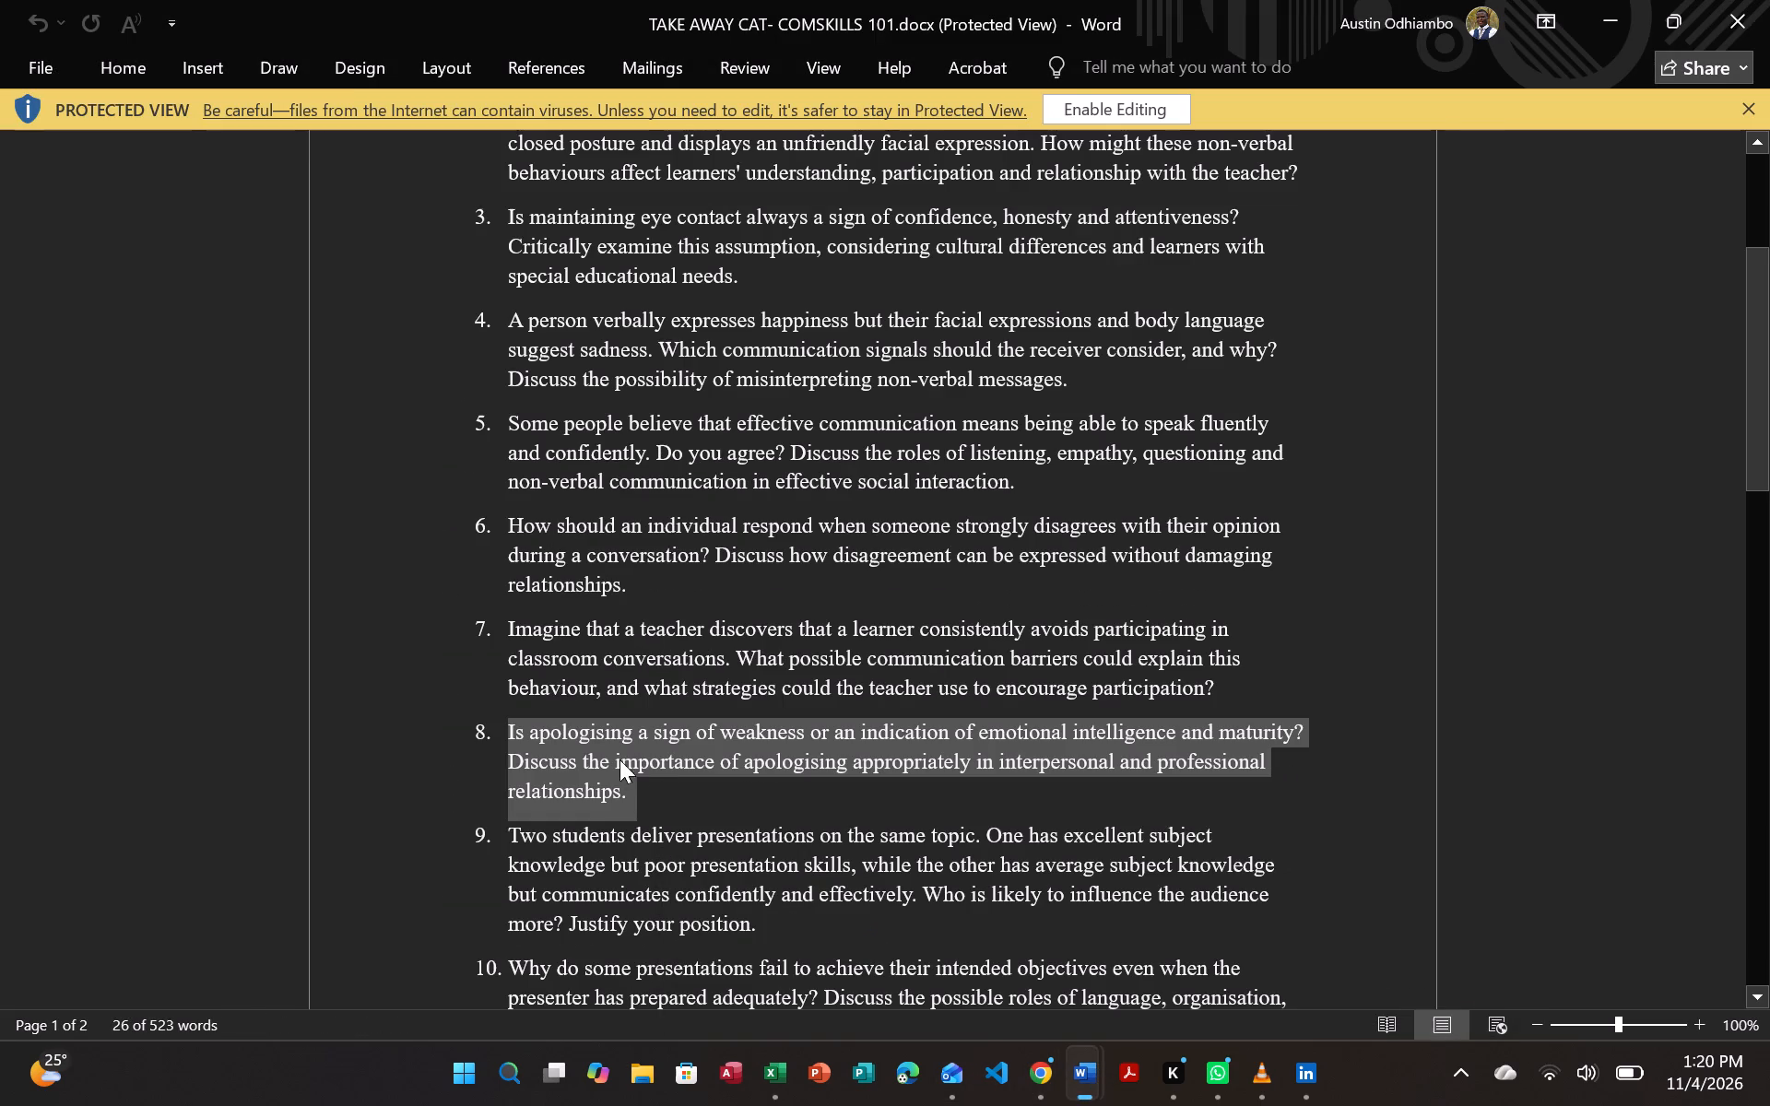
pyautogui.moveTo(505, 623); pyautogui.dragTo(761, 687)
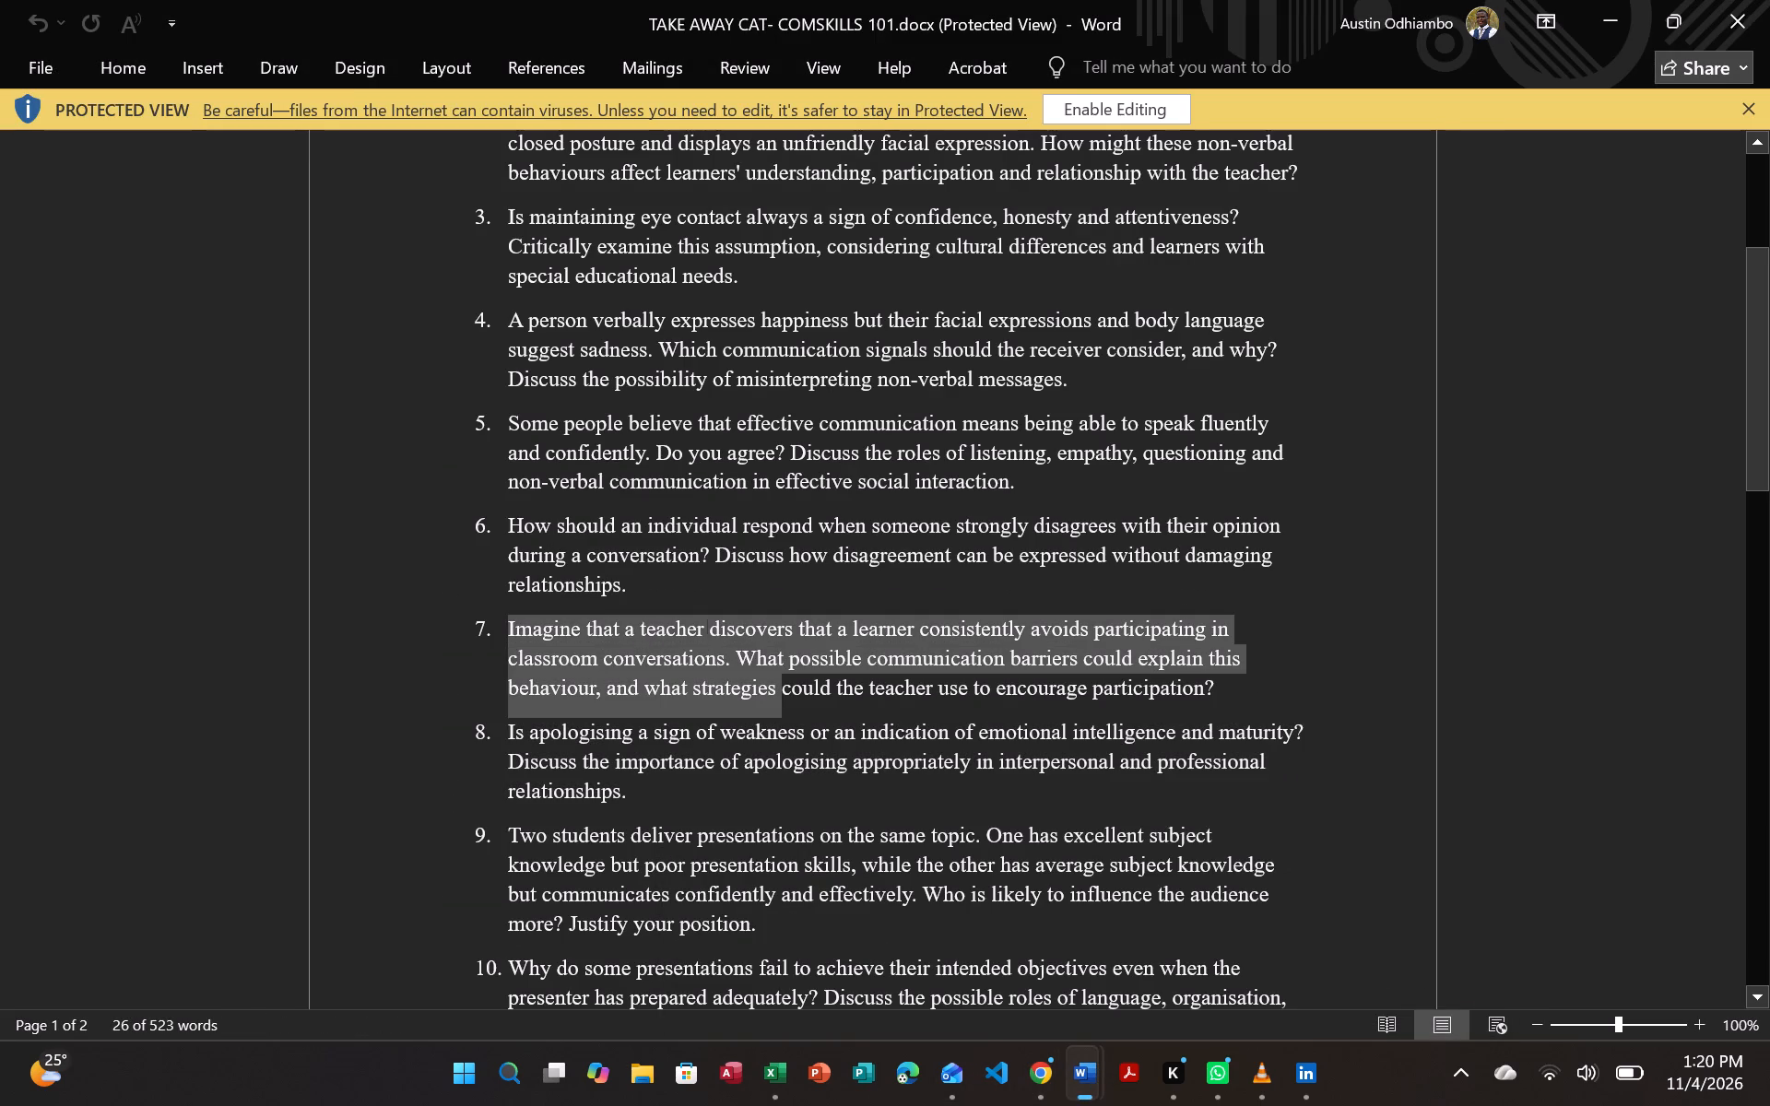
pyautogui.moveTo(761, 687); pyautogui.dragTo(1196, 693)
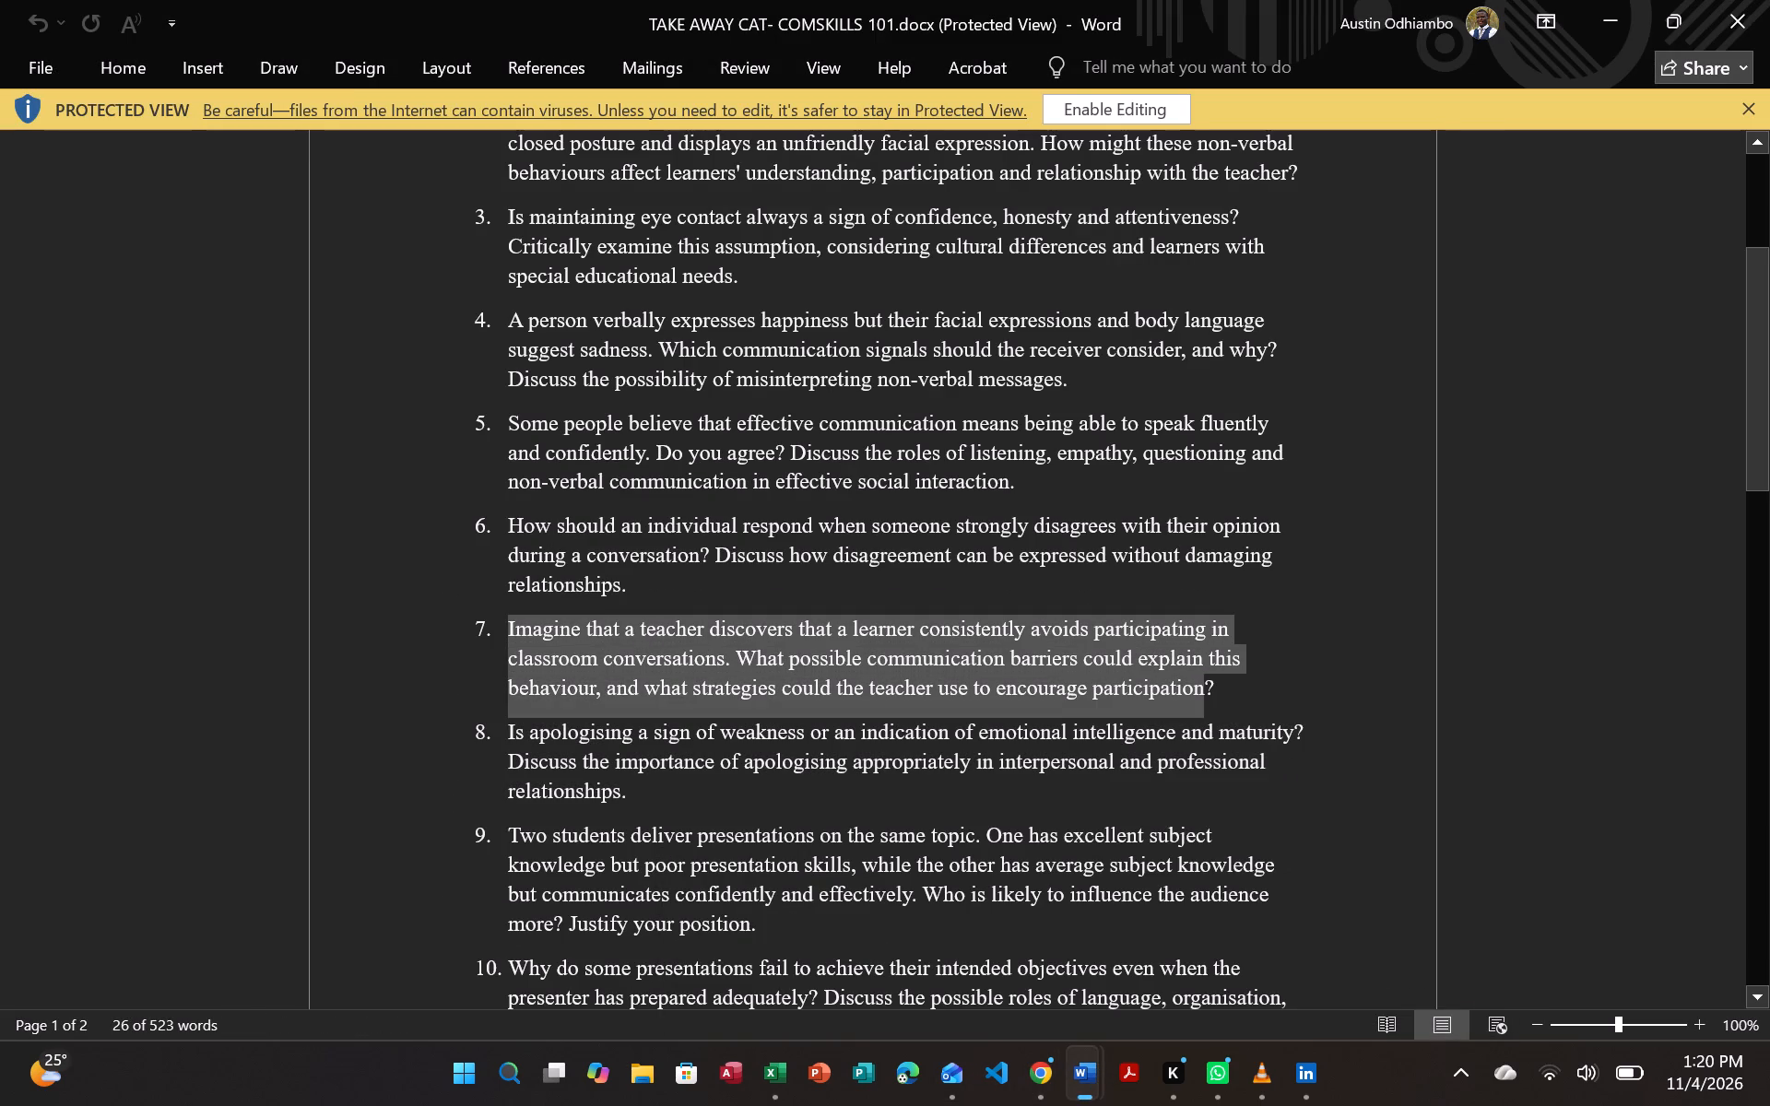
pyautogui.moveTo(1196, 693); pyautogui.dragTo(1220, 694)
pyautogui.hotkey('ctrl', 'c')
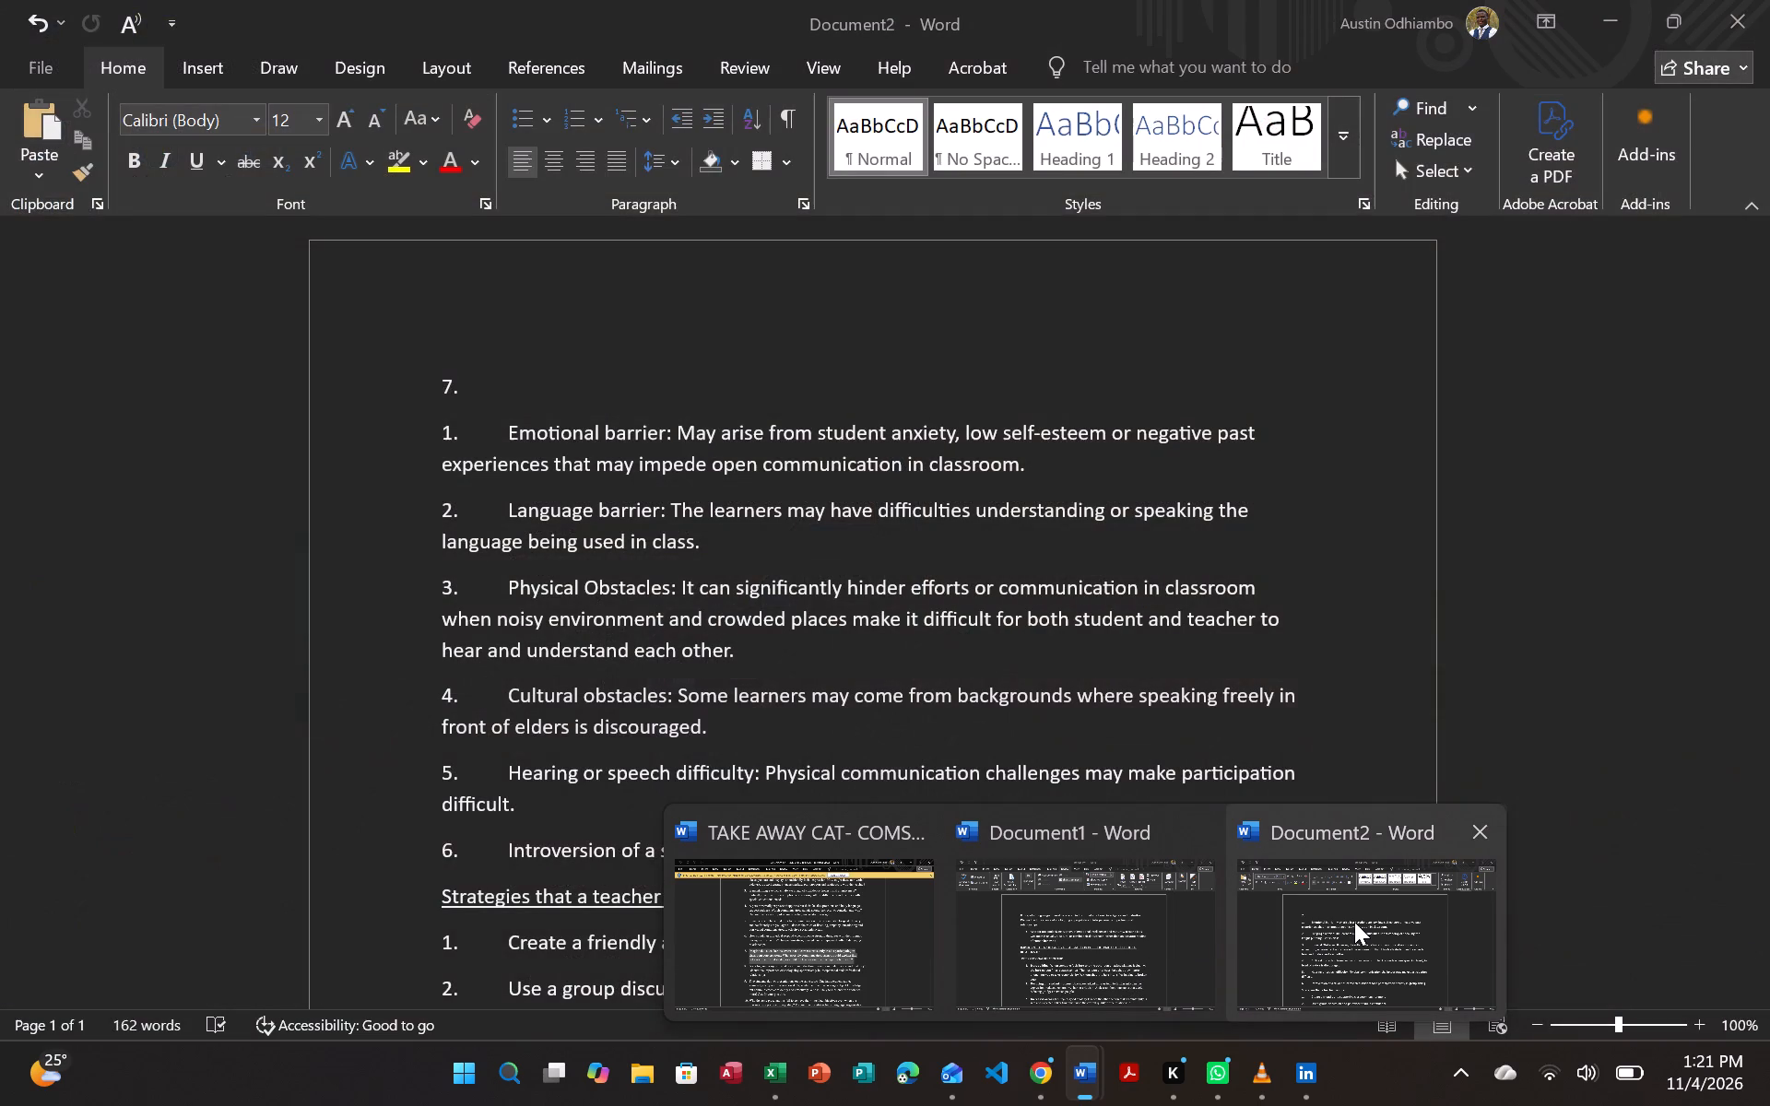
pyautogui.click(1354, 922)
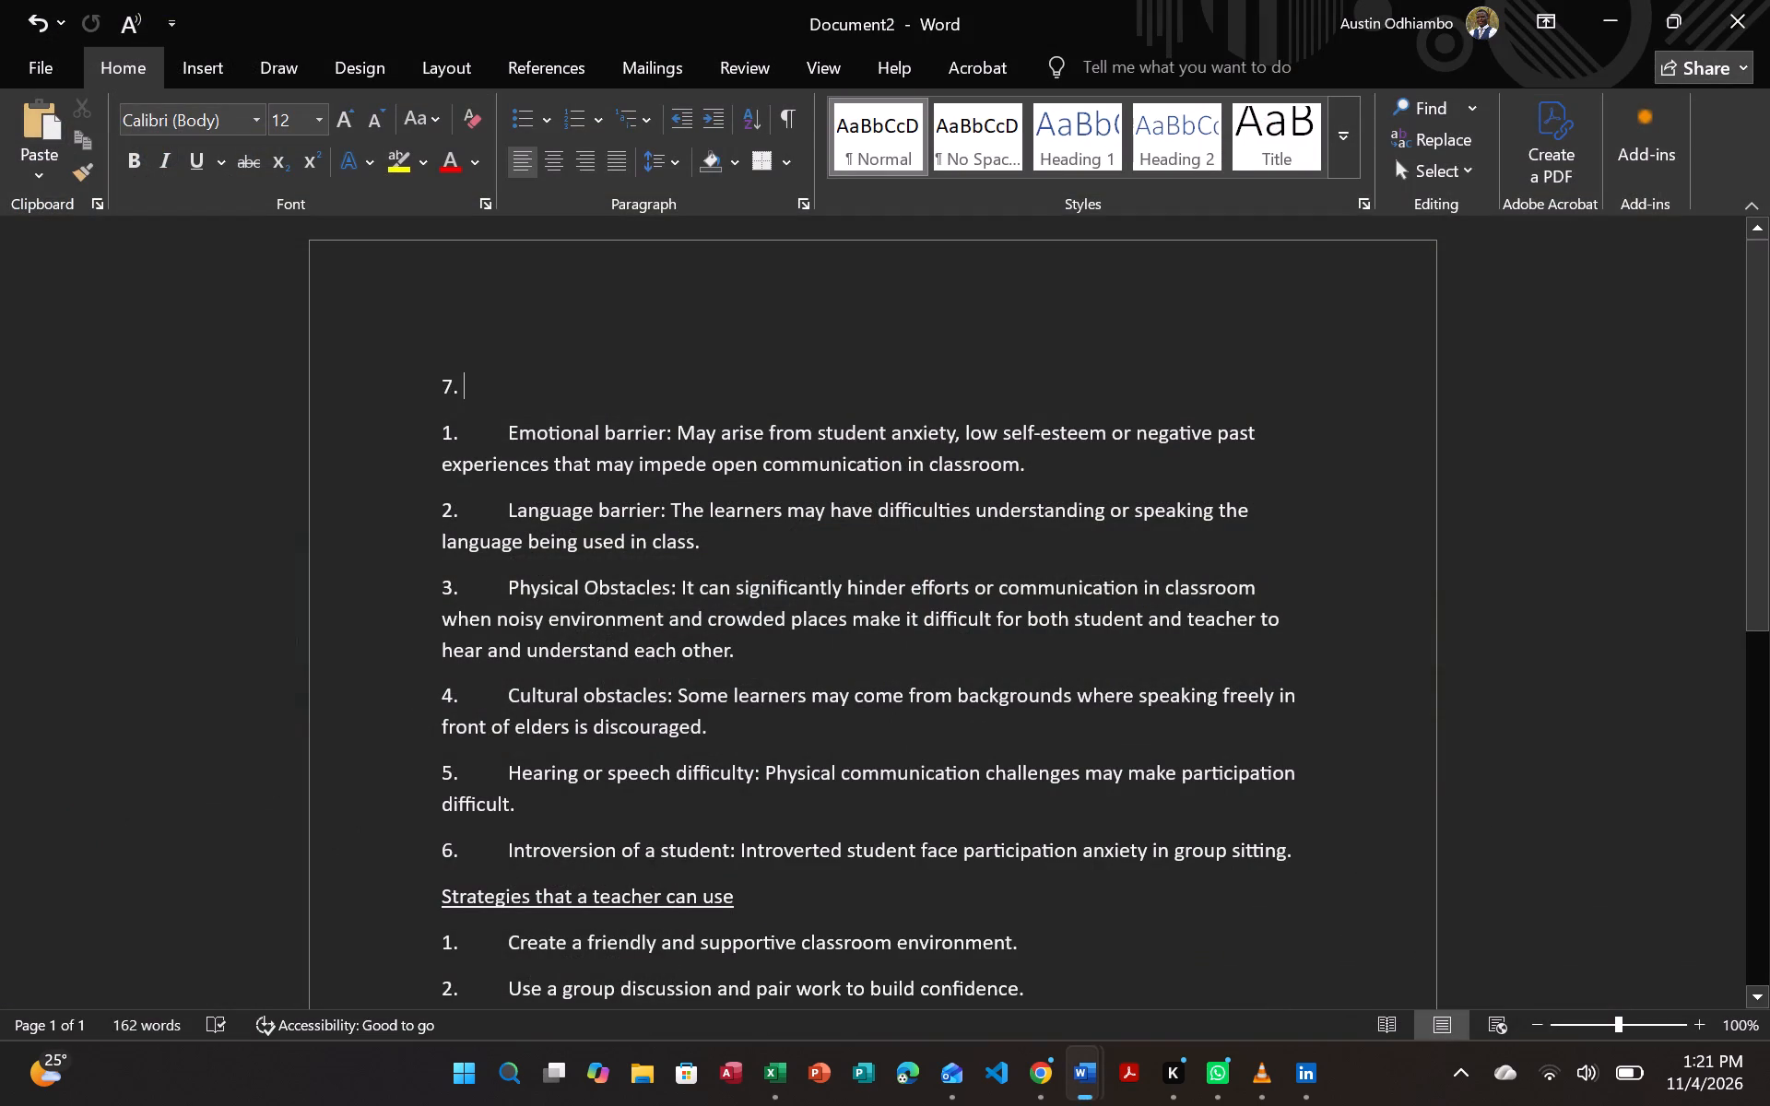
pyautogui.hotkey('ctrl', 'v')
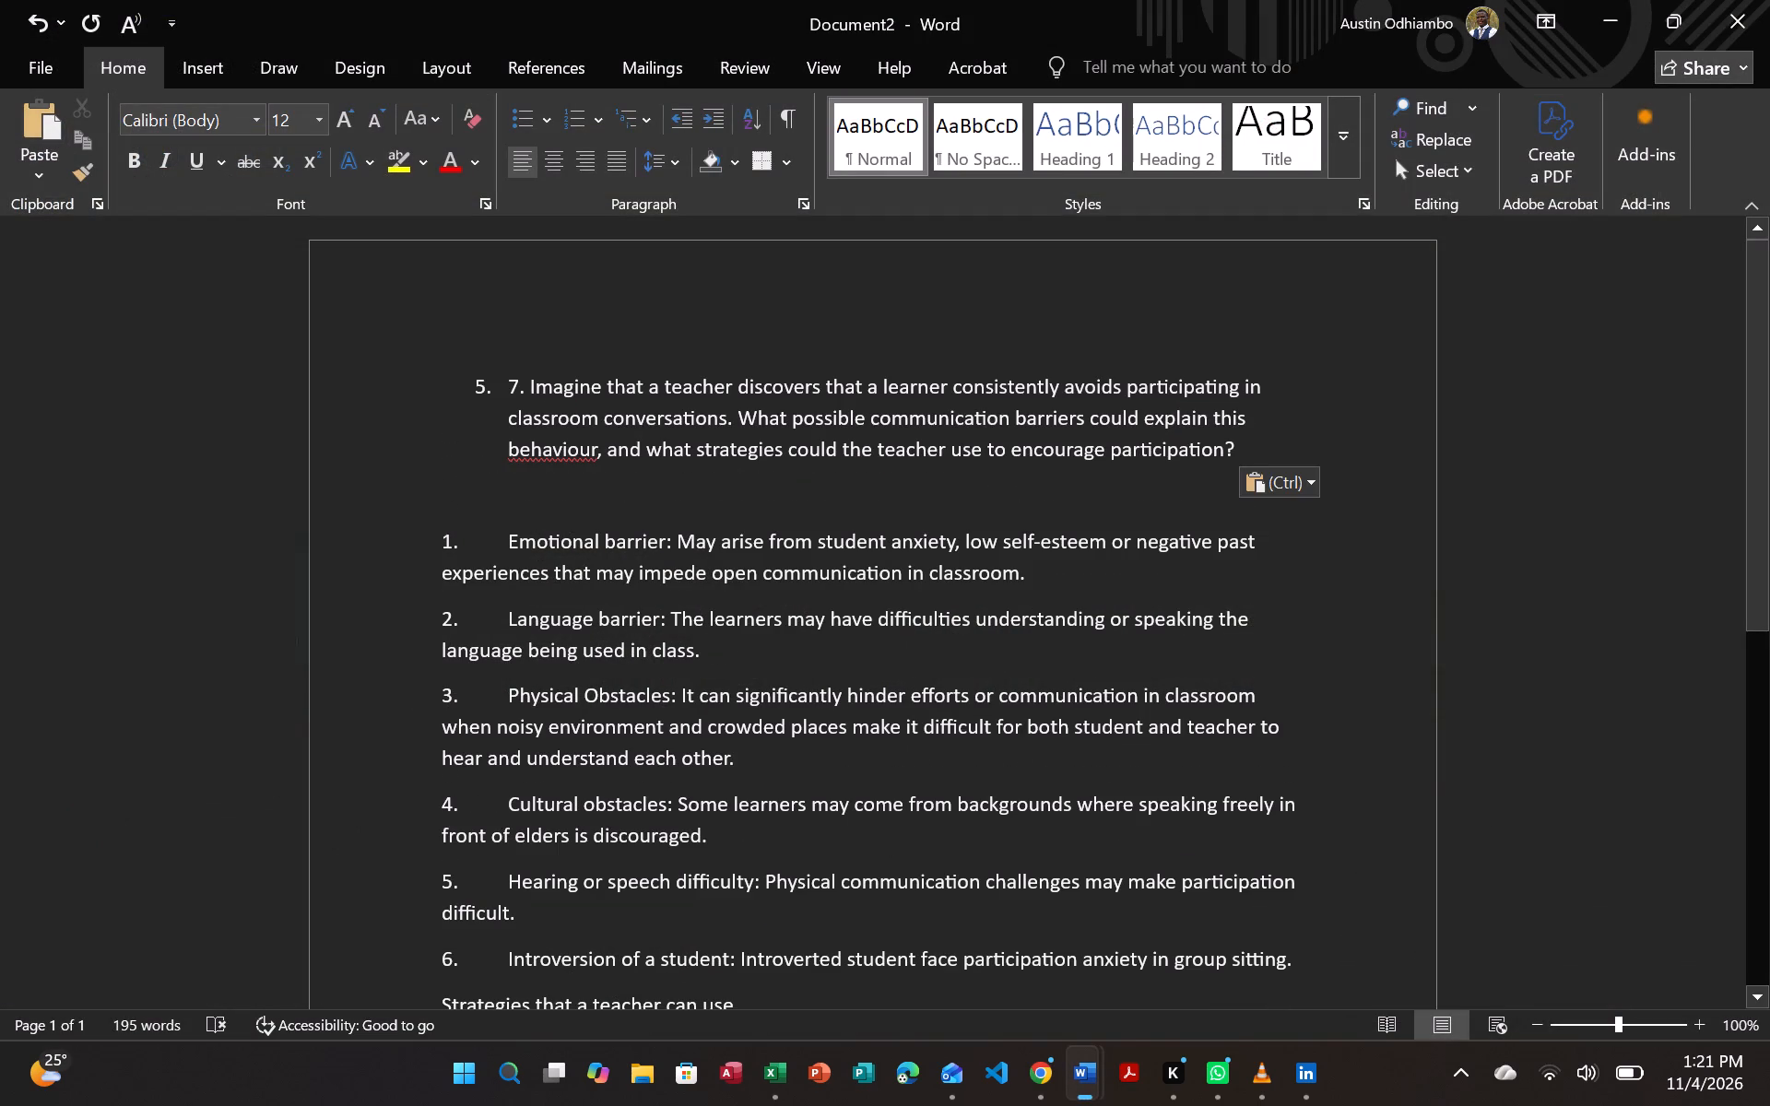
# Remove the automatic list number and the indent from the pasted question 7.
pyautogui.click(492, 384)
pyautogui.press('BackSpace')
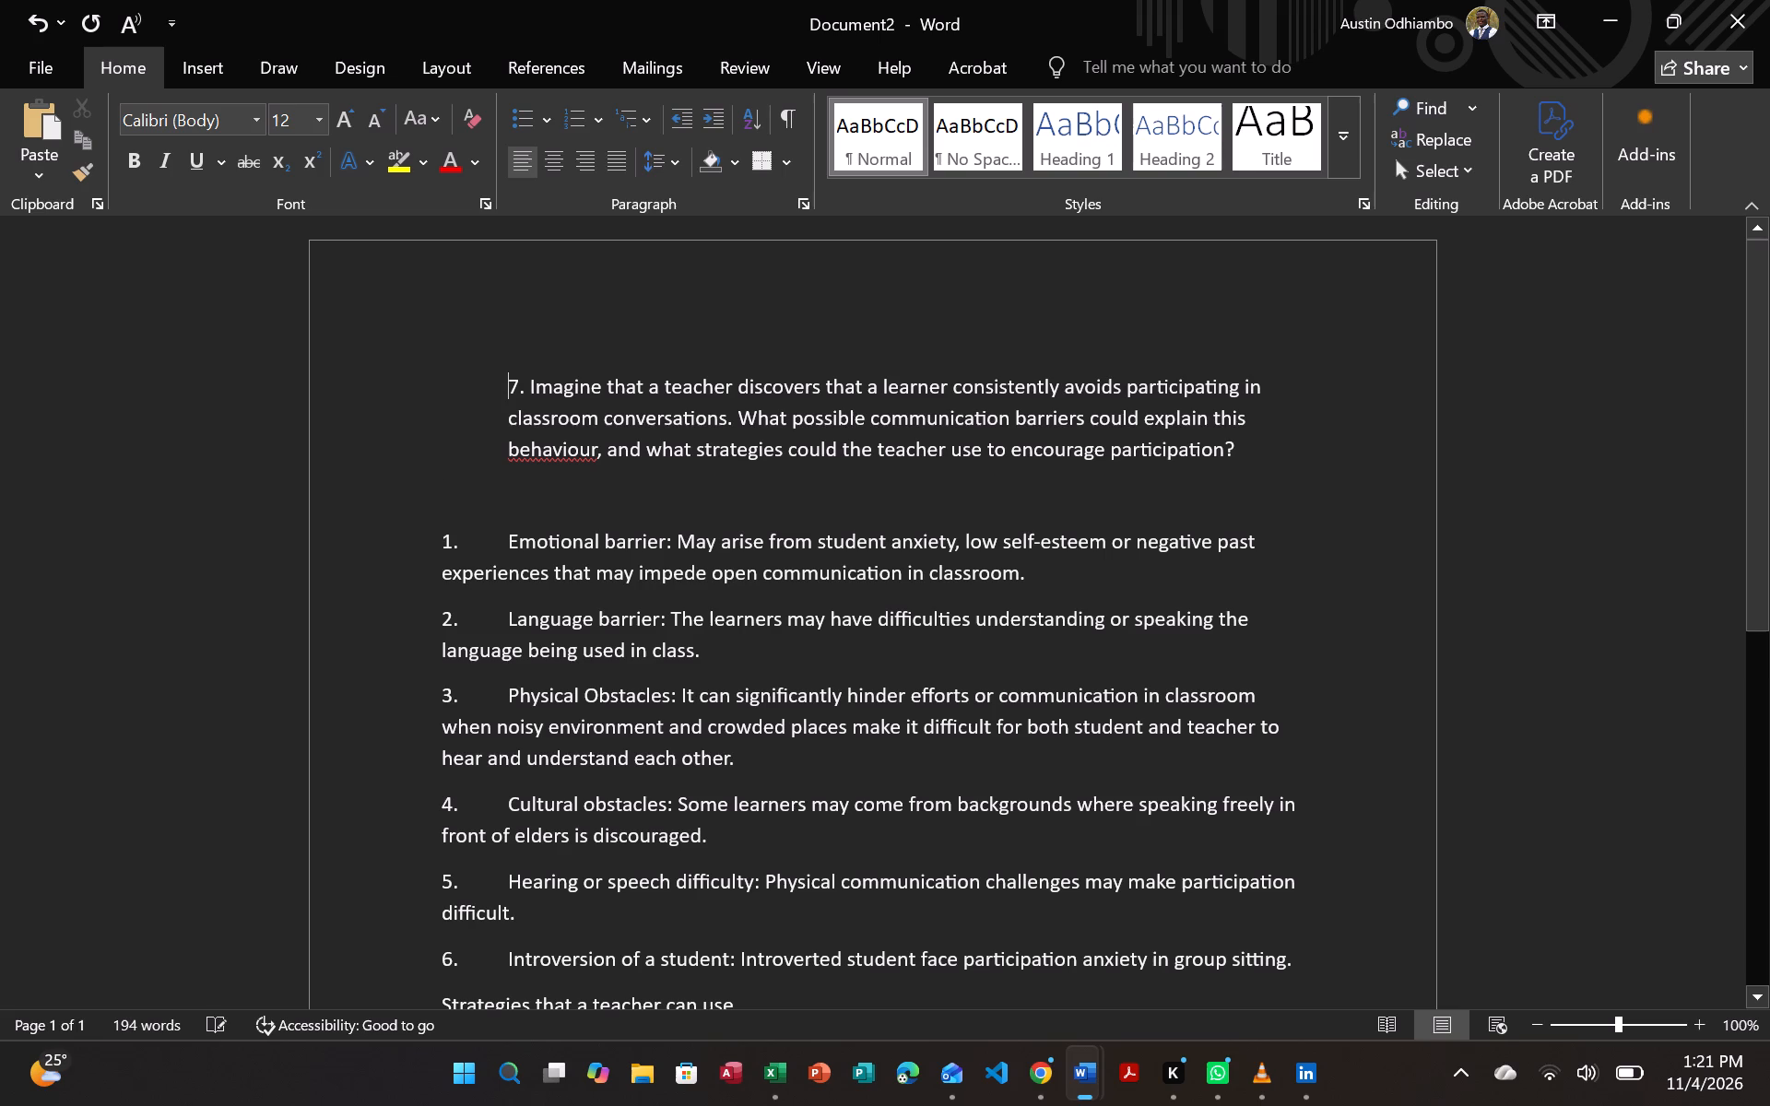
pyautogui.press('BackSpace')
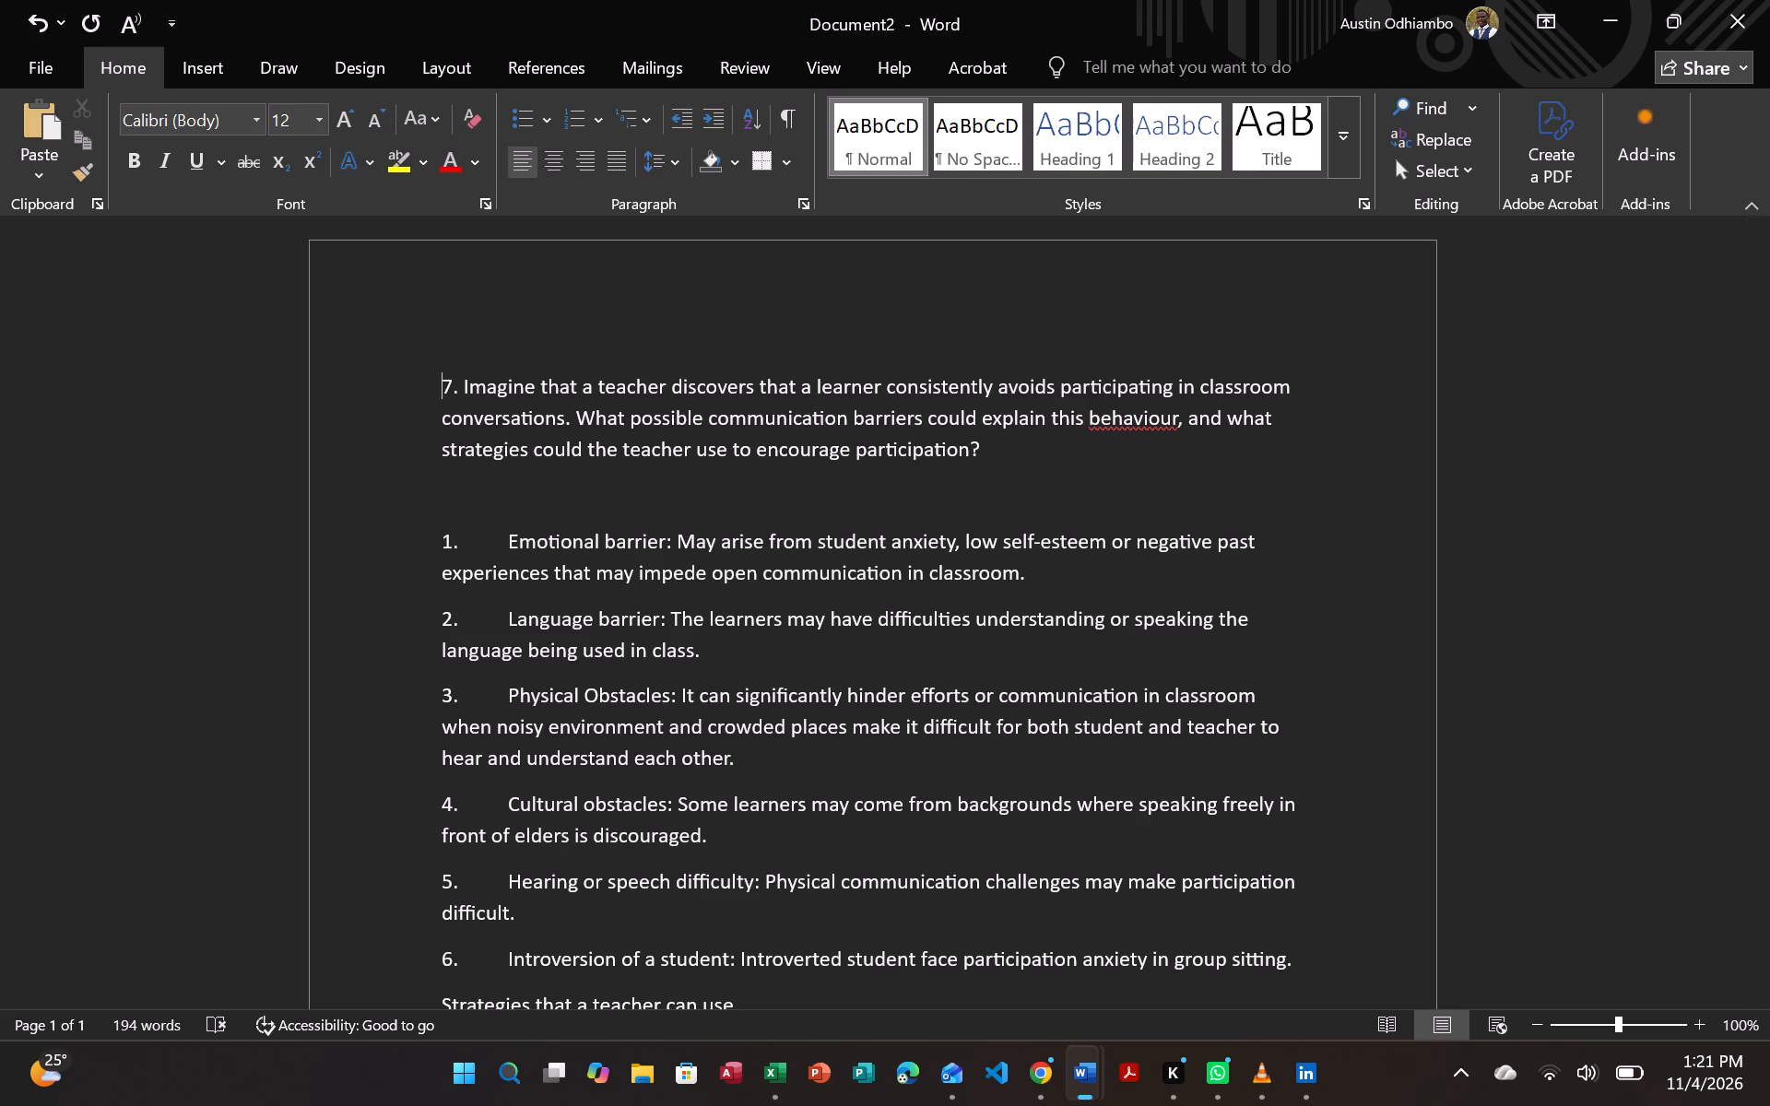
# Add a bulleted subheading below the question reading "BARRIERS FACED IN EFFECTIVE COMMUNICATION AND CLASSROOM PARTICIPATION".
pyautogui.click(980, 447)
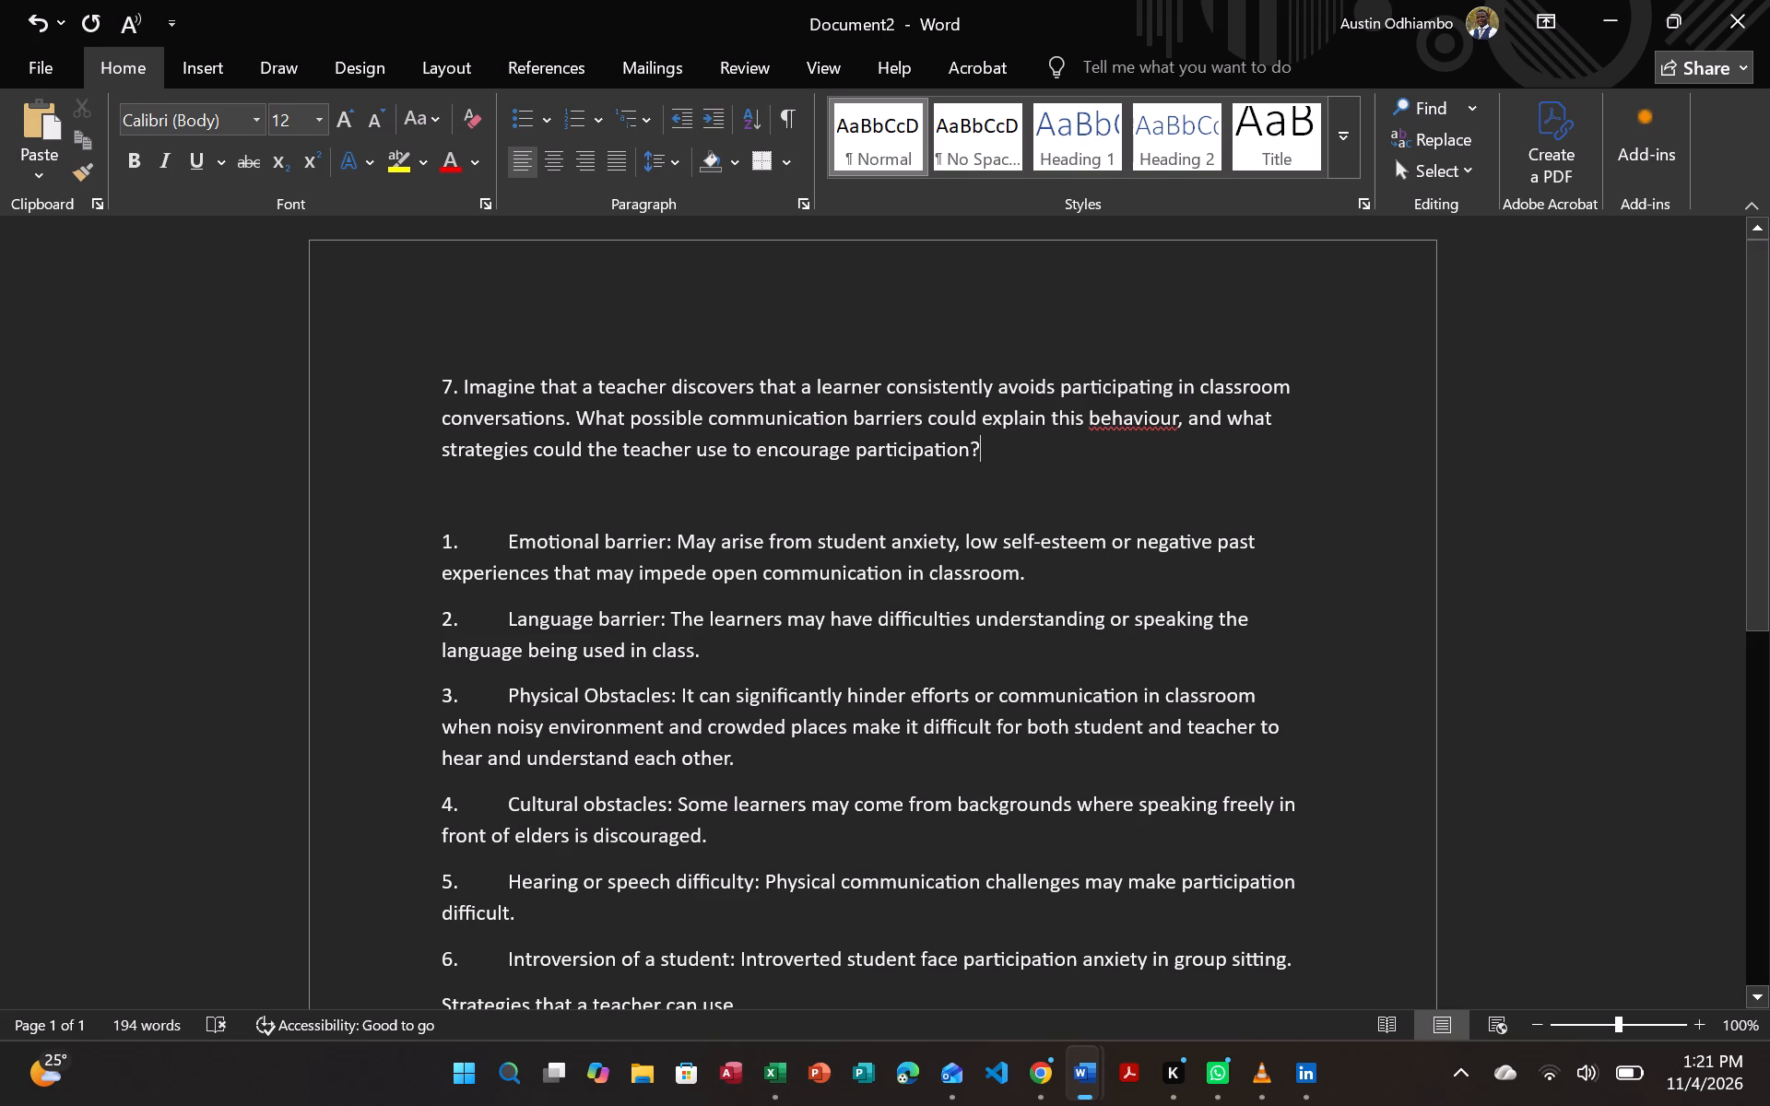
pyautogui.press('Return')
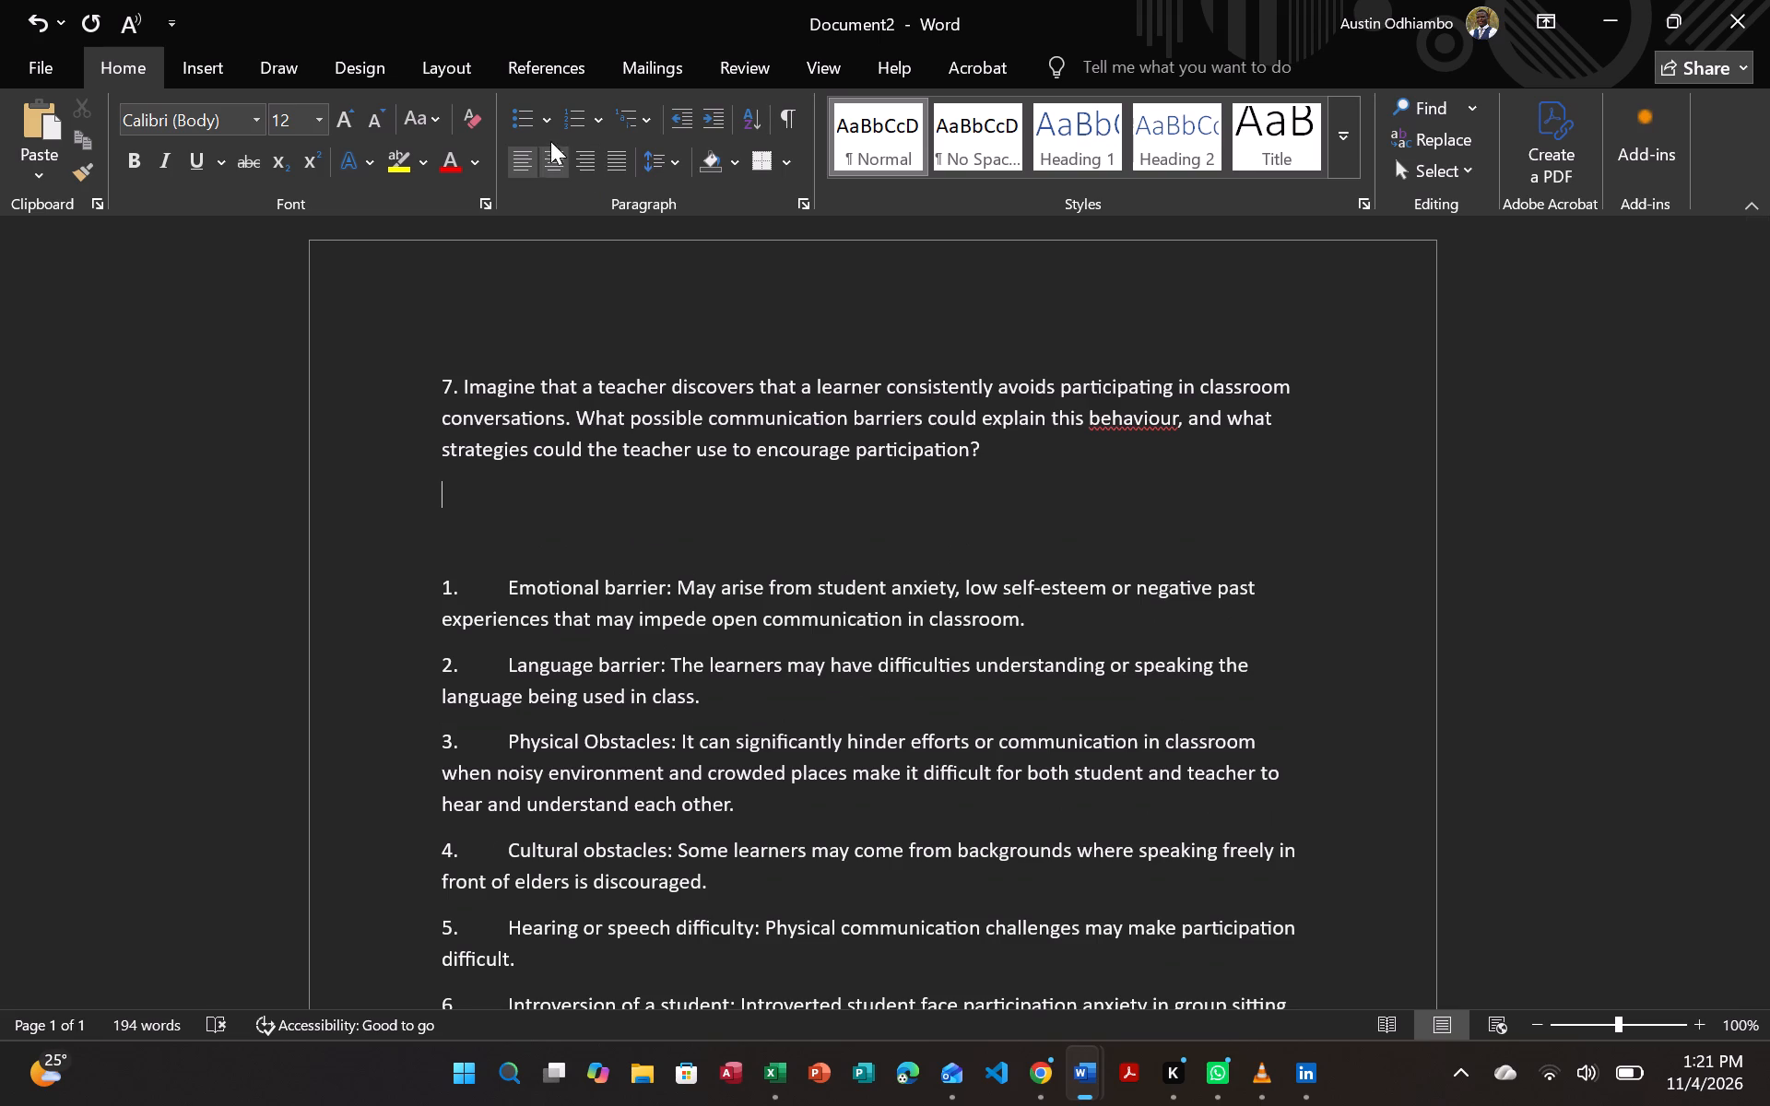
pyautogui.click(517, 115)
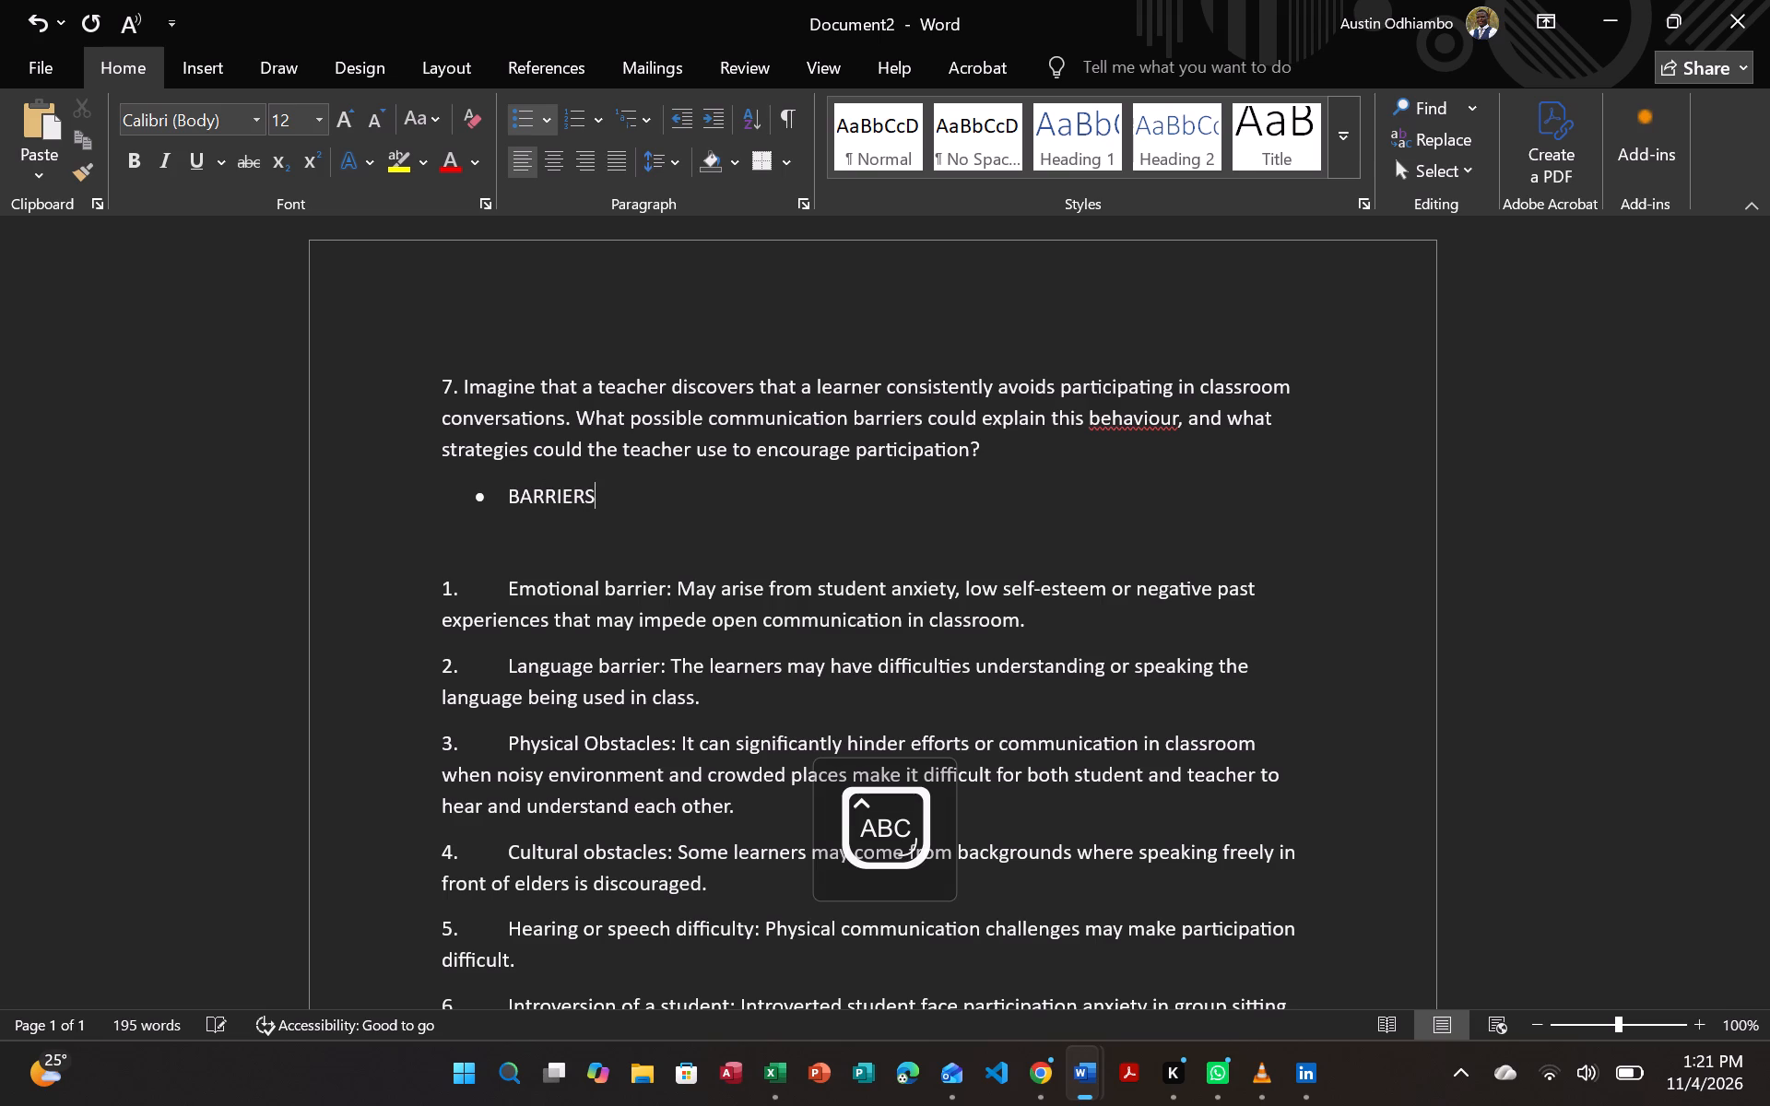
pyautogui.write('FACED IN E')
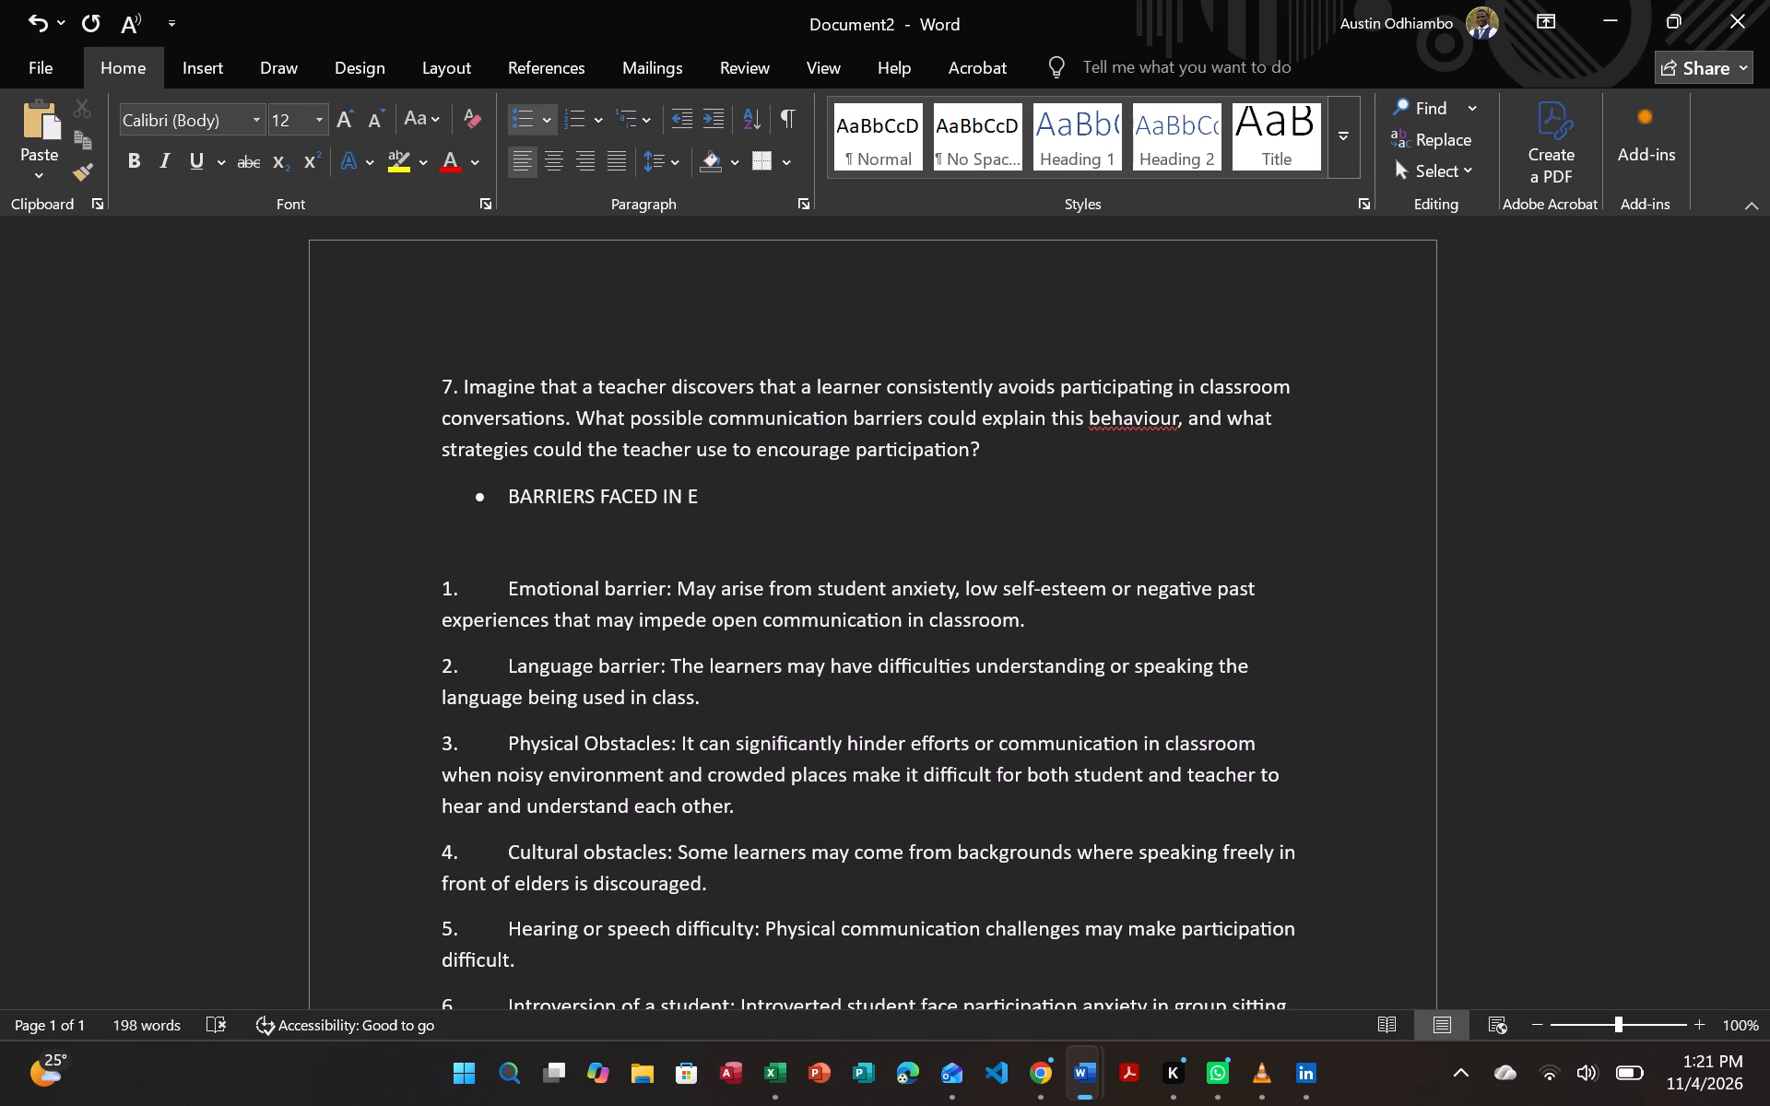
pyautogui.write('FFEC')
pyautogui.write('TIVE')
pyautogui.press('space')
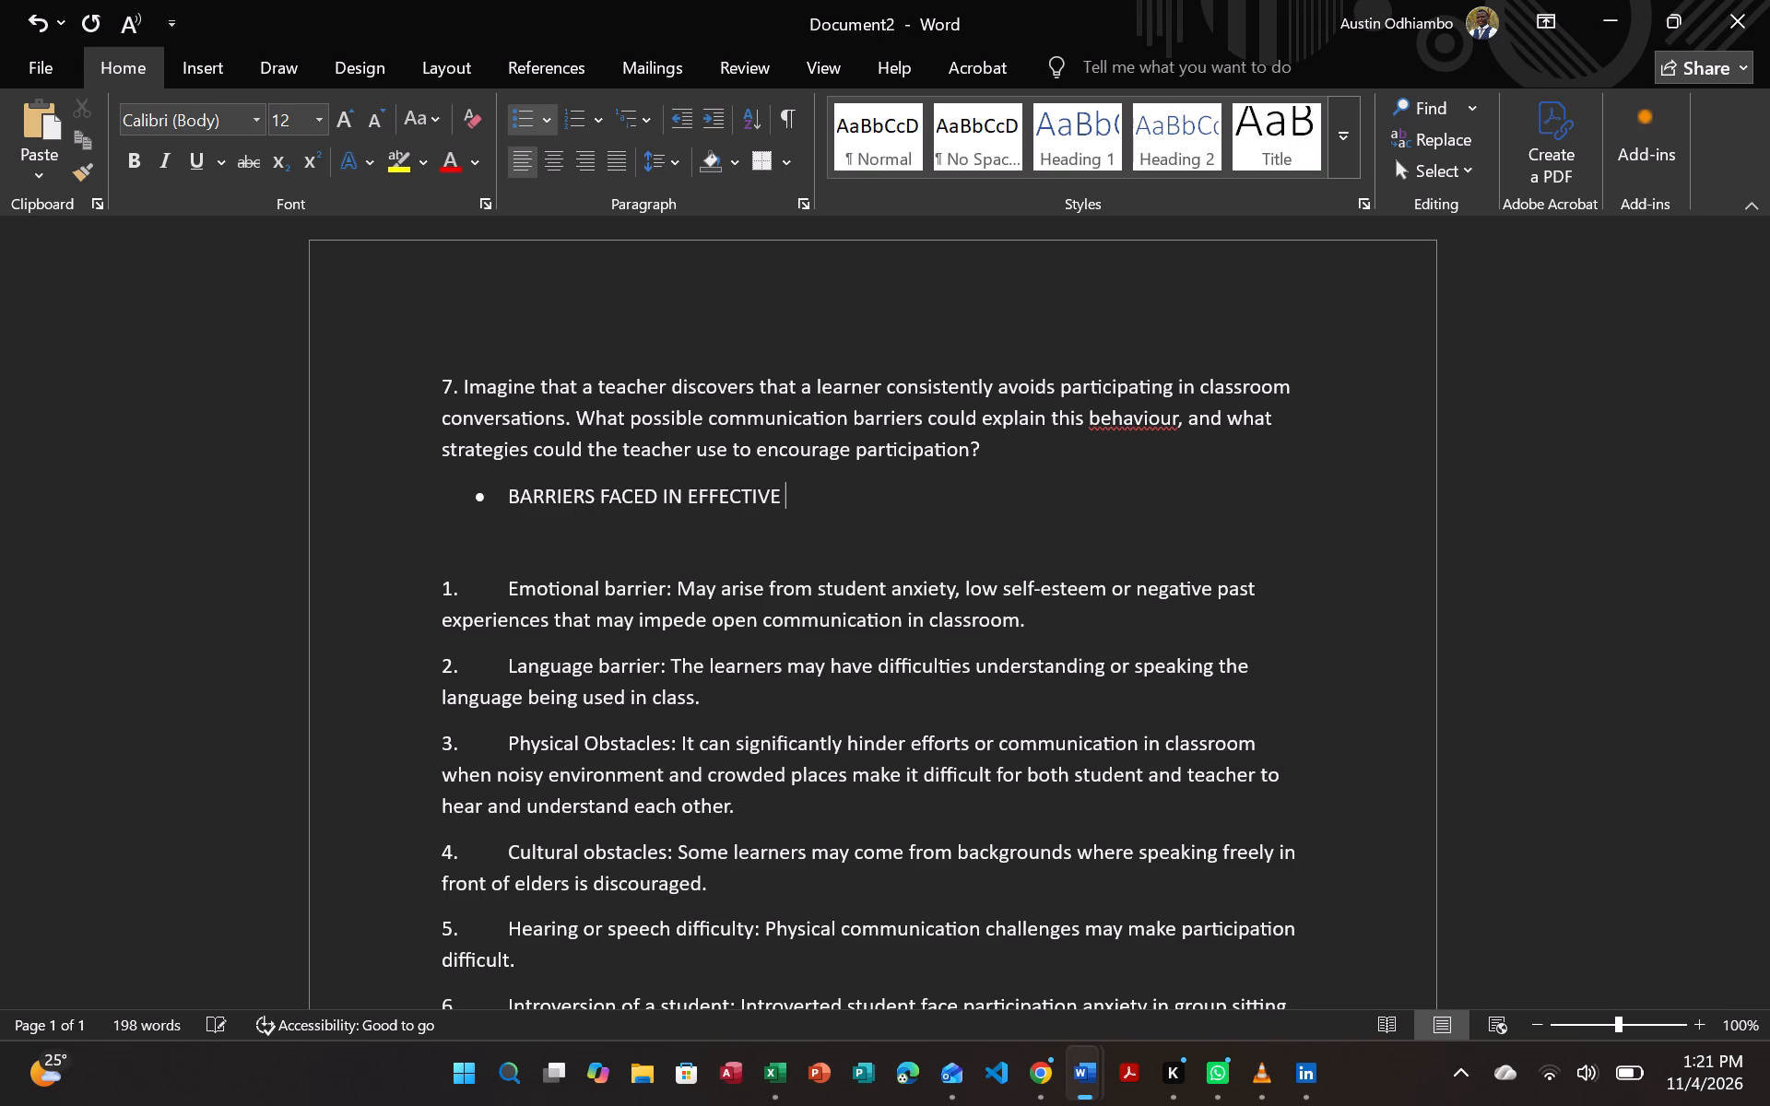
pyautogui.write('COMMUNICATION')
pyautogui.press('space')
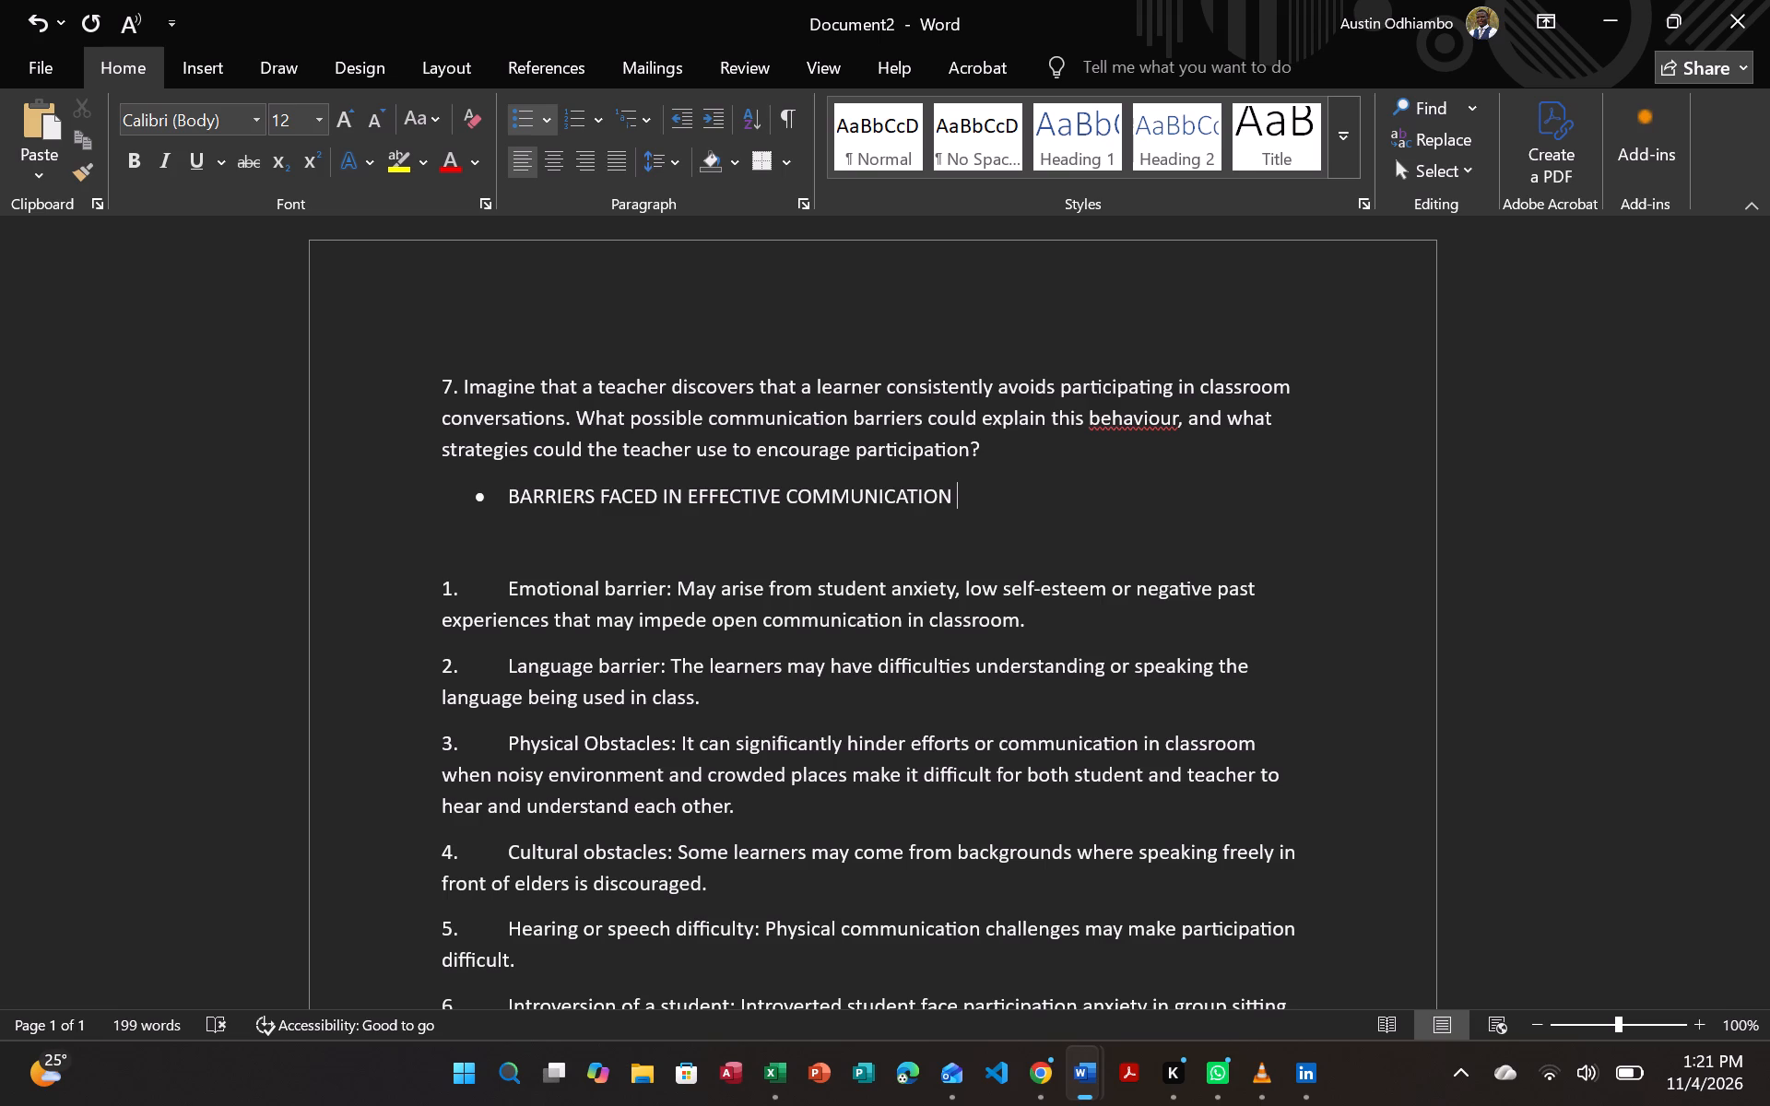
pyautogui.write('AN')
pyautogui.write('D')
pyautogui.press('space')
pyautogui.write('CLASSROOM PARTICIPATION')
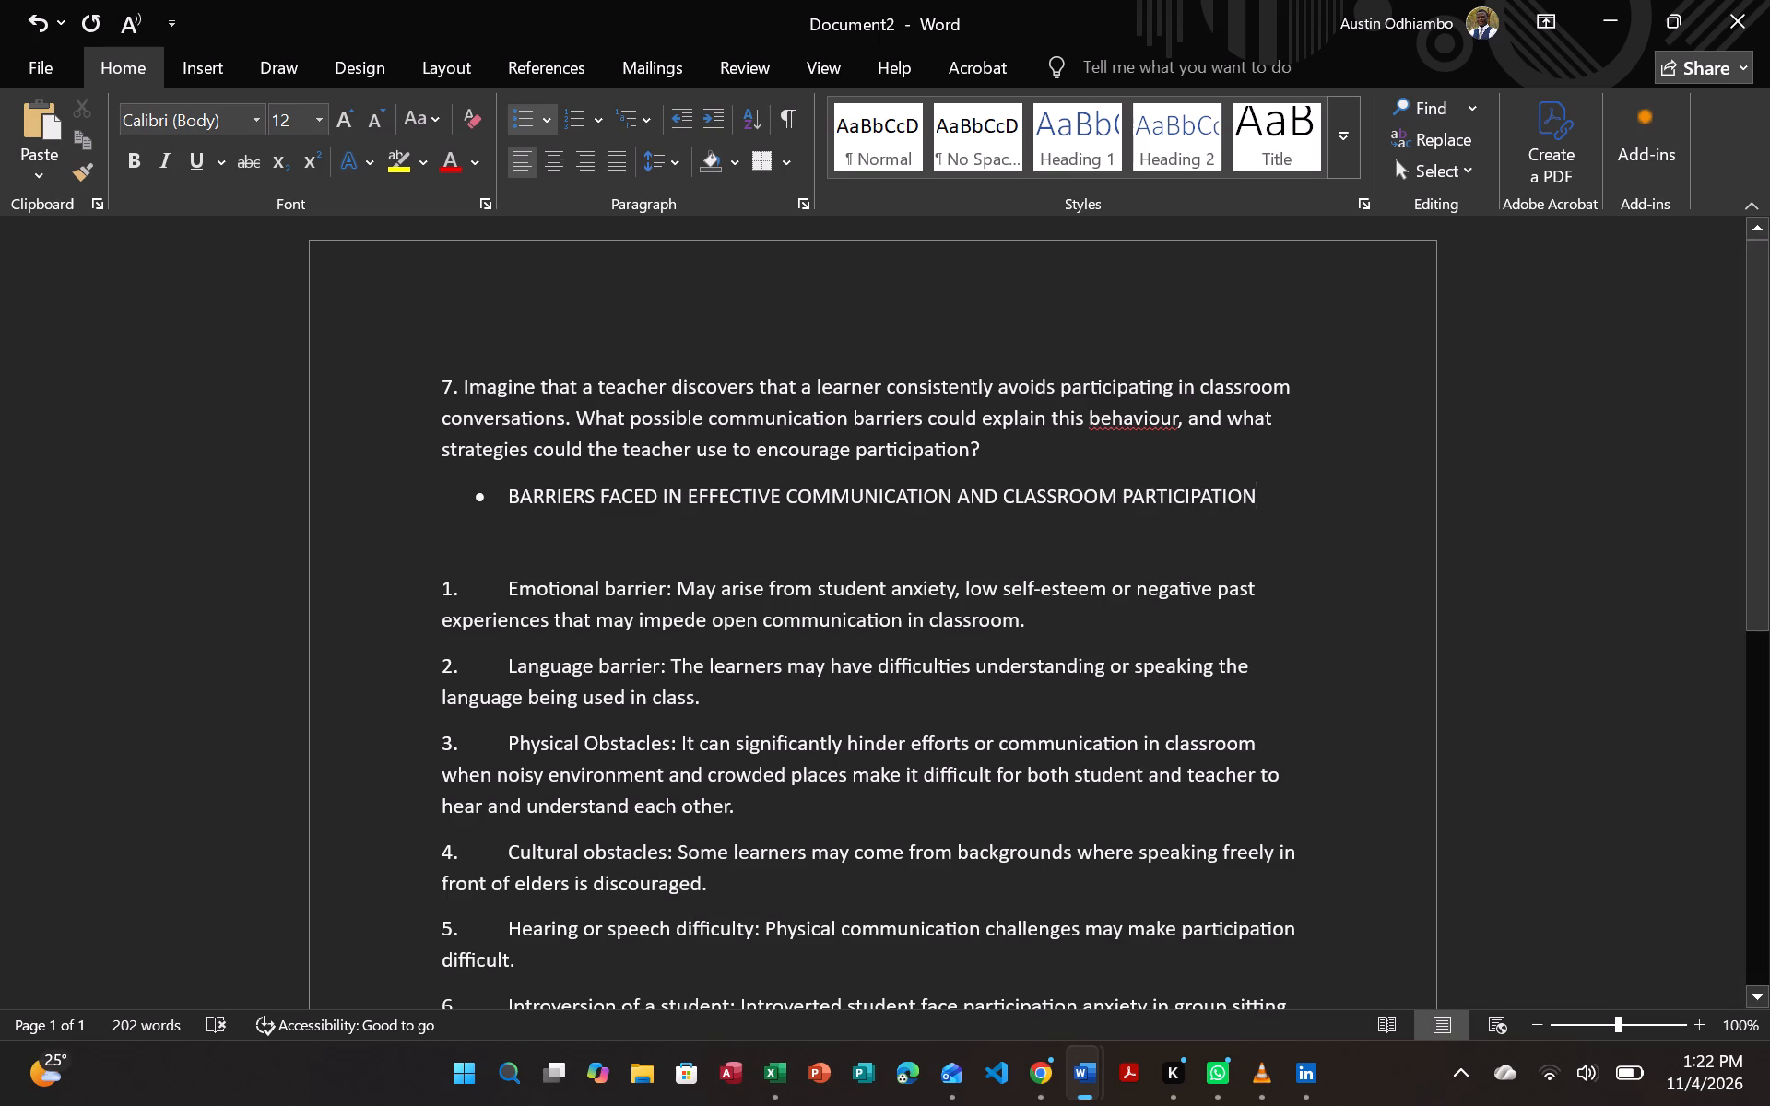
# Underline the bulleted subheading about barriers in communication and classroom participation.
pyautogui.moveTo(508, 491); pyautogui.dragTo(1125, 479)
pyautogui.moveTo(1125, 479); pyautogui.dragTo(1266, 521)
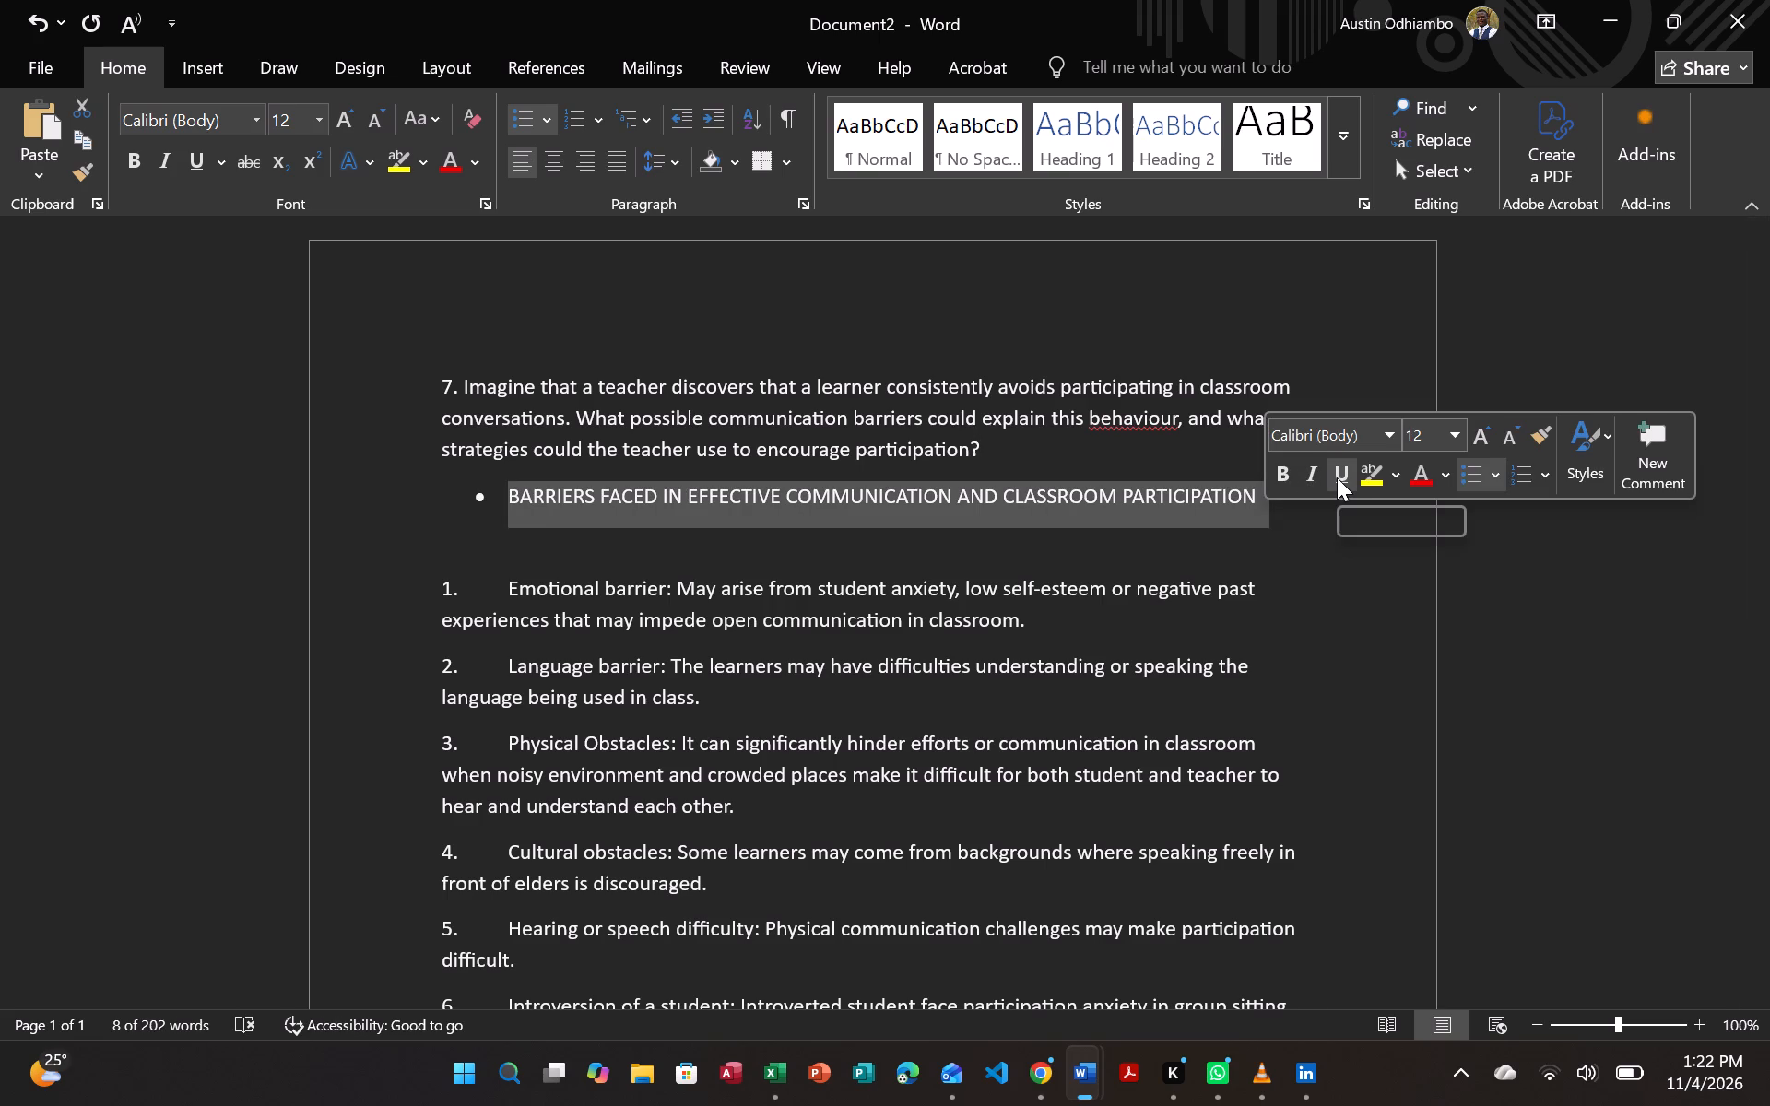
pyautogui.click(1337, 477)
pyautogui.click(1292, 638)
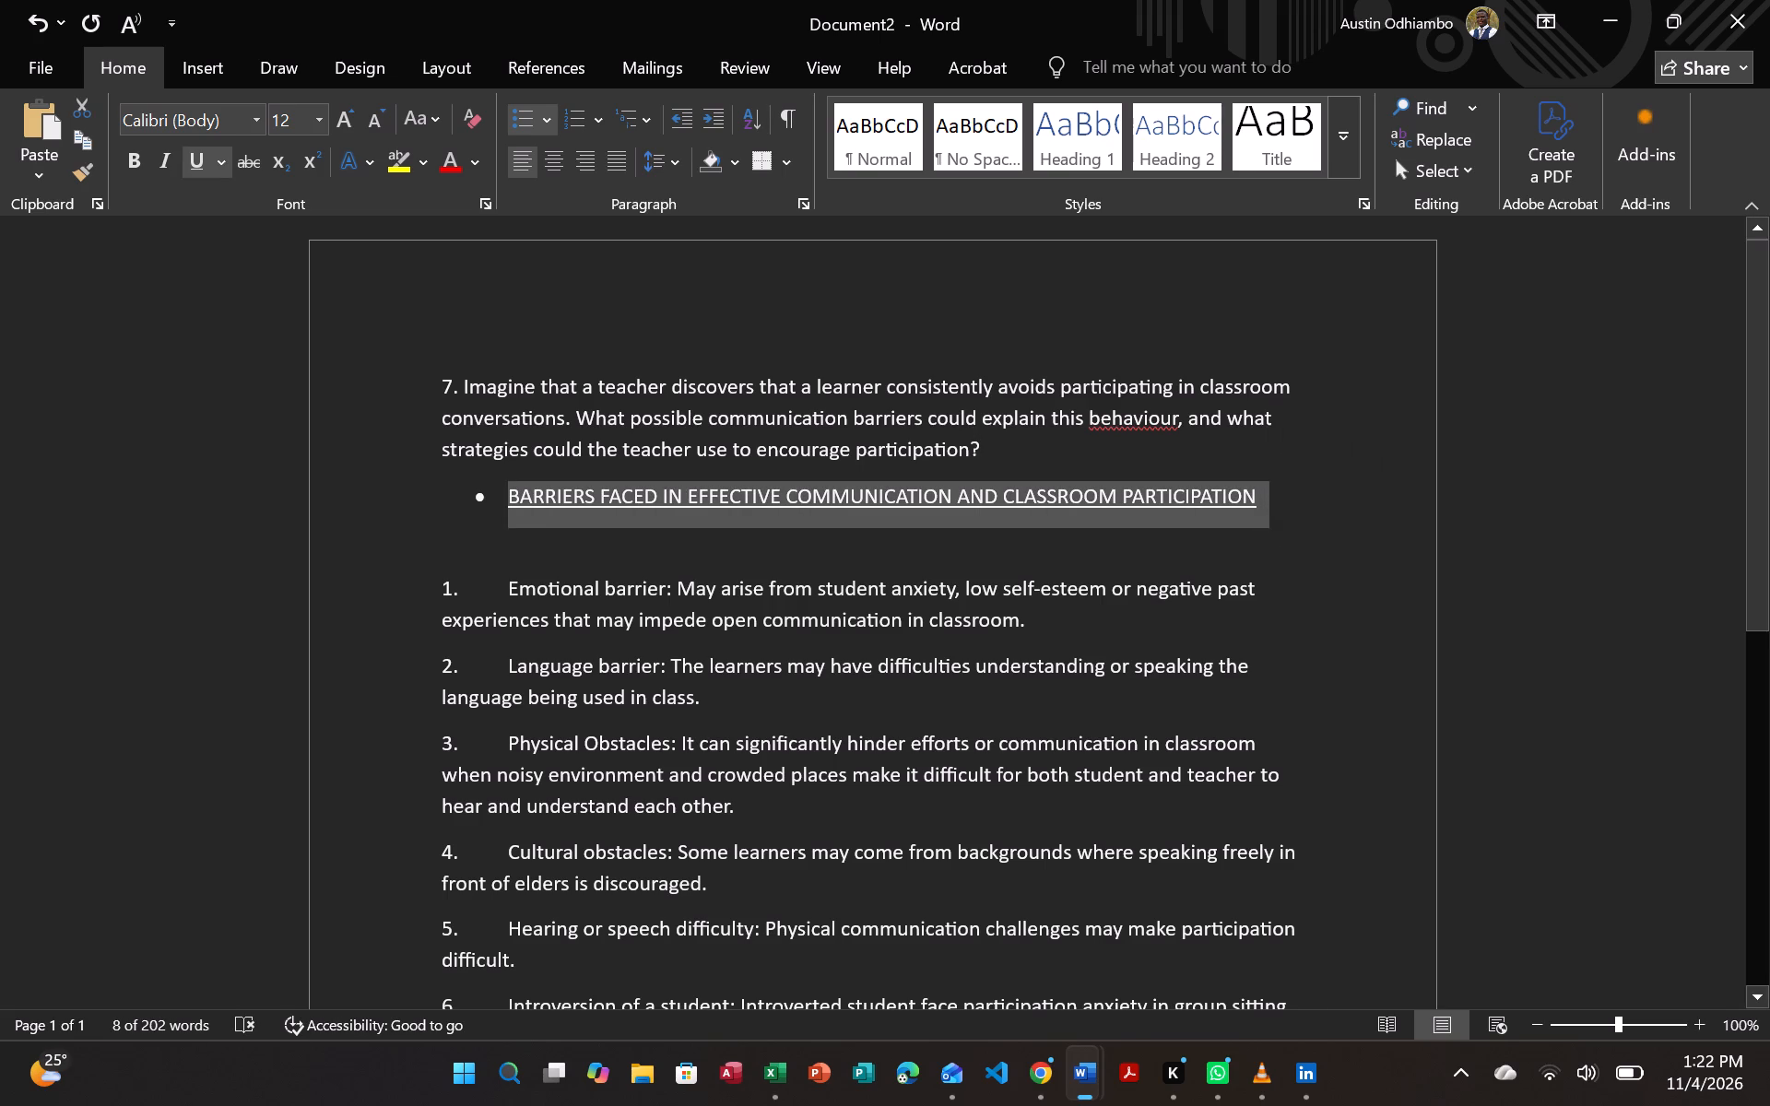
# Replace the "Strategies that a teacher can use" subheading with "STRATEGIES THAT CAN BE USED TO COMBAT THIS BEHAVIOUR BY THE TEACHER".
pyautogui.scroll(-3, 1292, 638)
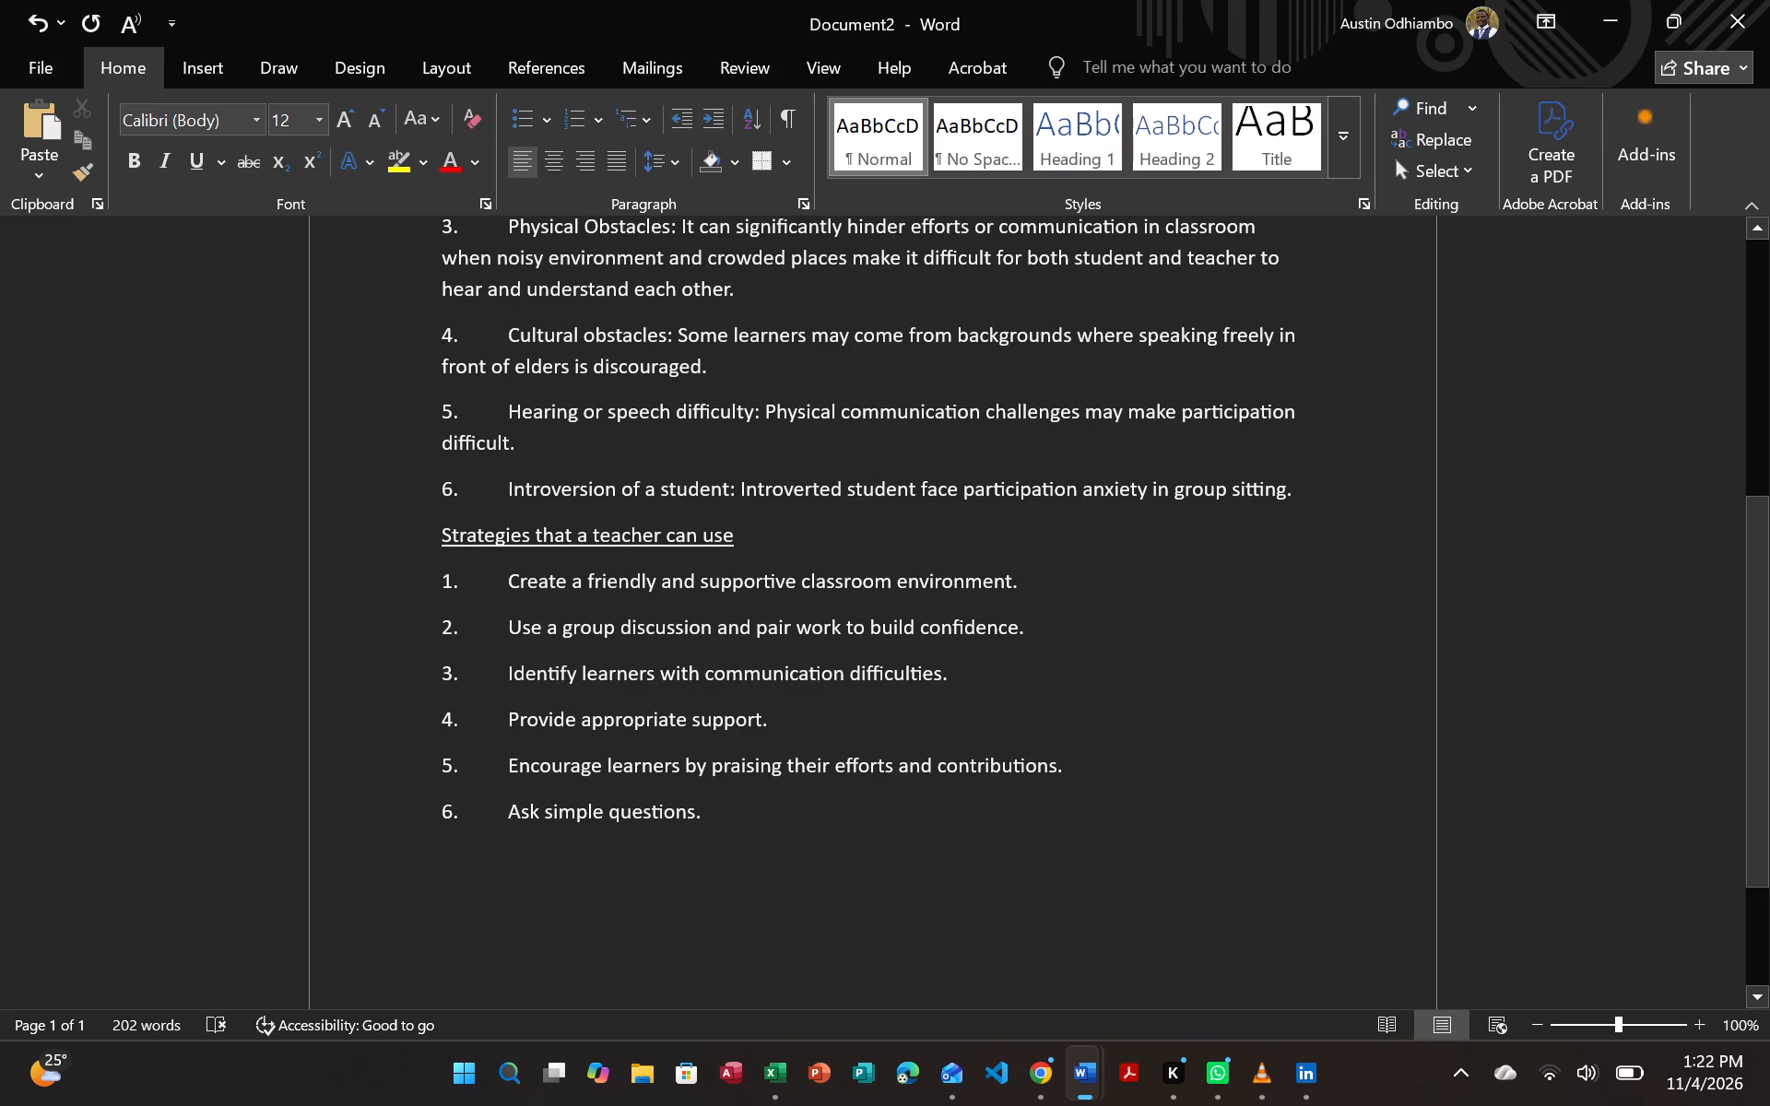
pyautogui.moveTo(434, 528); pyautogui.dragTo(817, 544)
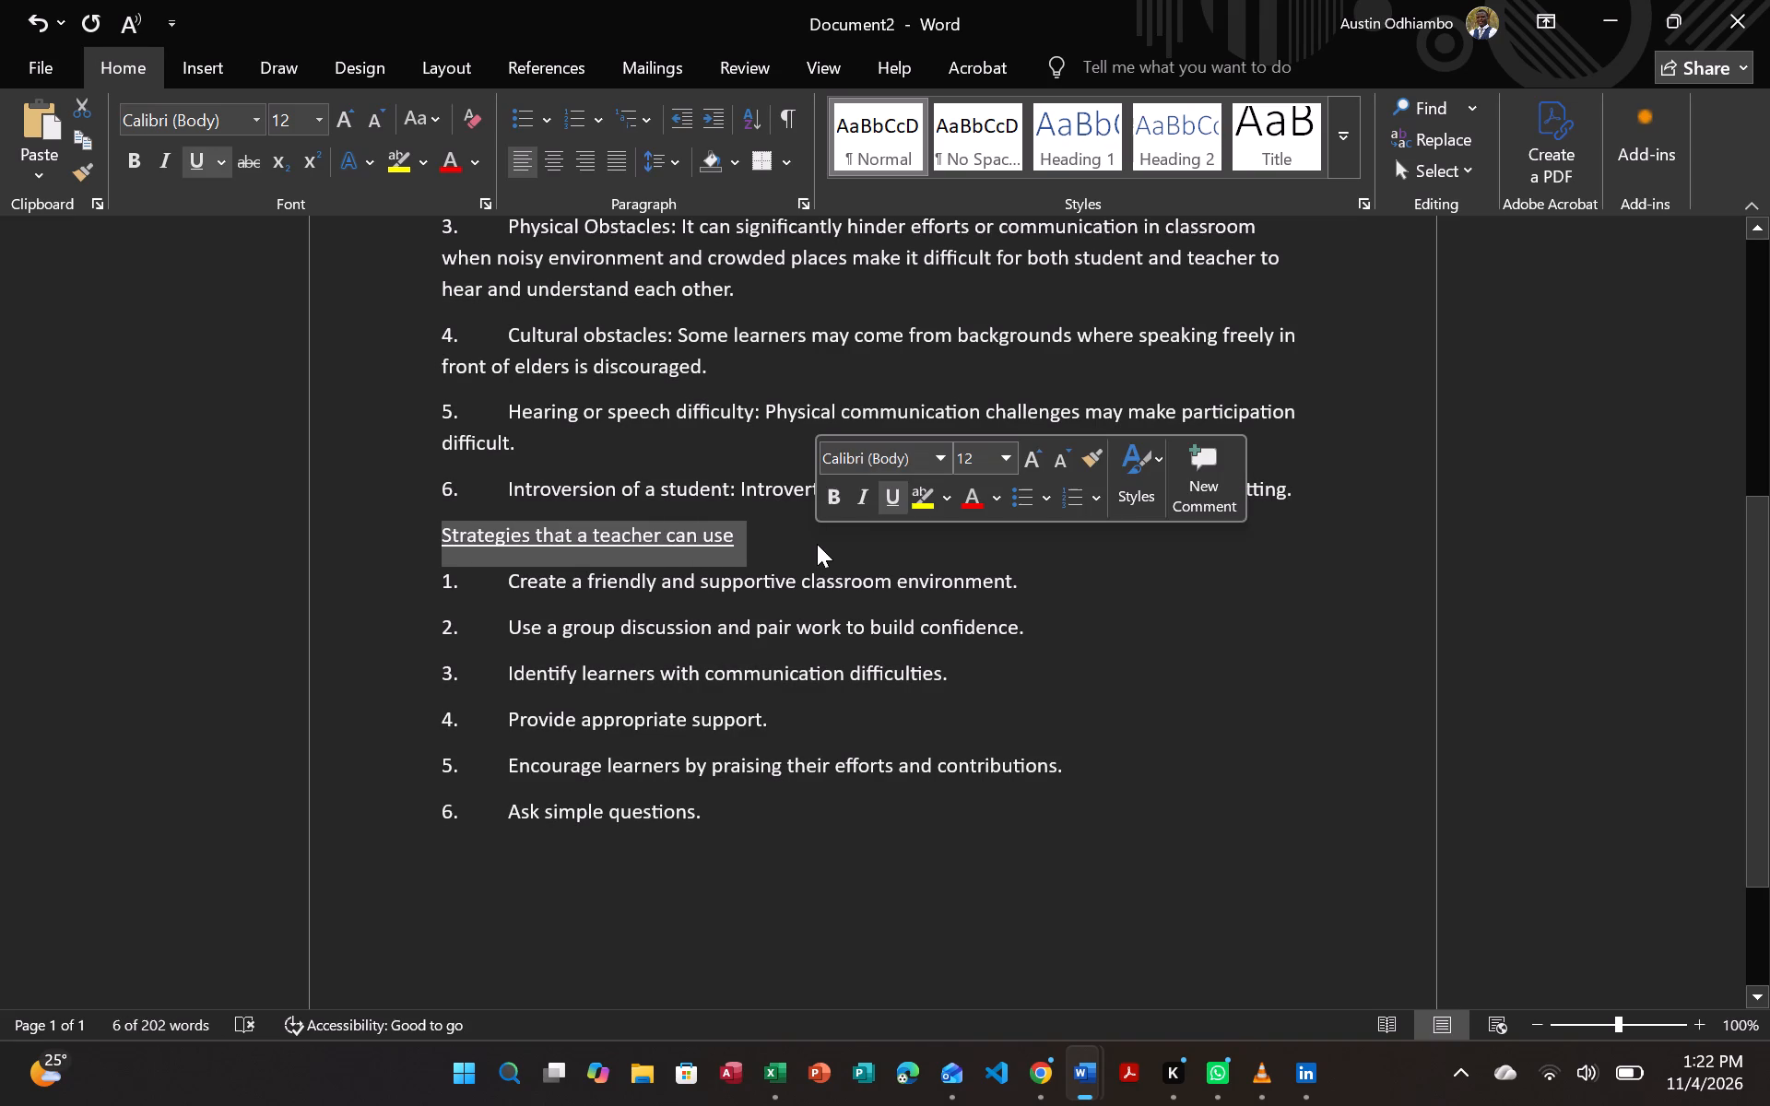
pyautogui.press('BackSpace')
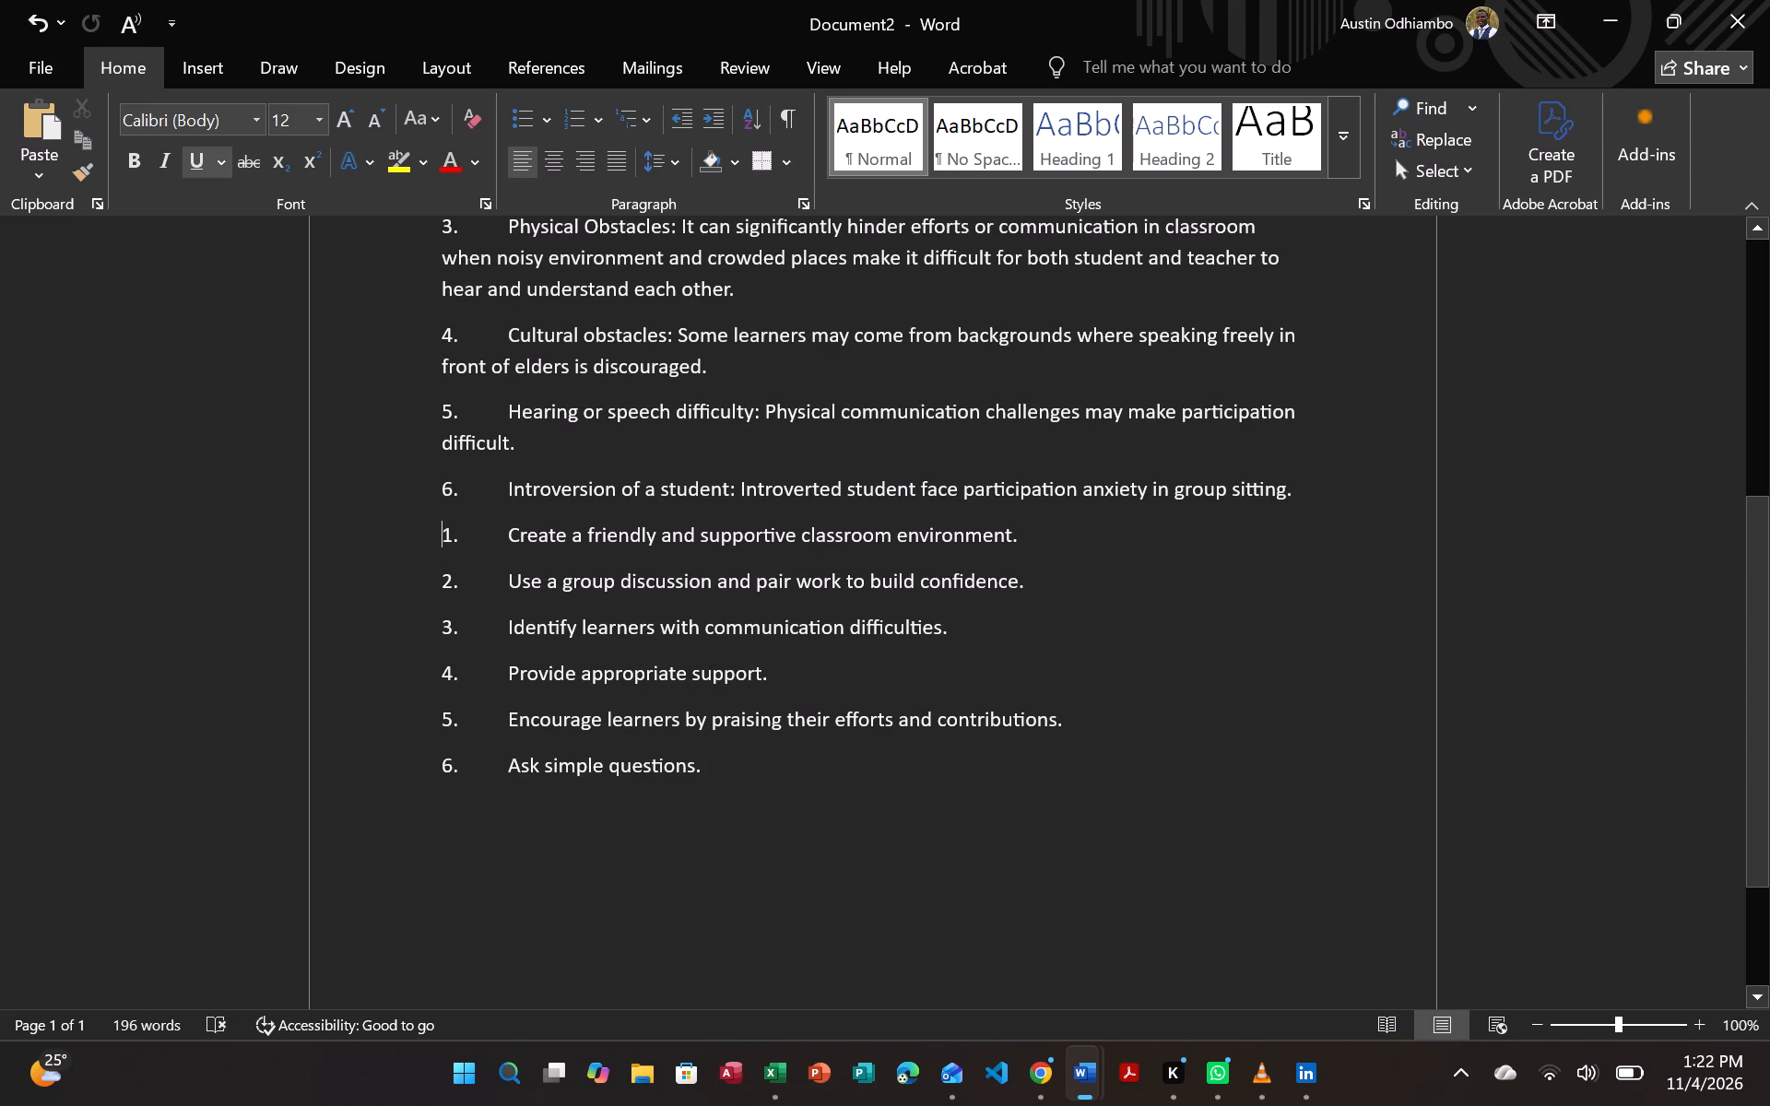
pyautogui.click(1308, 487)
pyautogui.press('Return')
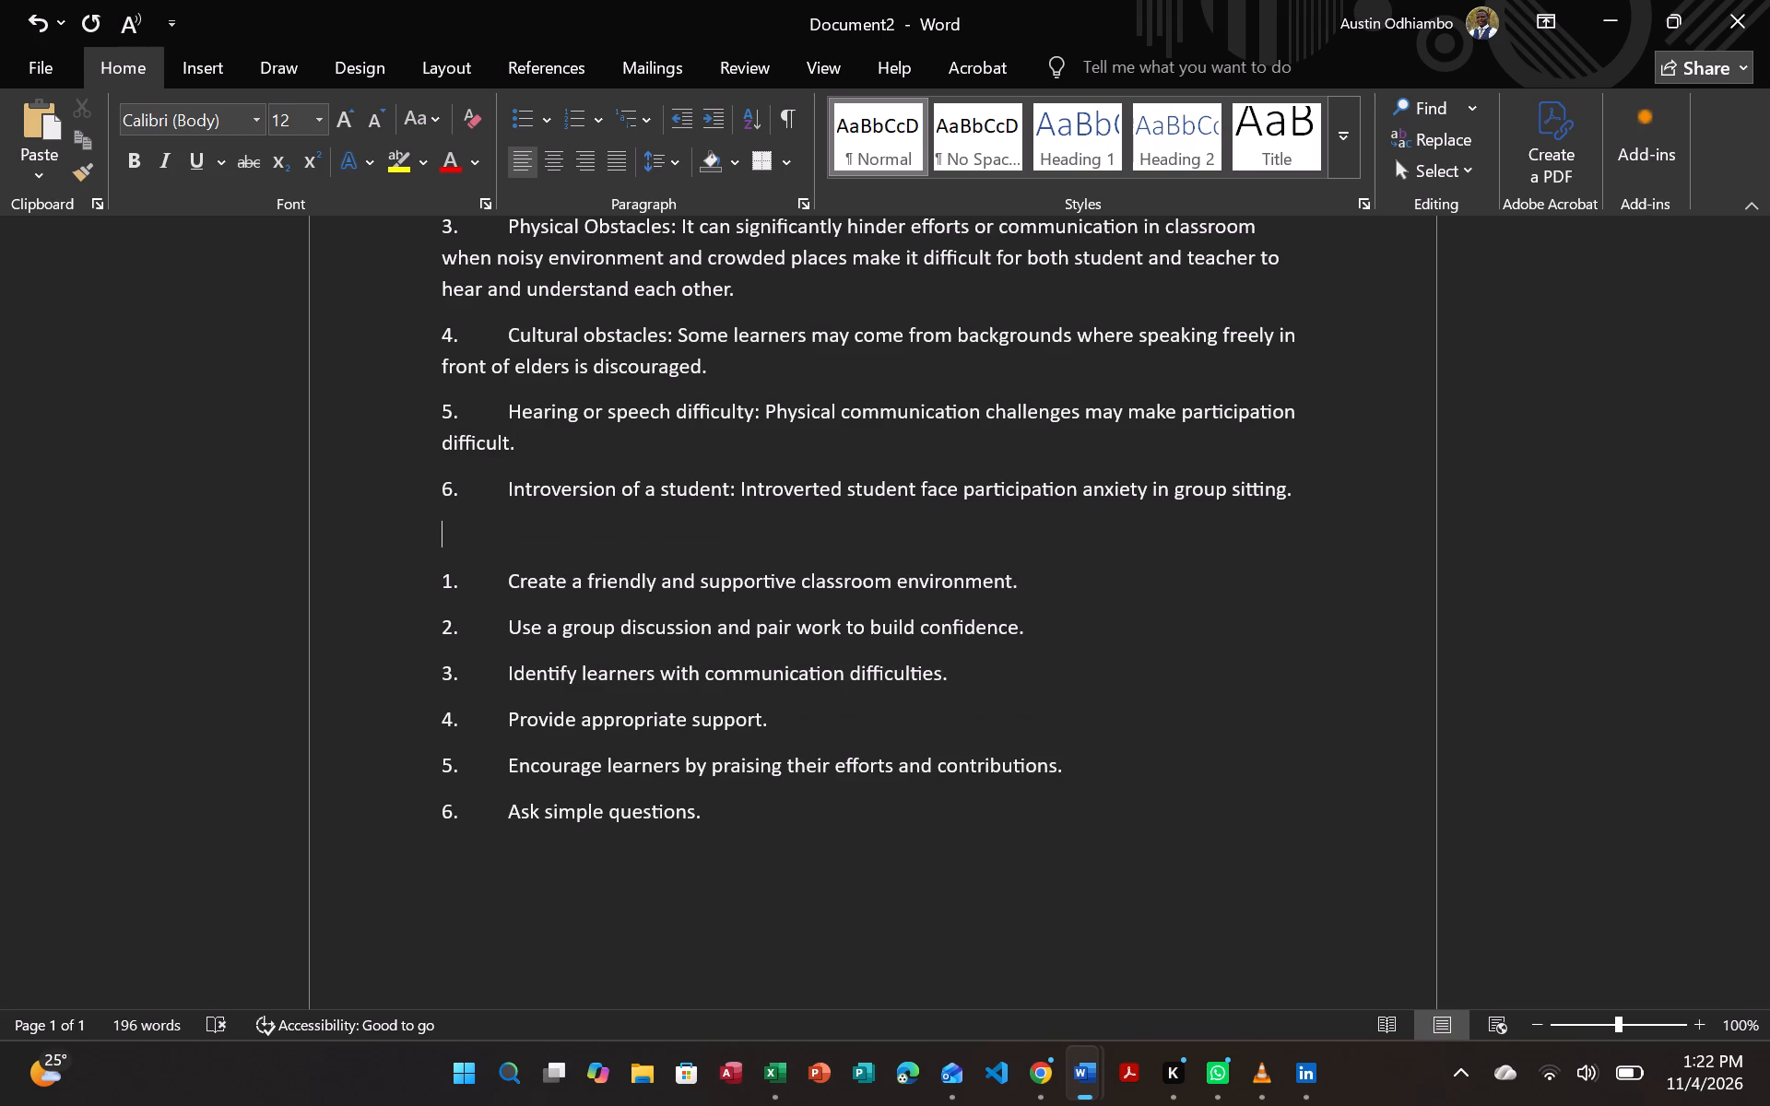
pyautogui.write('STRATEGIES THAT CAB')
pyautogui.press('BackSpace')
pyautogui.write('N BE USED TO V')
pyautogui.press('BackSpace')
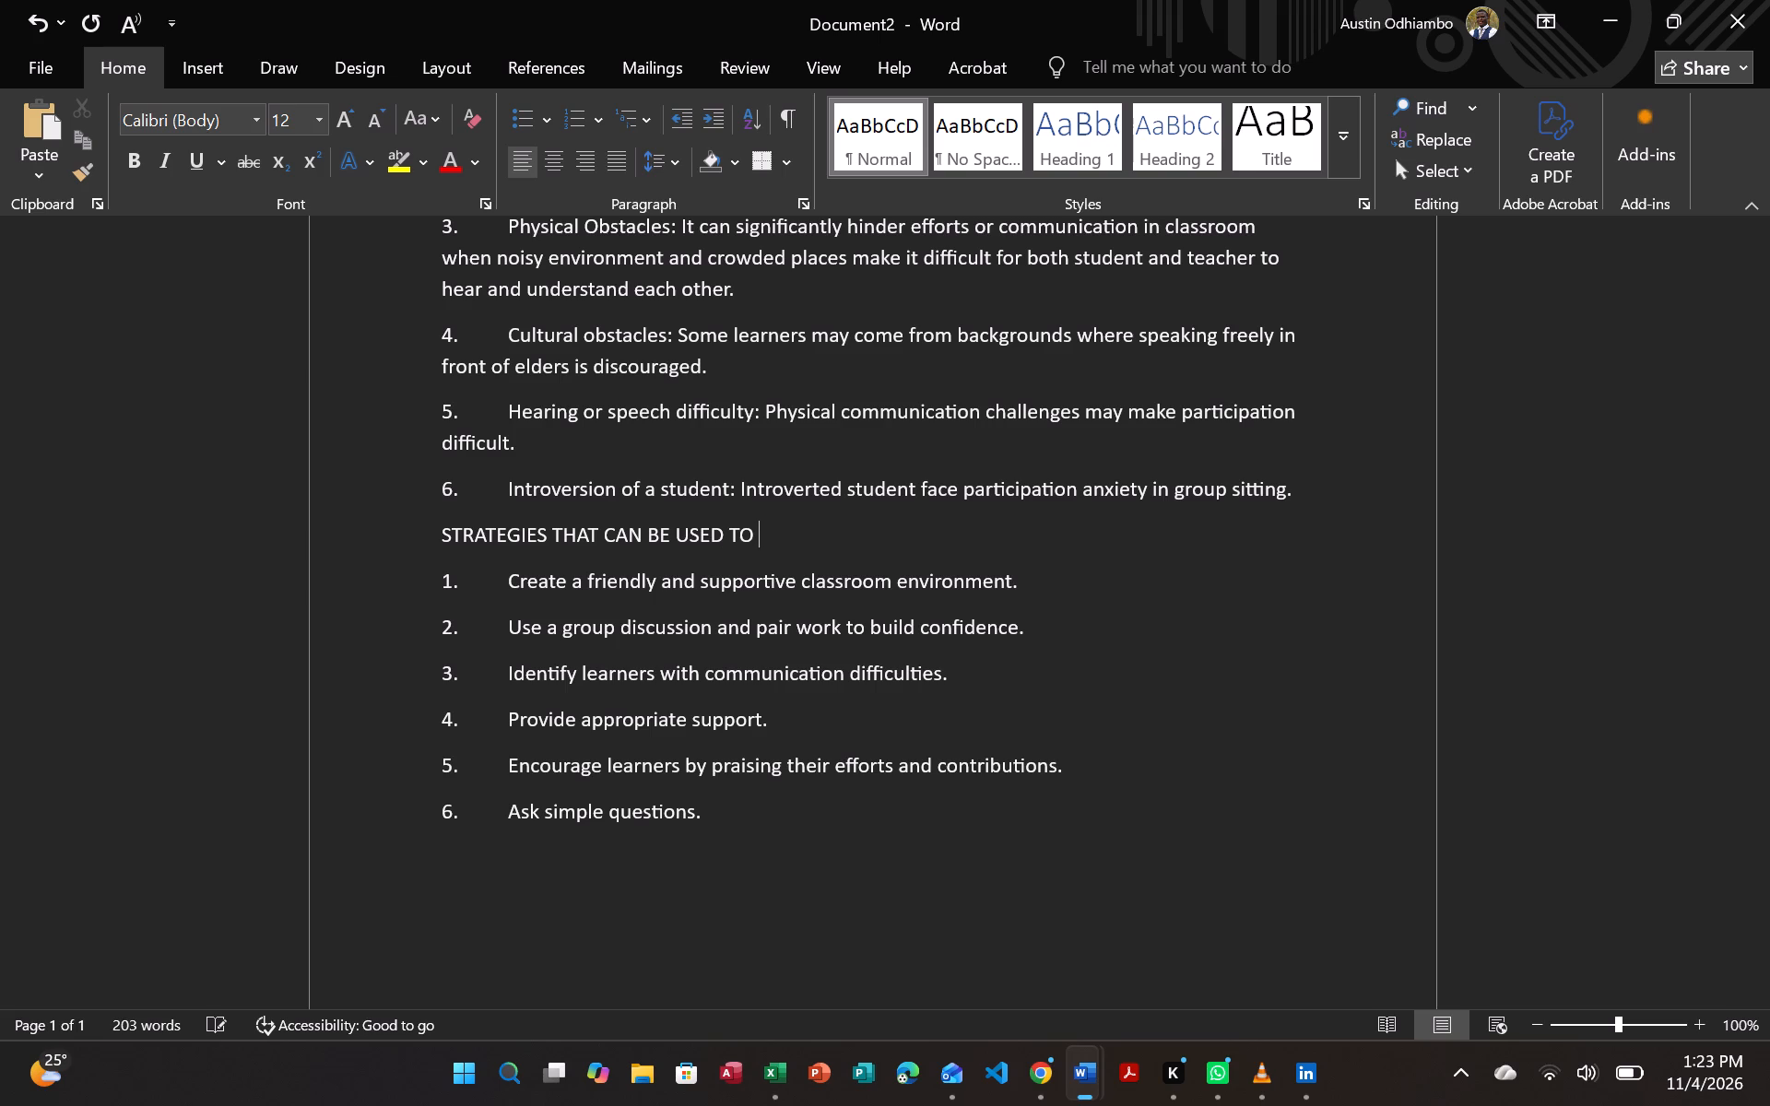
pyautogui.press('c')
pyautogui.write('OMBAT THIS BEHAVIOUR')
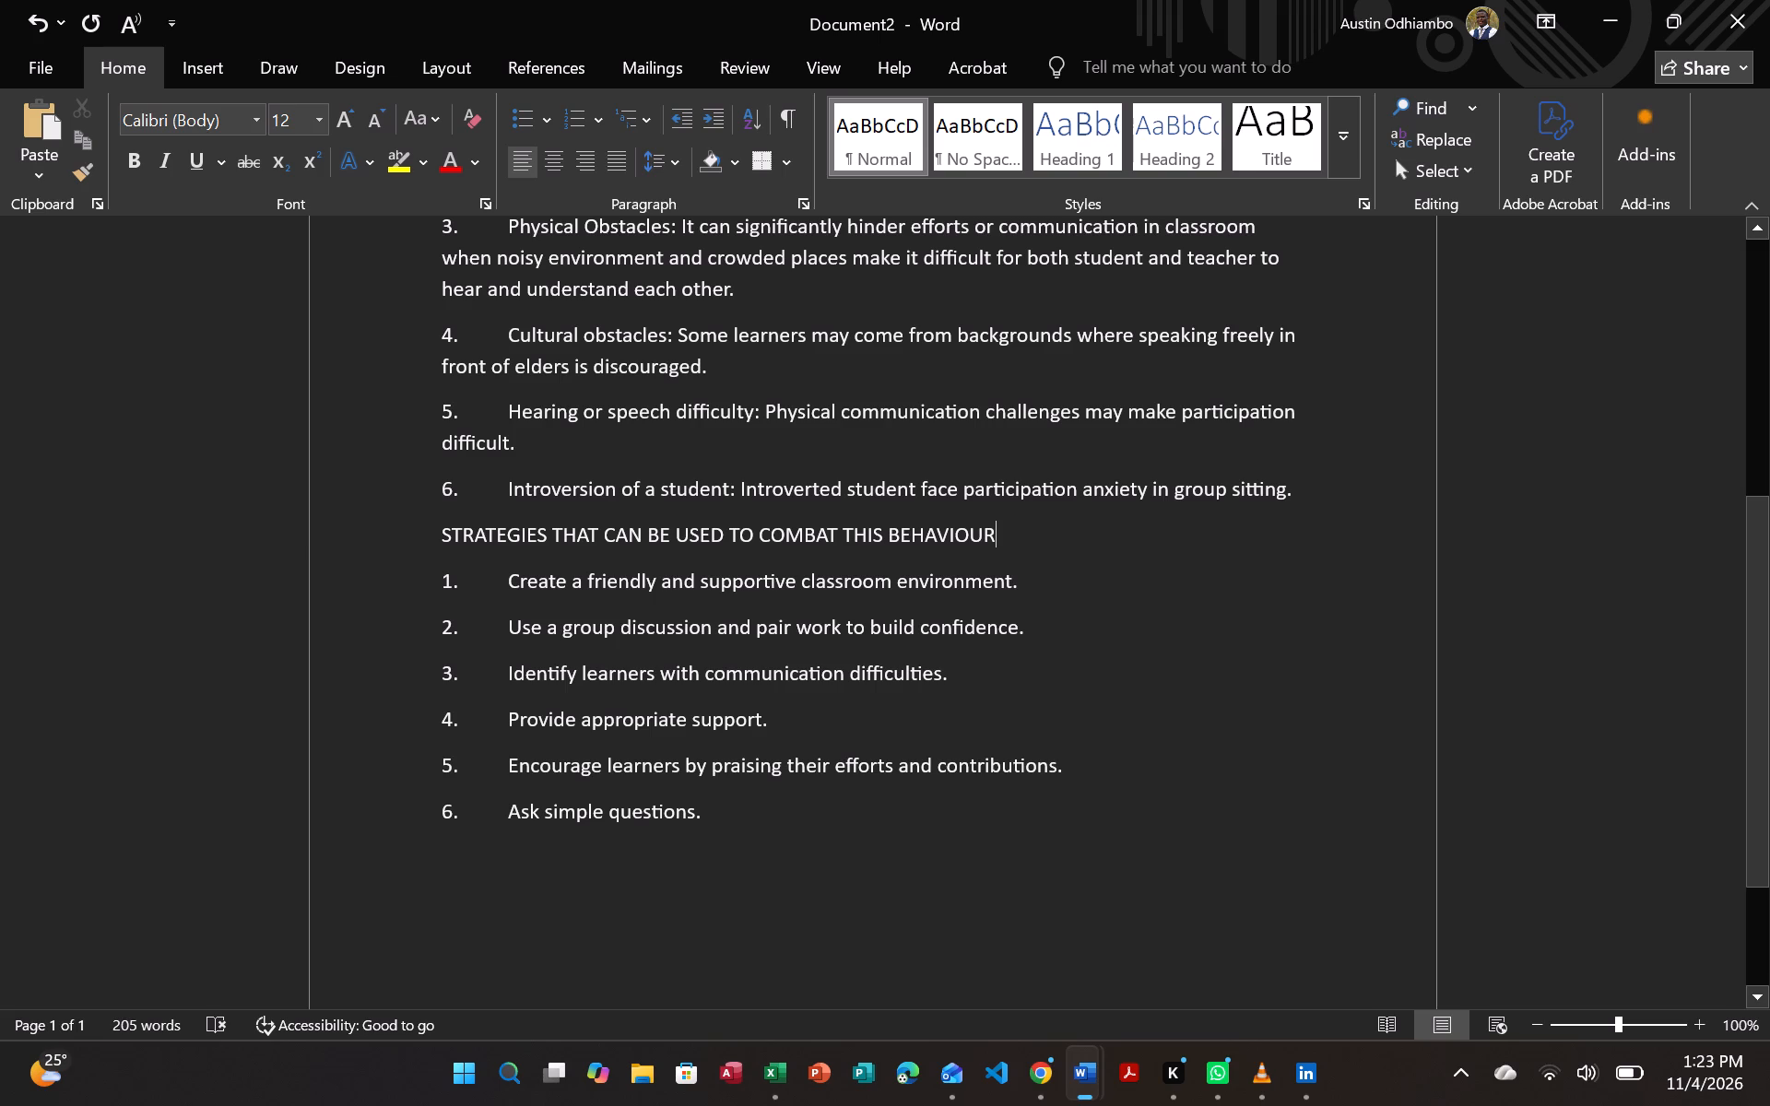
pyautogui.press('space')
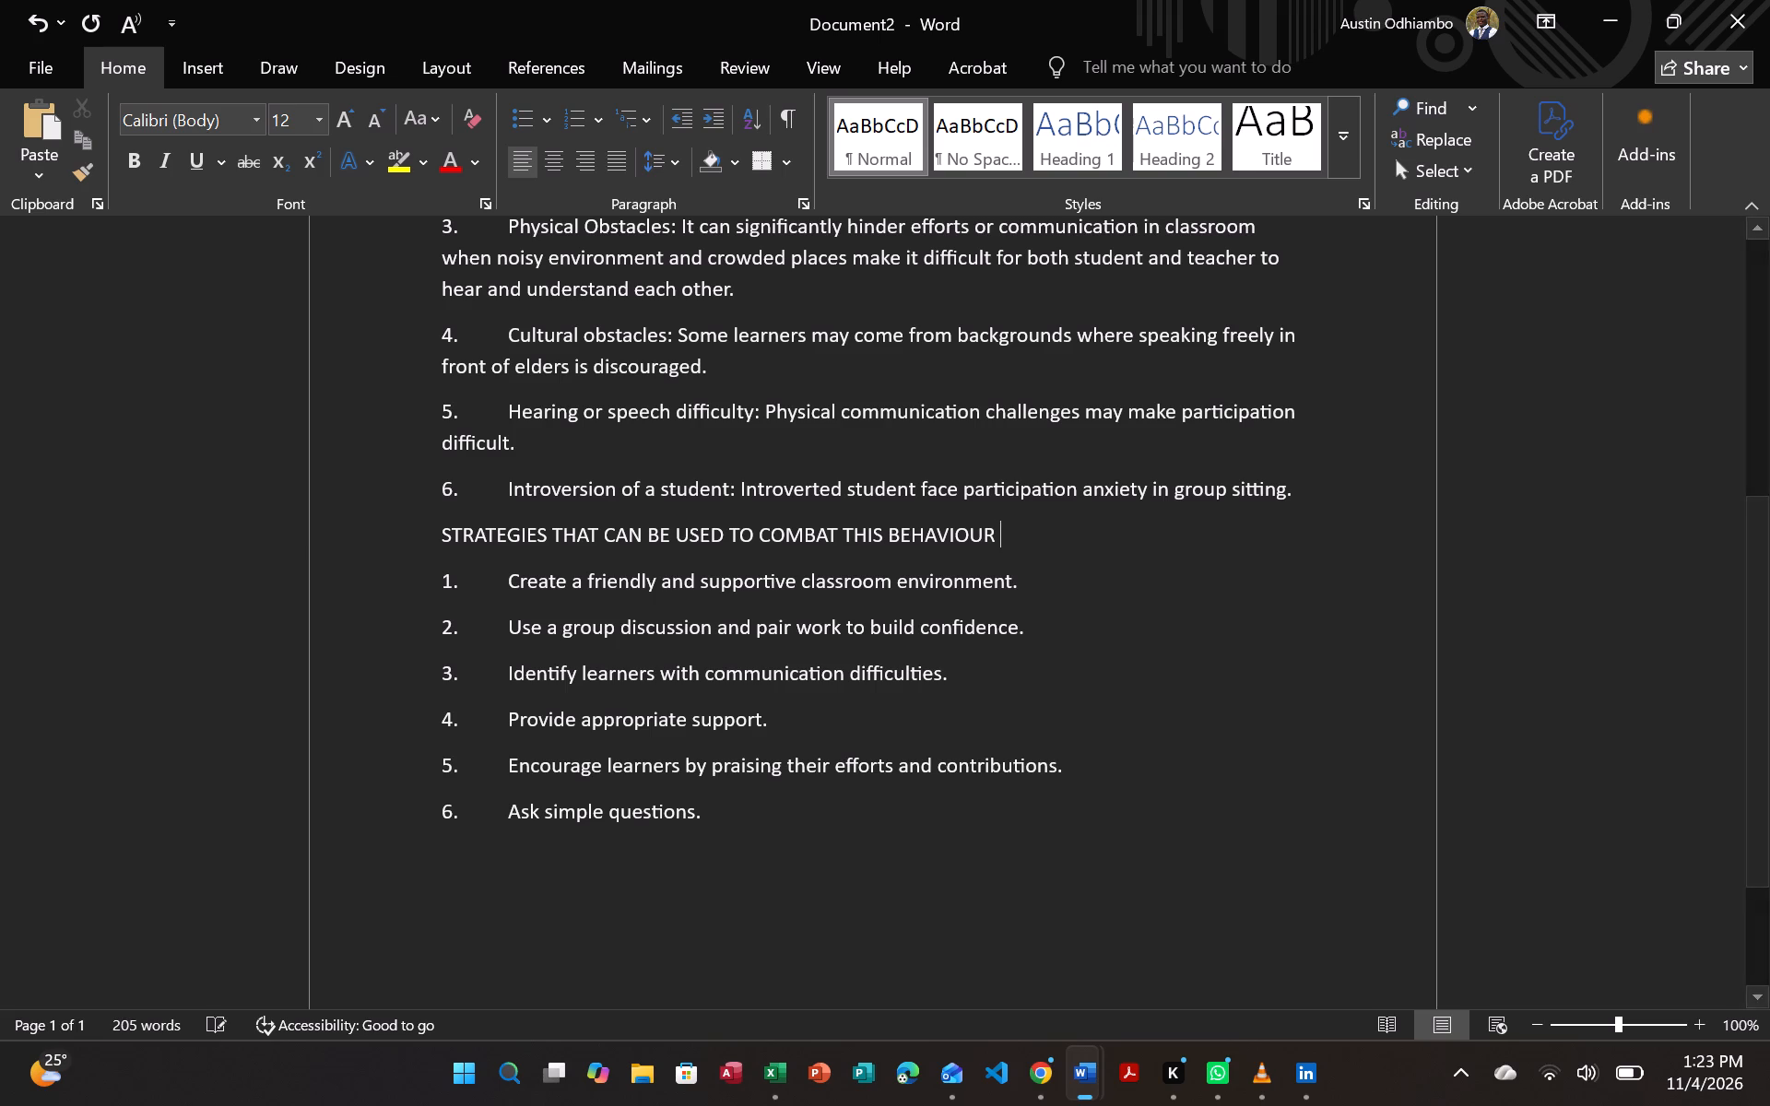
pyautogui.write('BY THE TEACHER')
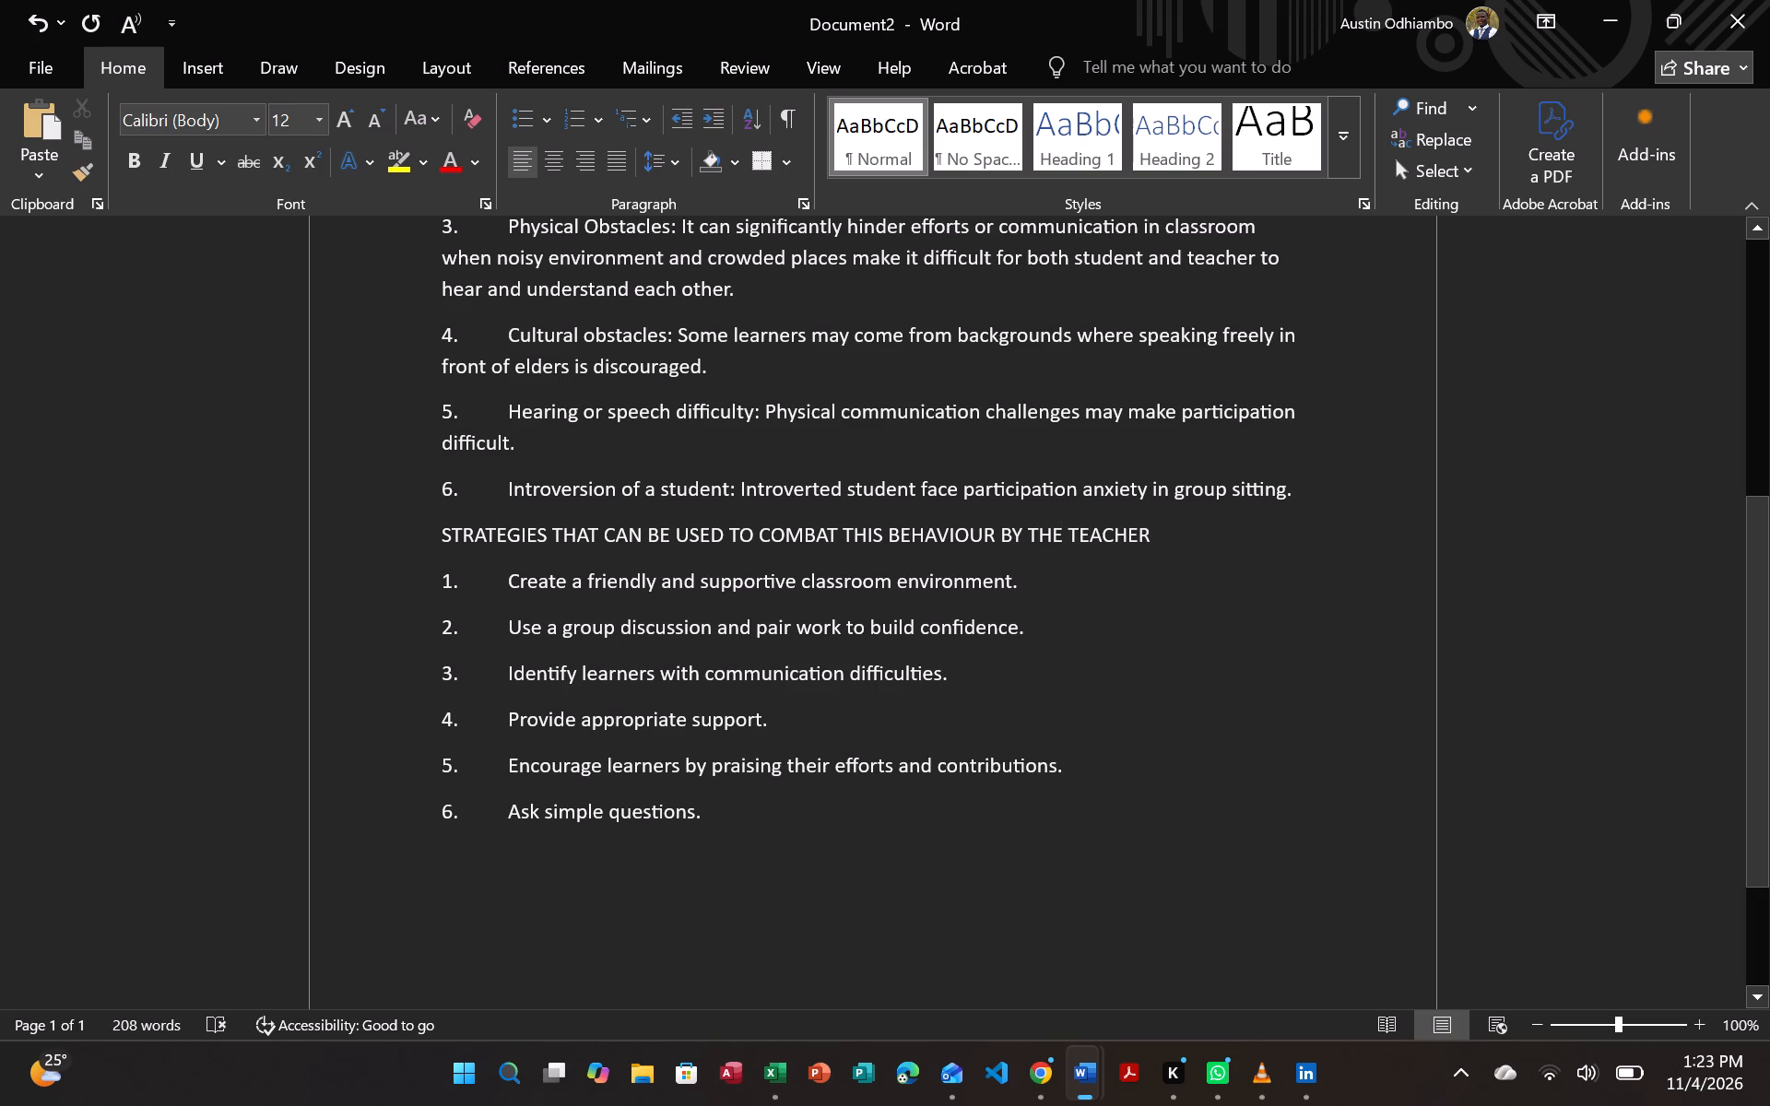
# Underline the whole new subheading about the strategies the teacher can use to combat this behaviour.
pyautogui.moveTo(442, 535); pyautogui.dragTo(1209, 493)
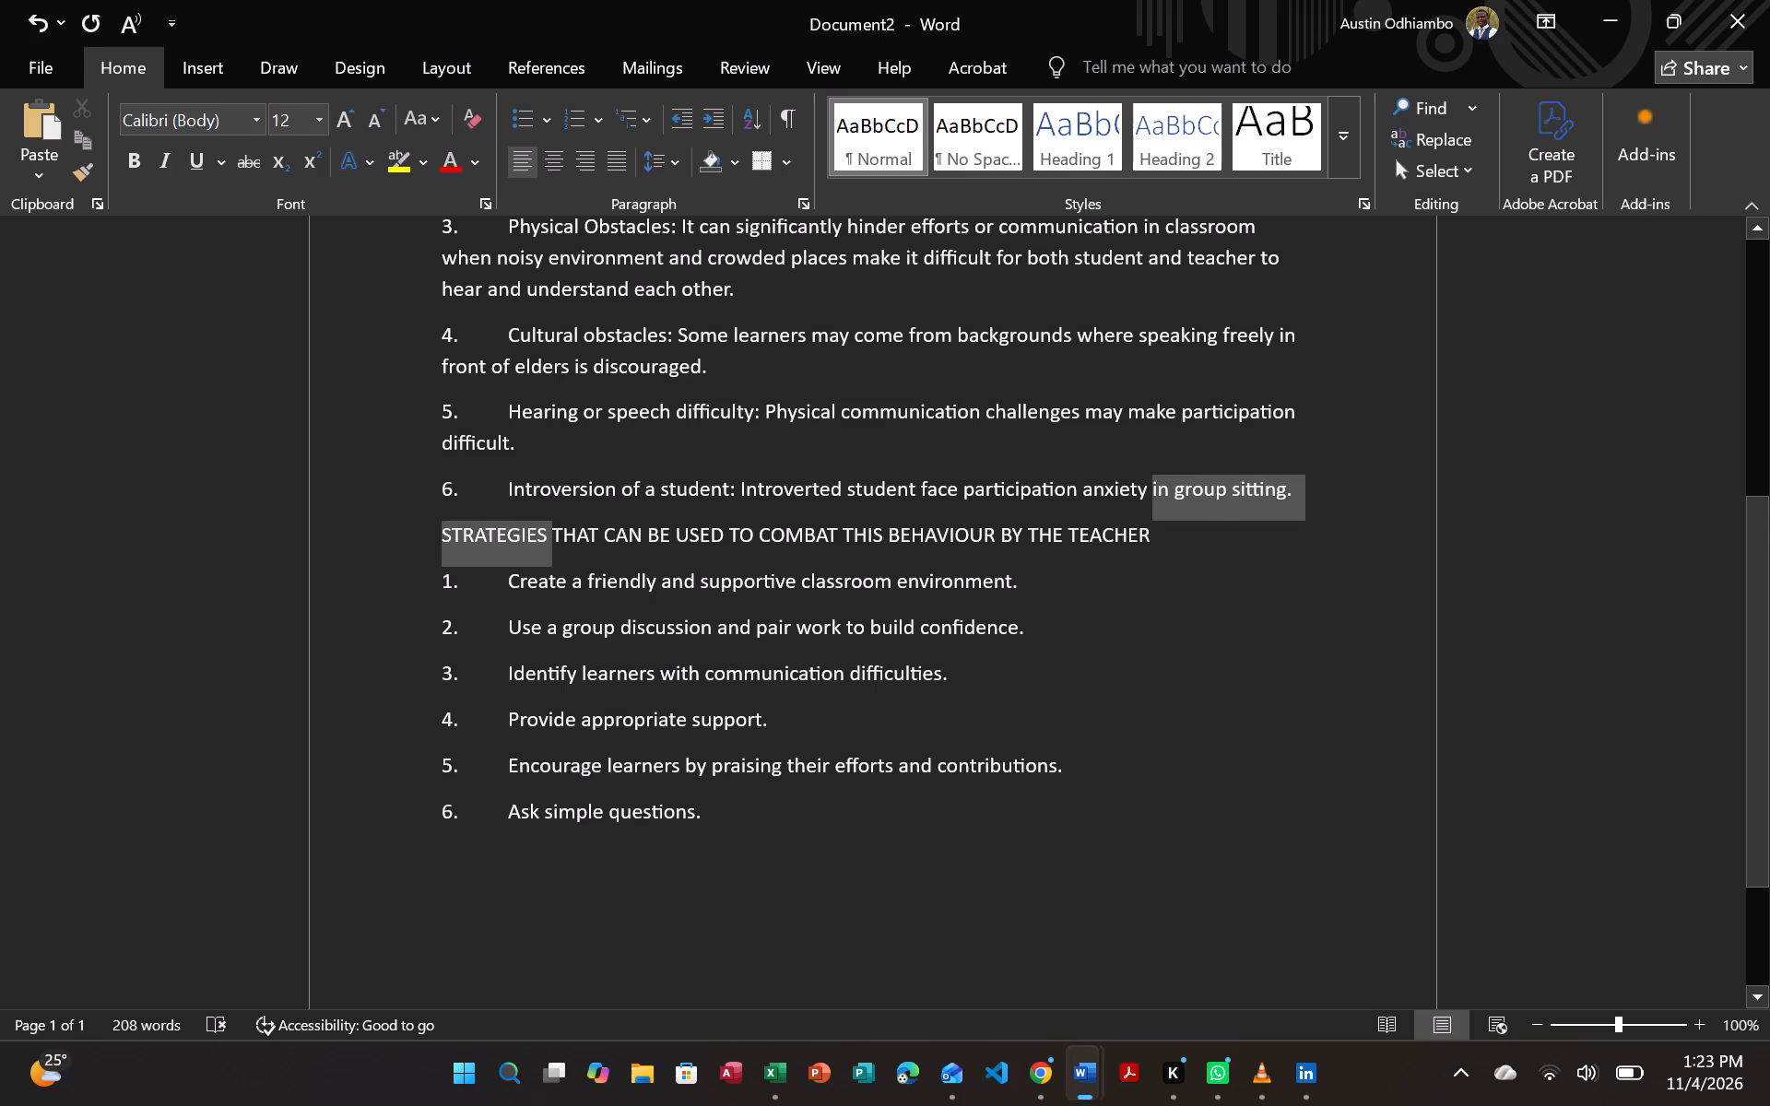
pyautogui.moveTo(1209, 493); pyautogui.dragTo(1187, 526)
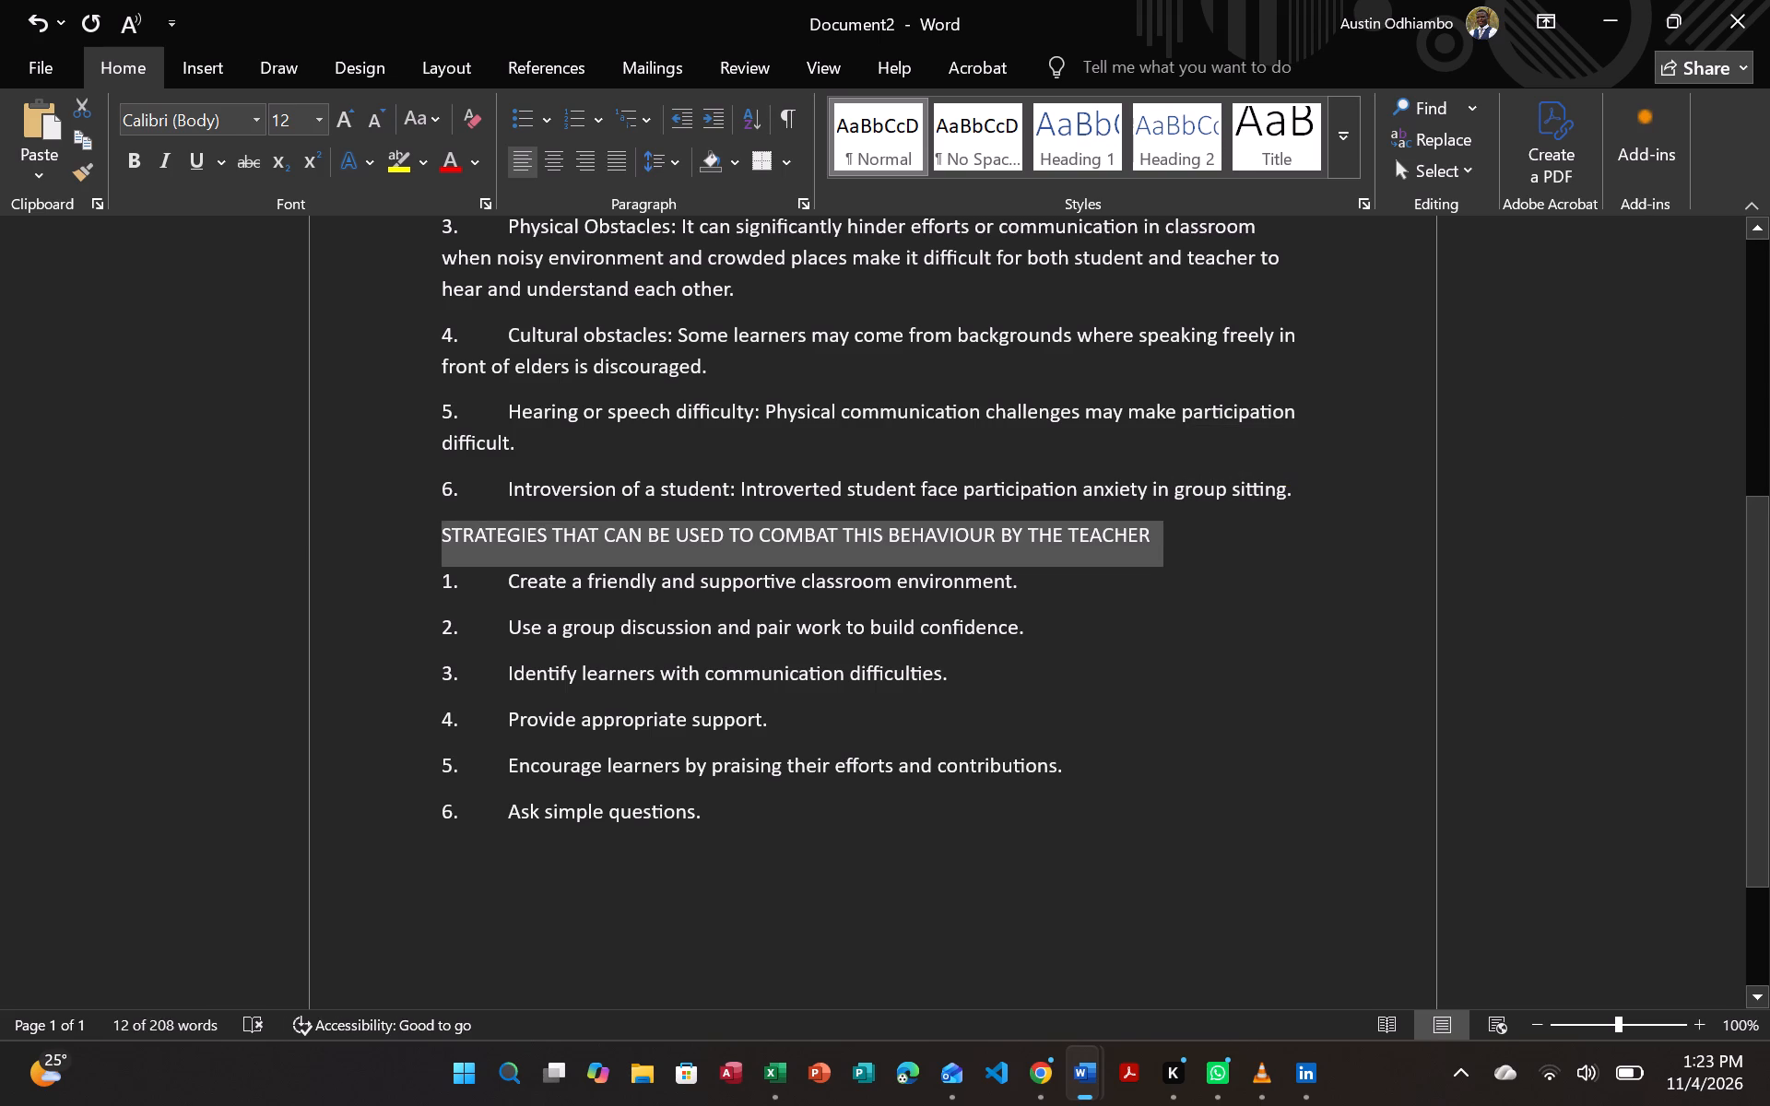
pyautogui.click(1150, 541)
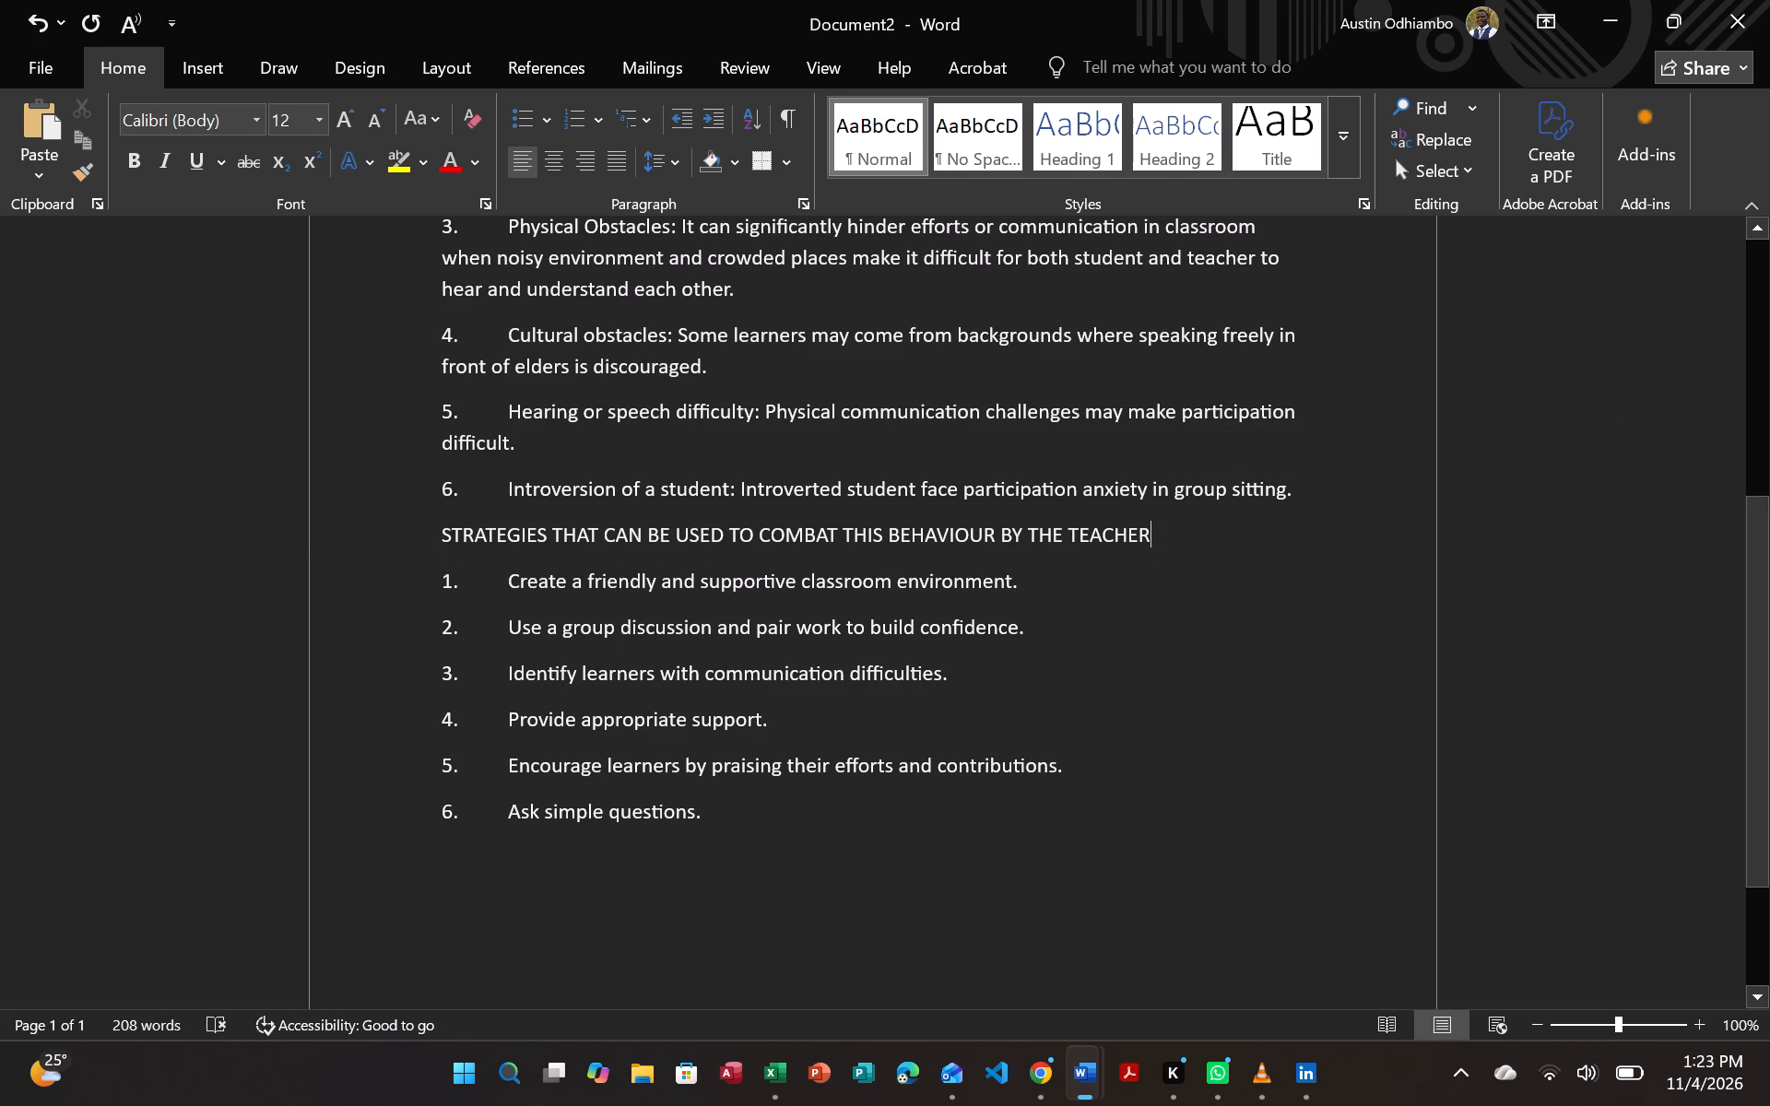
pyautogui.moveTo(438, 532); pyautogui.dragTo(1052, 527)
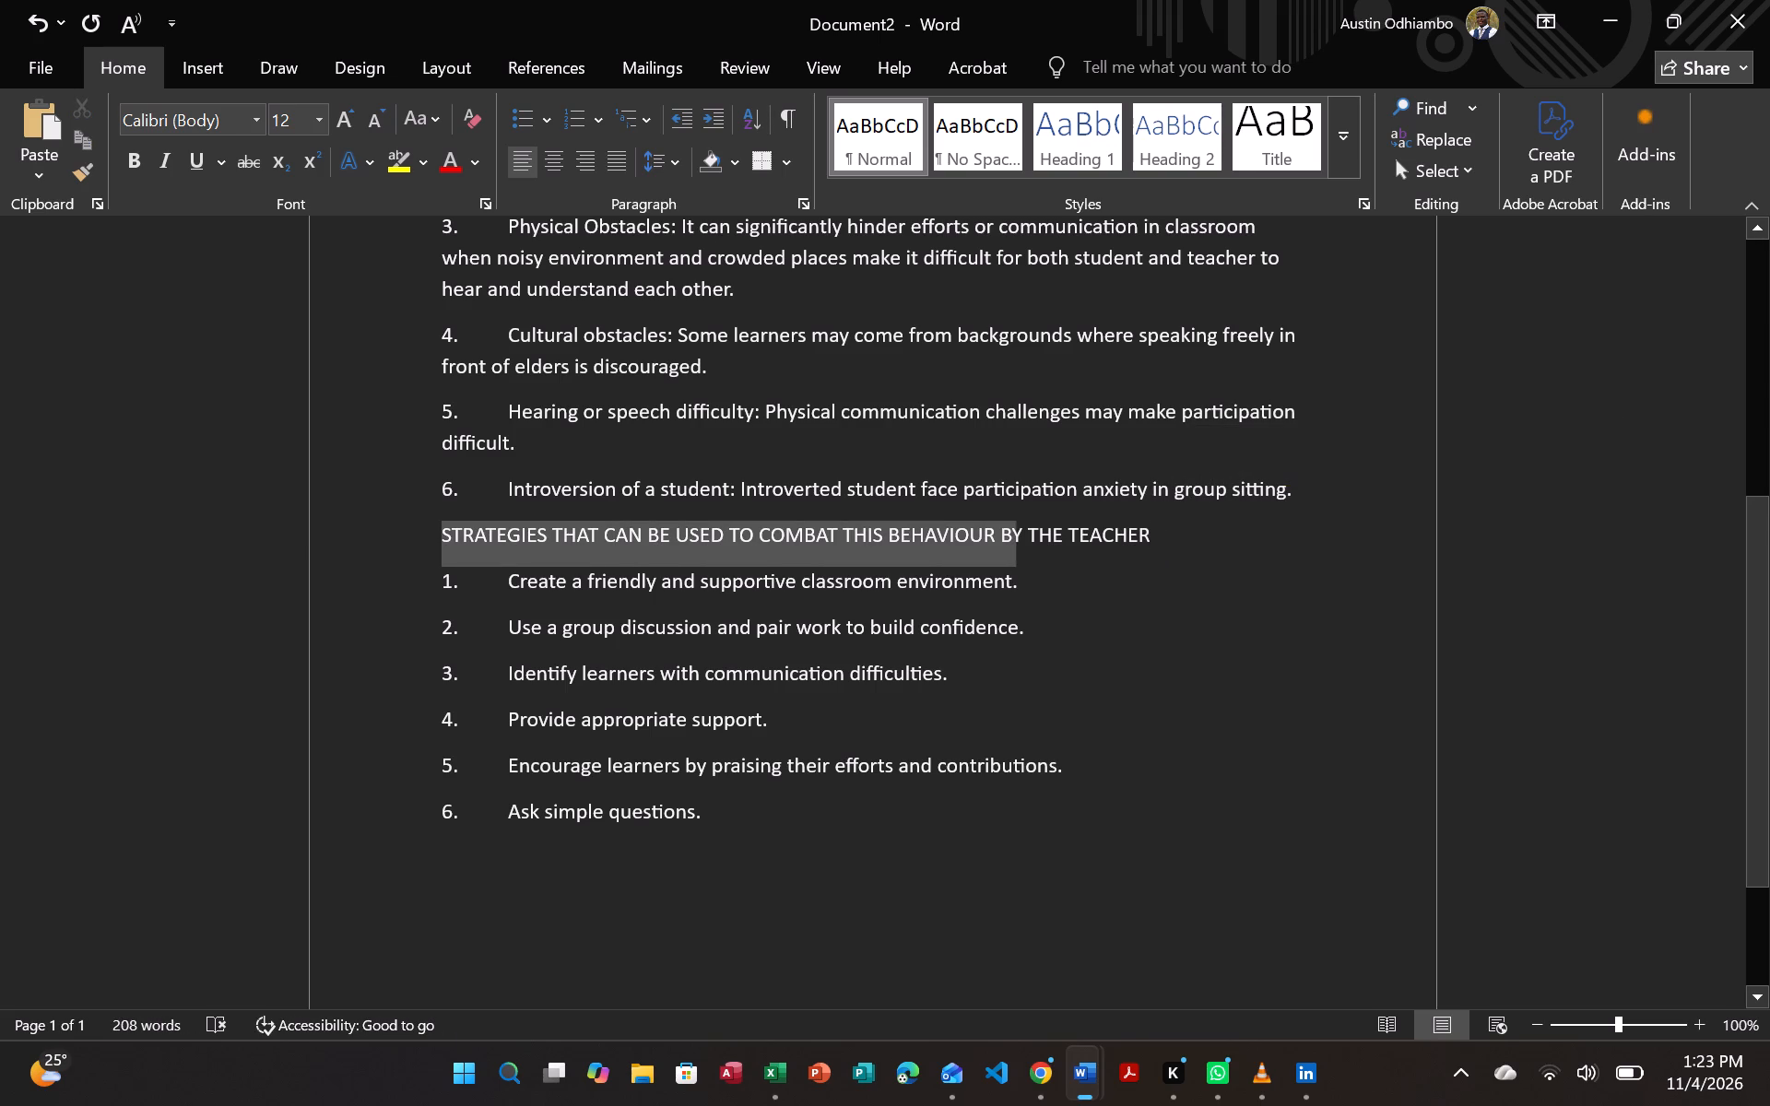
pyautogui.moveTo(1052, 527); pyautogui.dragTo(1179, 535)
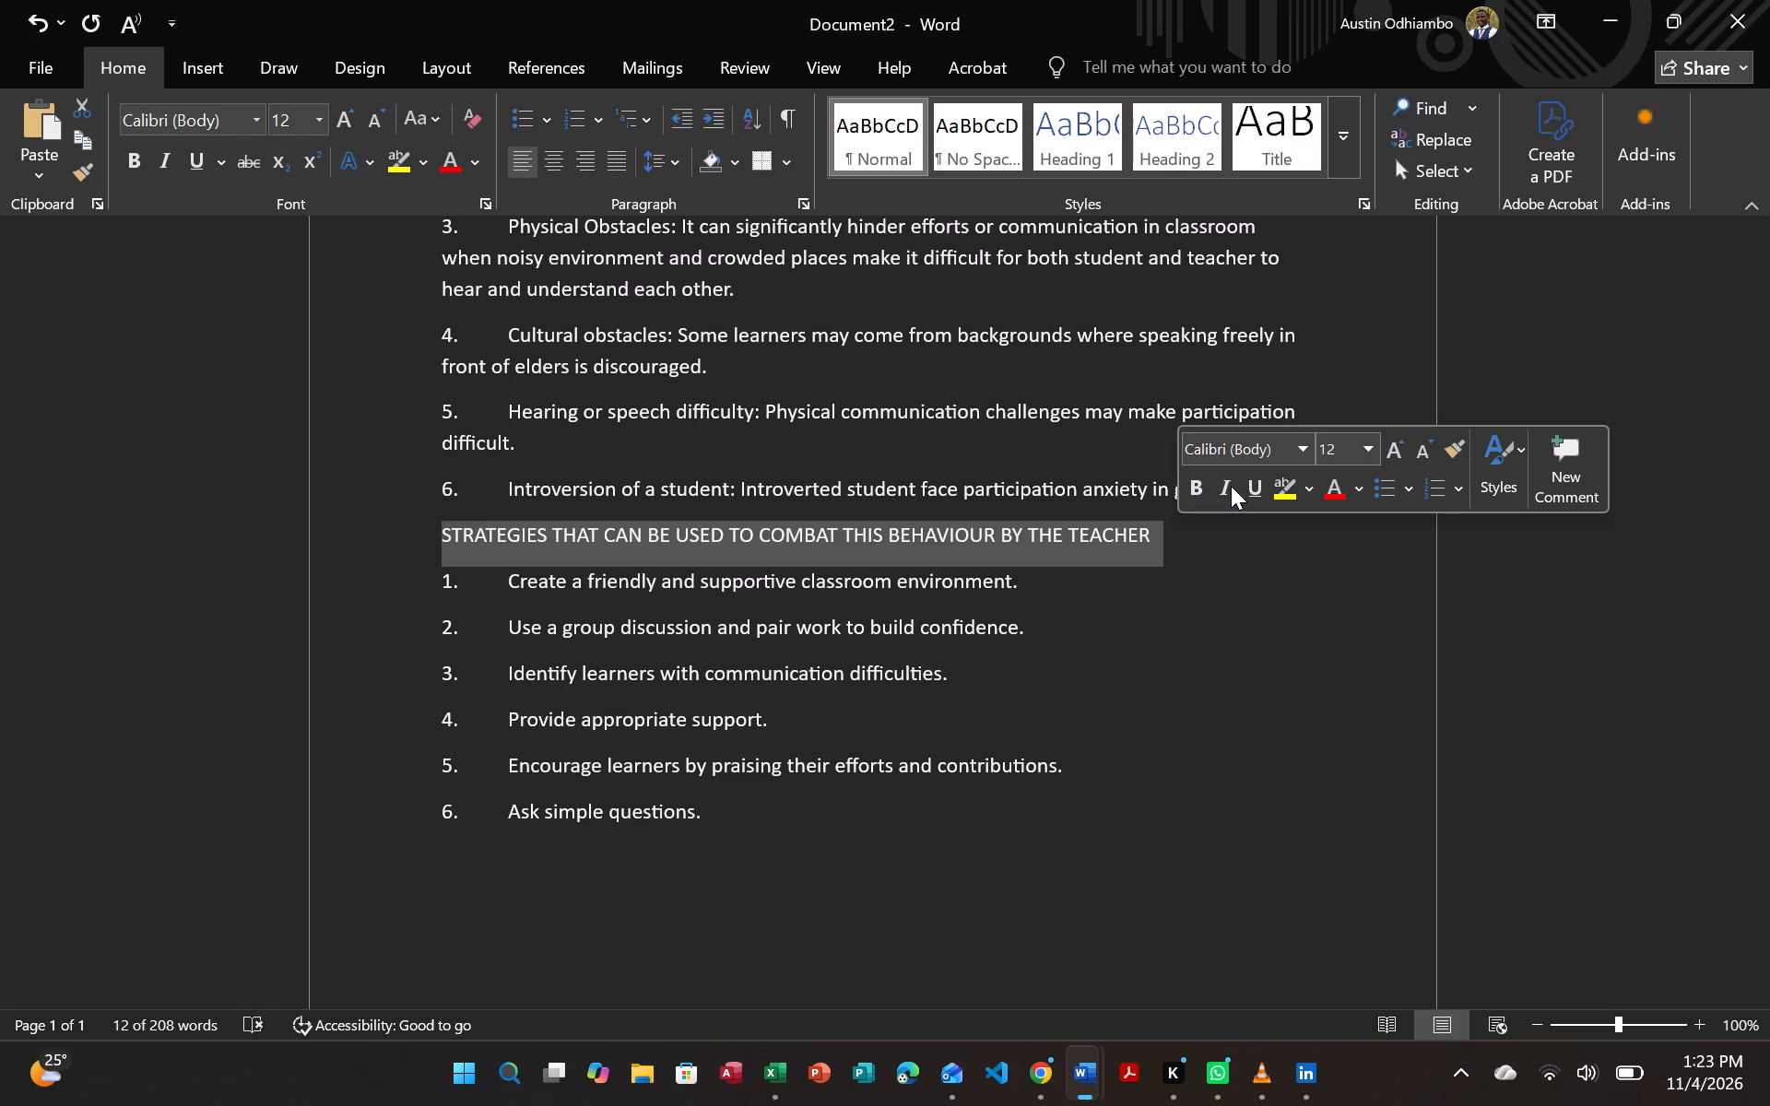
pyautogui.click(1245, 486)
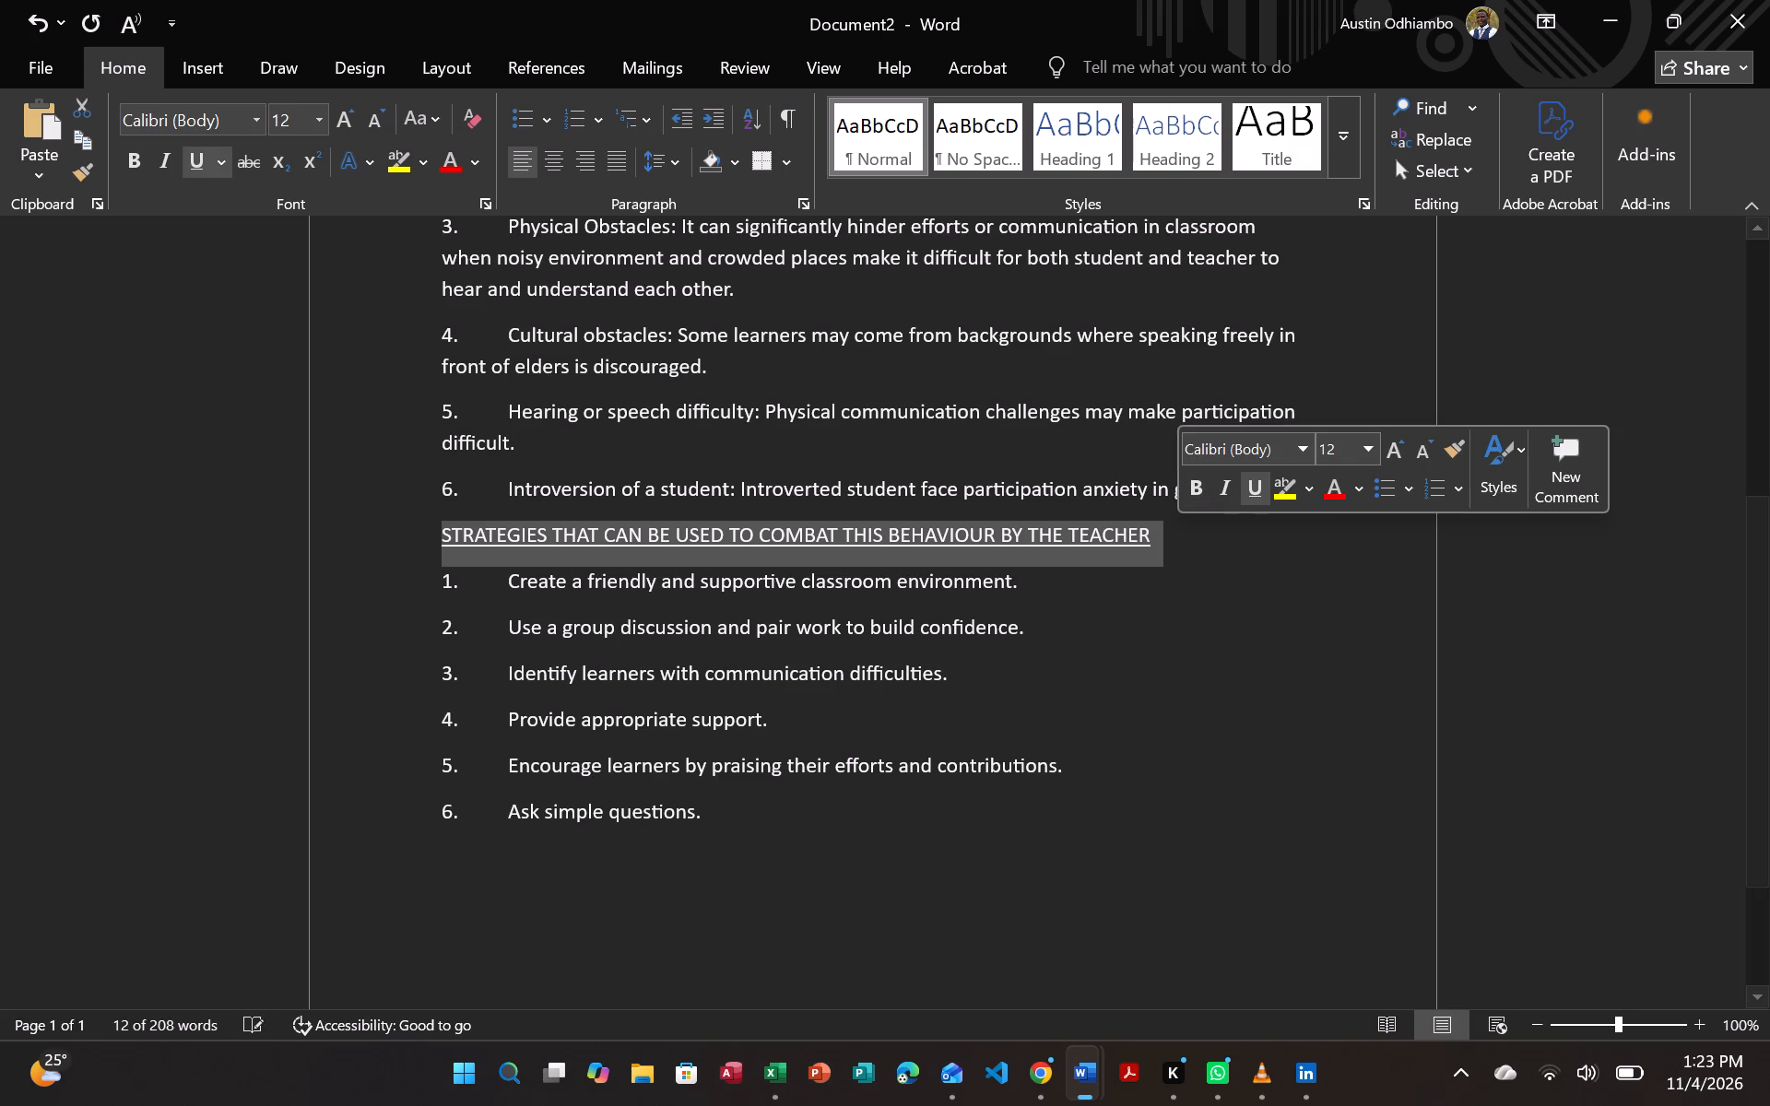
pyautogui.click(1209, 736)
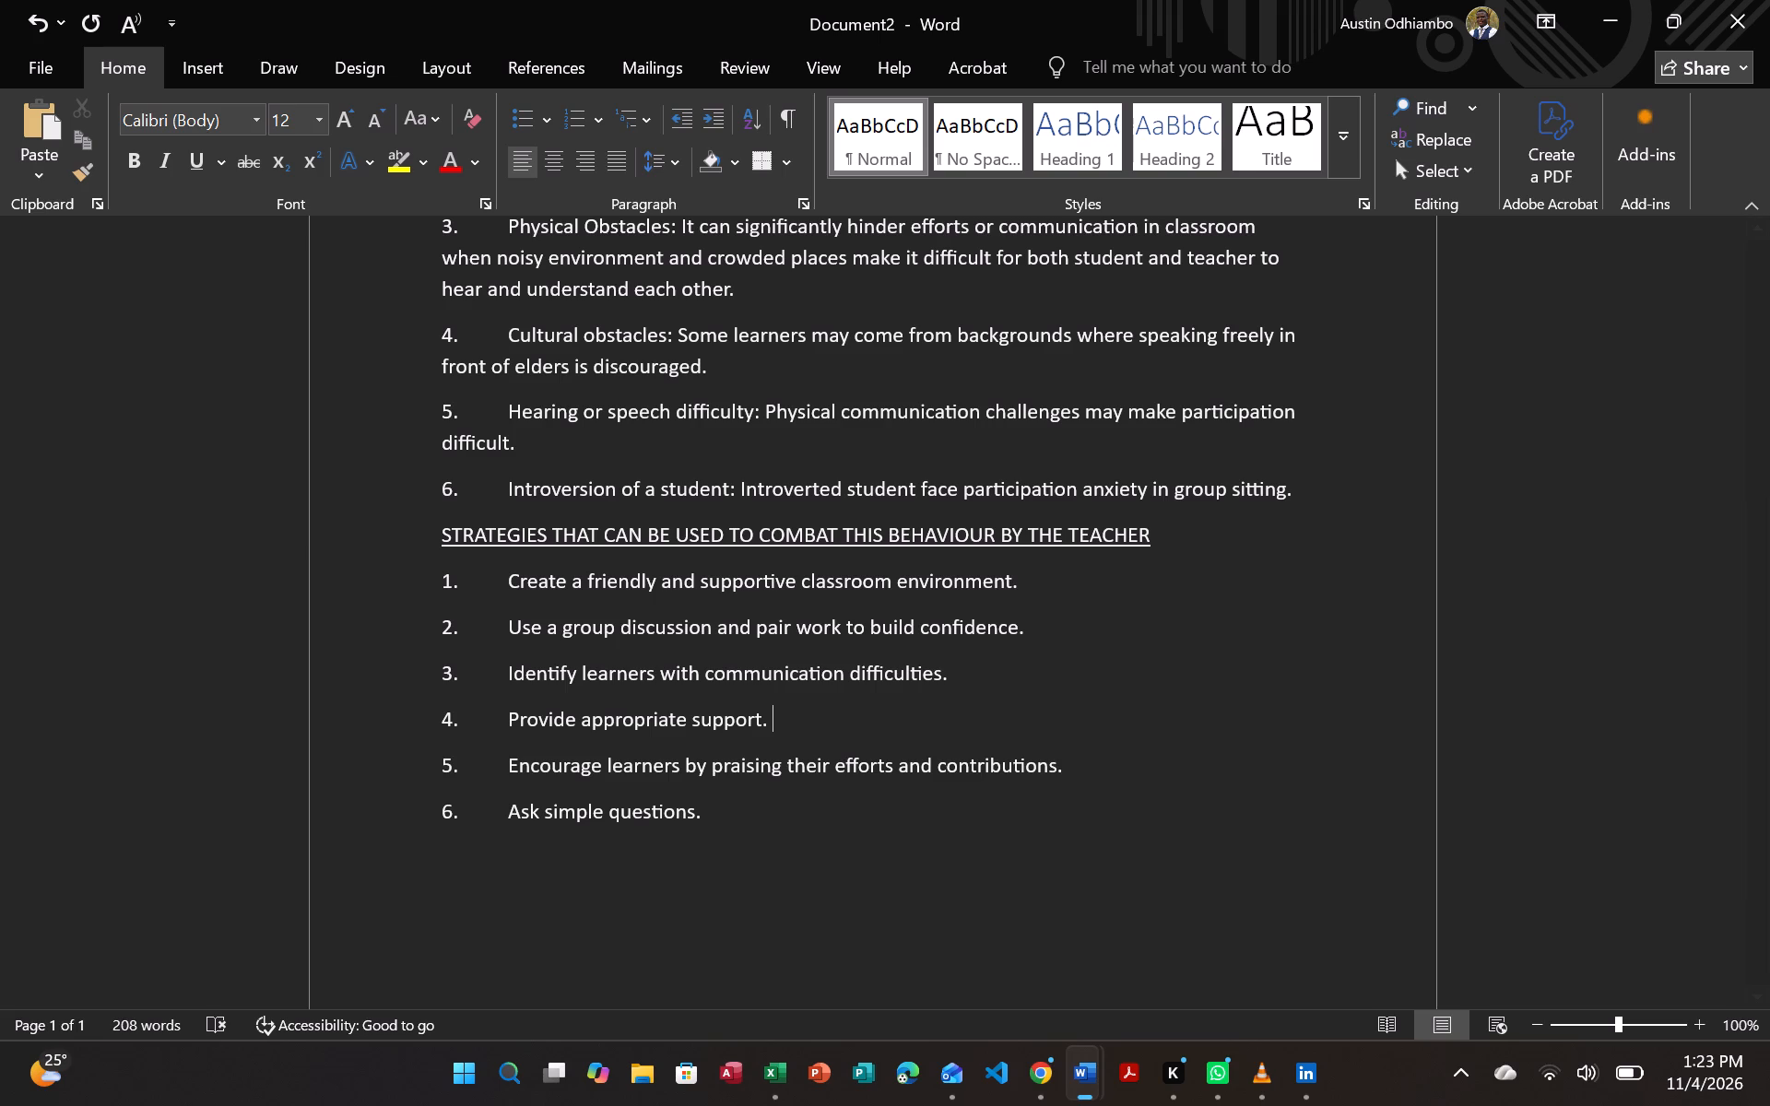
# Add one empty line below the last strategy, "Ask simple questions.", at the end of the answer.
pyautogui.scroll(2, 1123, 732)
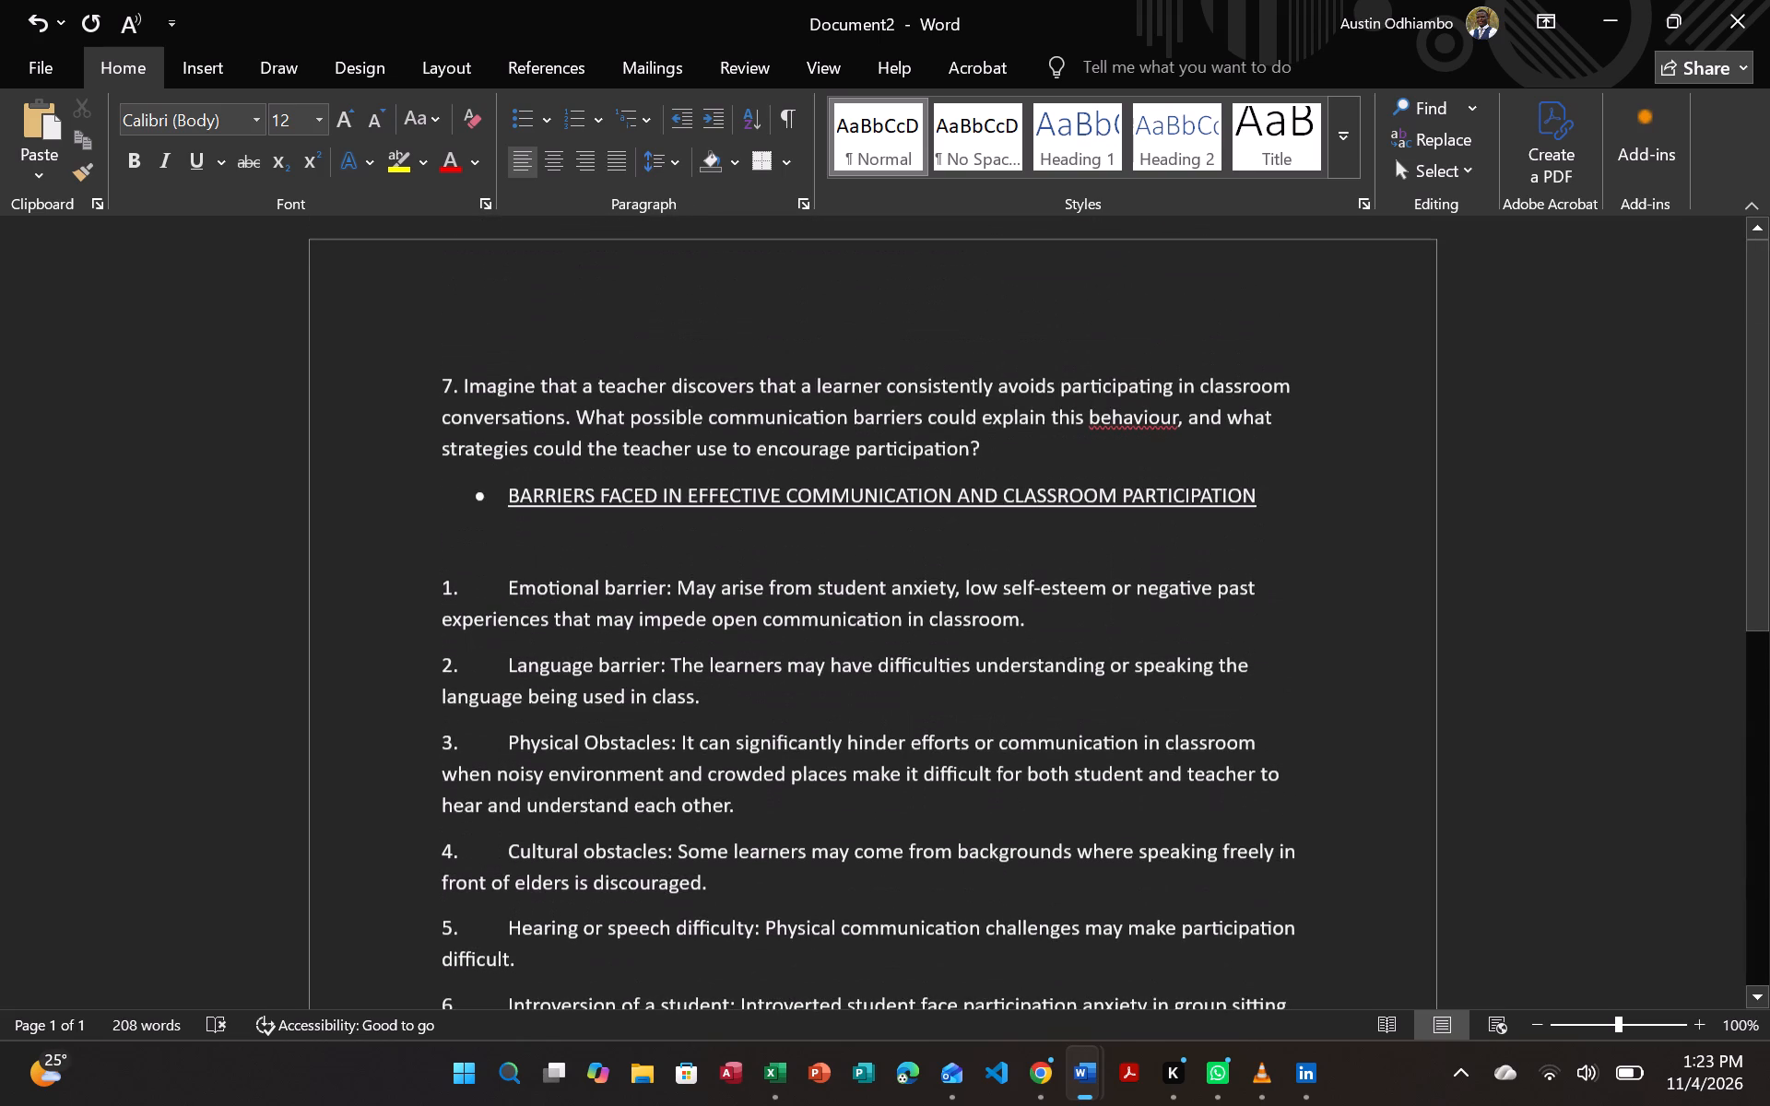
pyautogui.scroll(1, 1123, 732)
pyautogui.scroll(-4, 1123, 732)
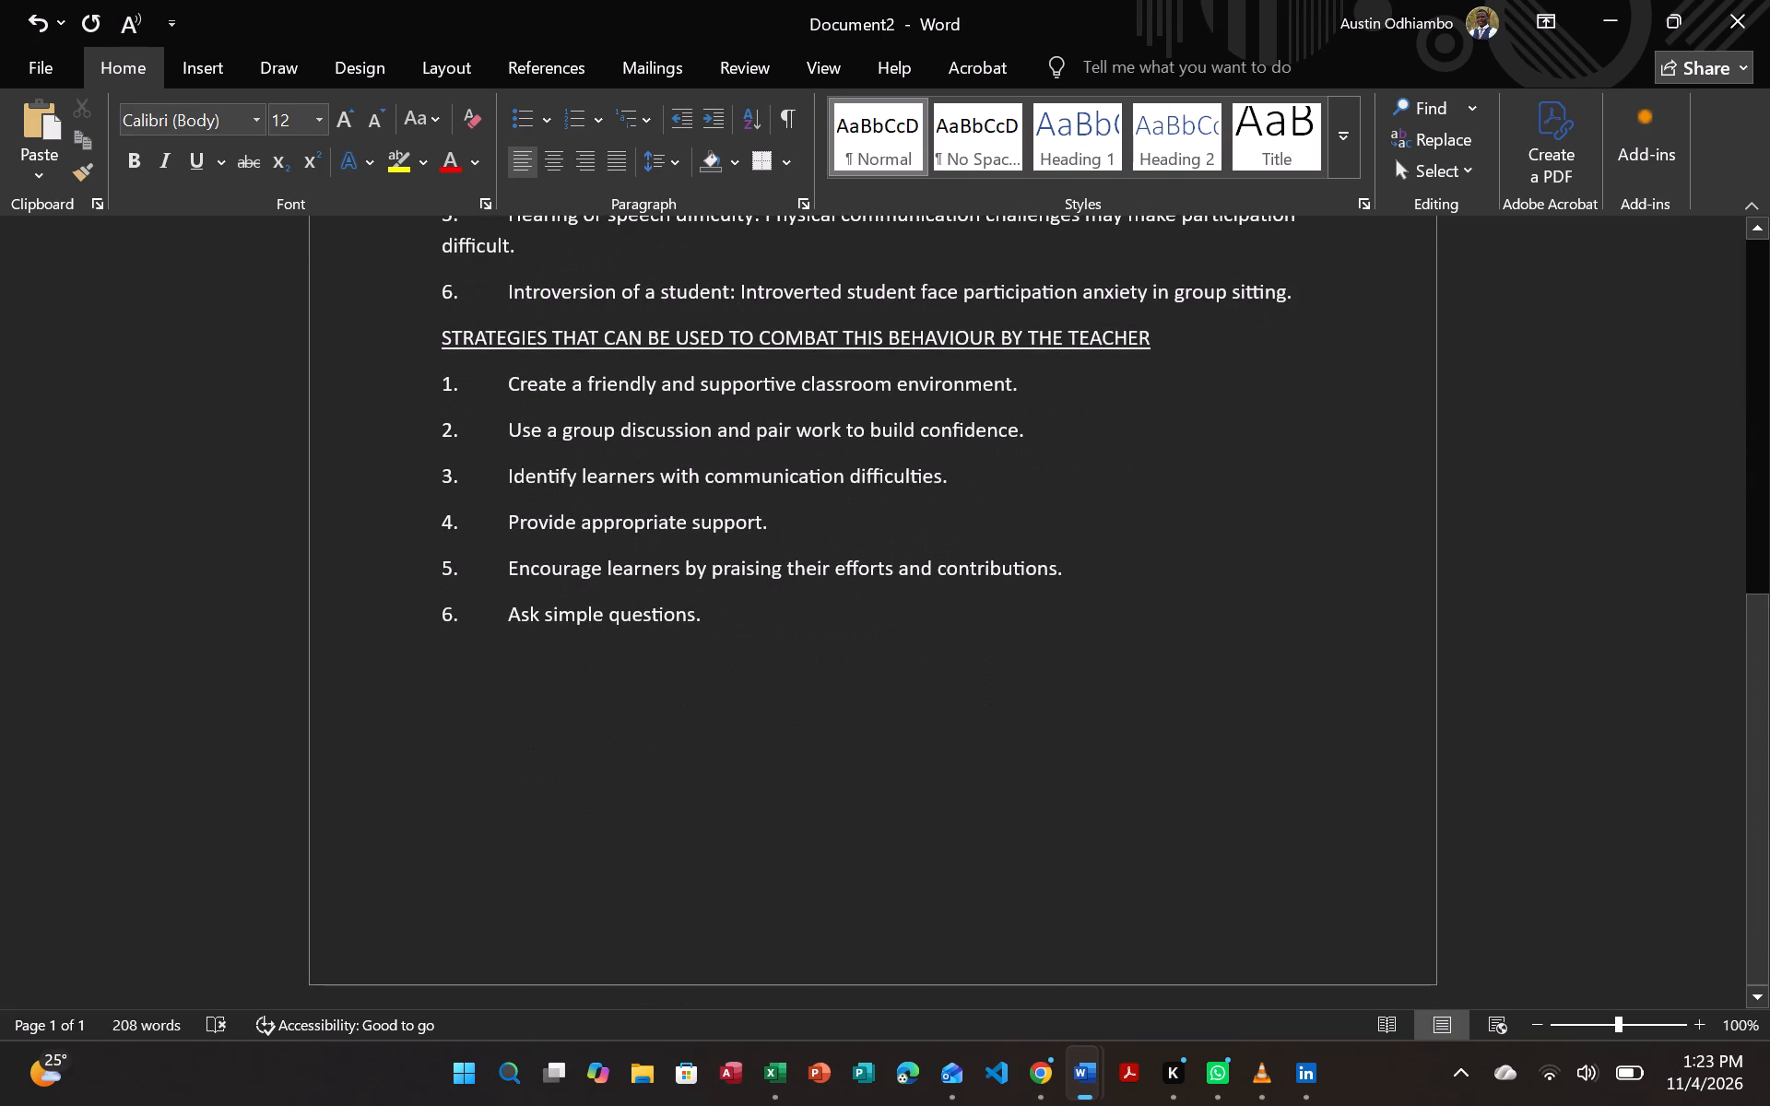
pyautogui.scroll(-1, 1123, 732)
pyautogui.click(756, 627)
pyautogui.press('Return')
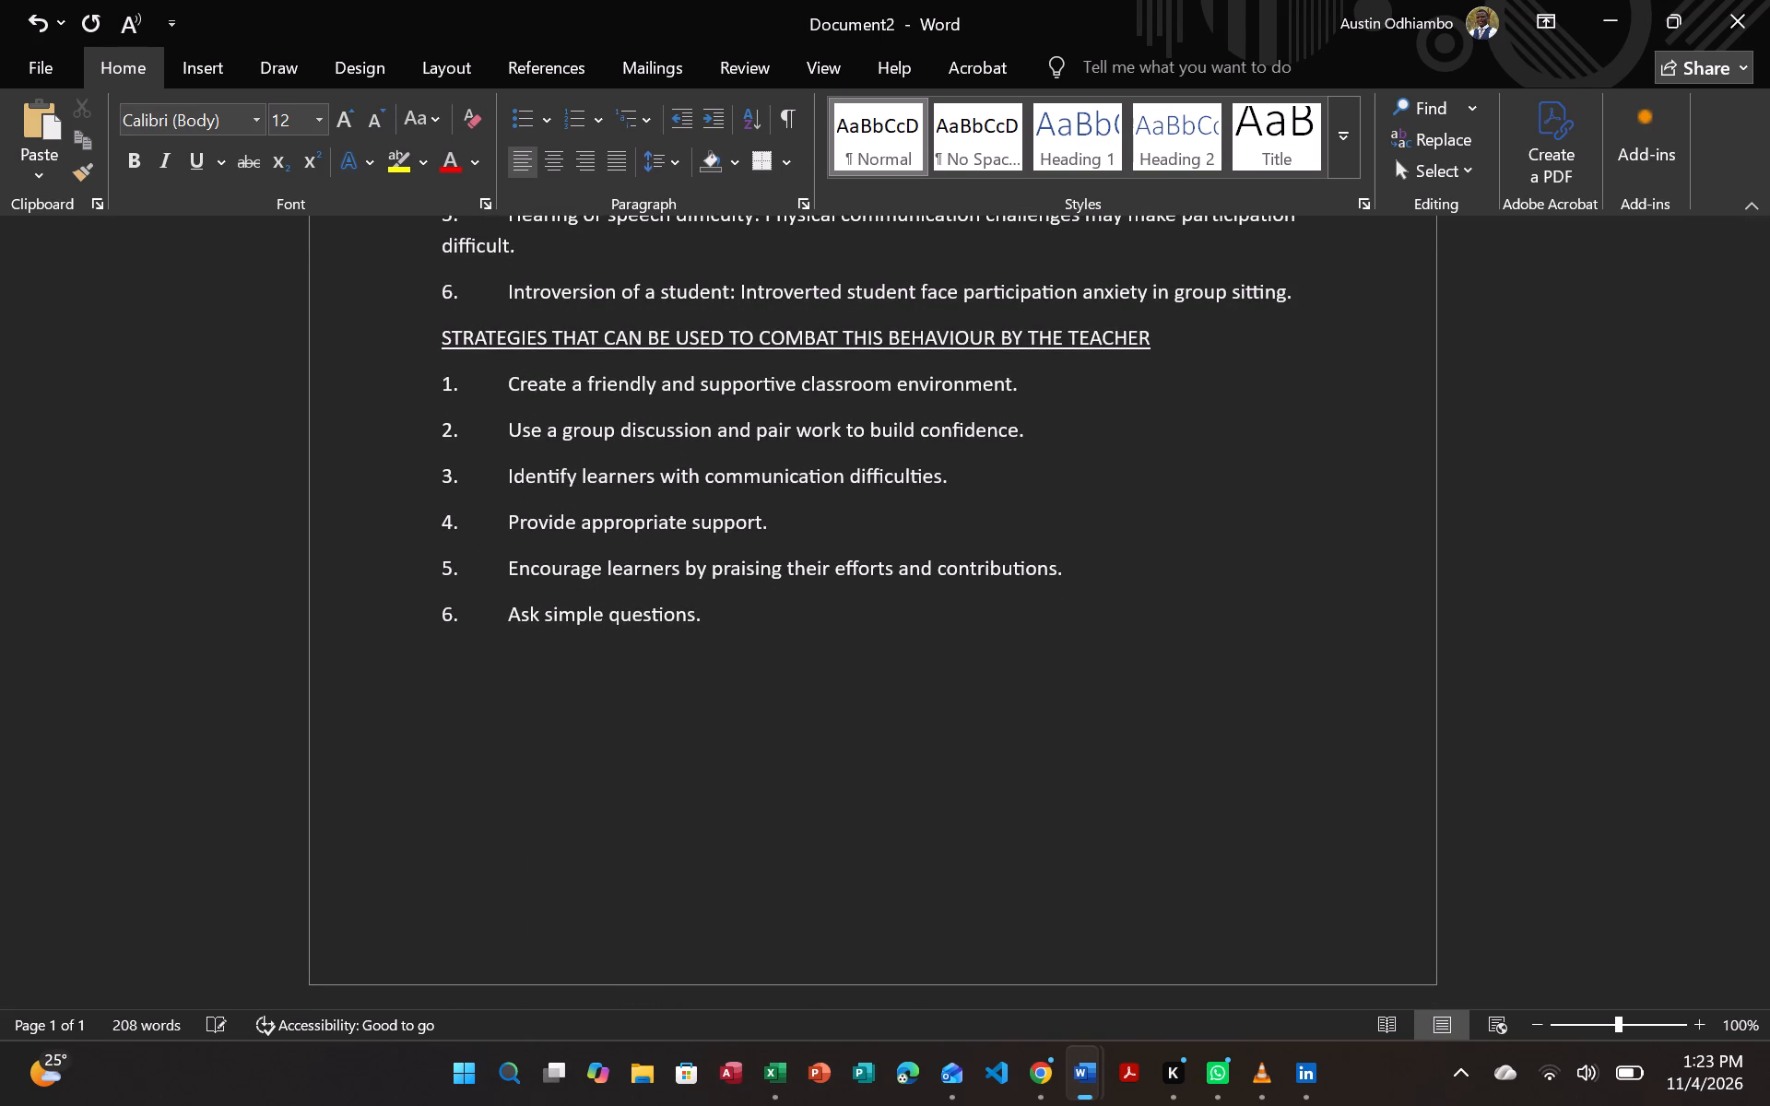
pyautogui.press('Return')
pyautogui.press('BackSpace')
# Switch to Document1 and copy the question 8 text on apologizing, from the question through the third professional relationship point.
pyautogui.click(1109, 935)
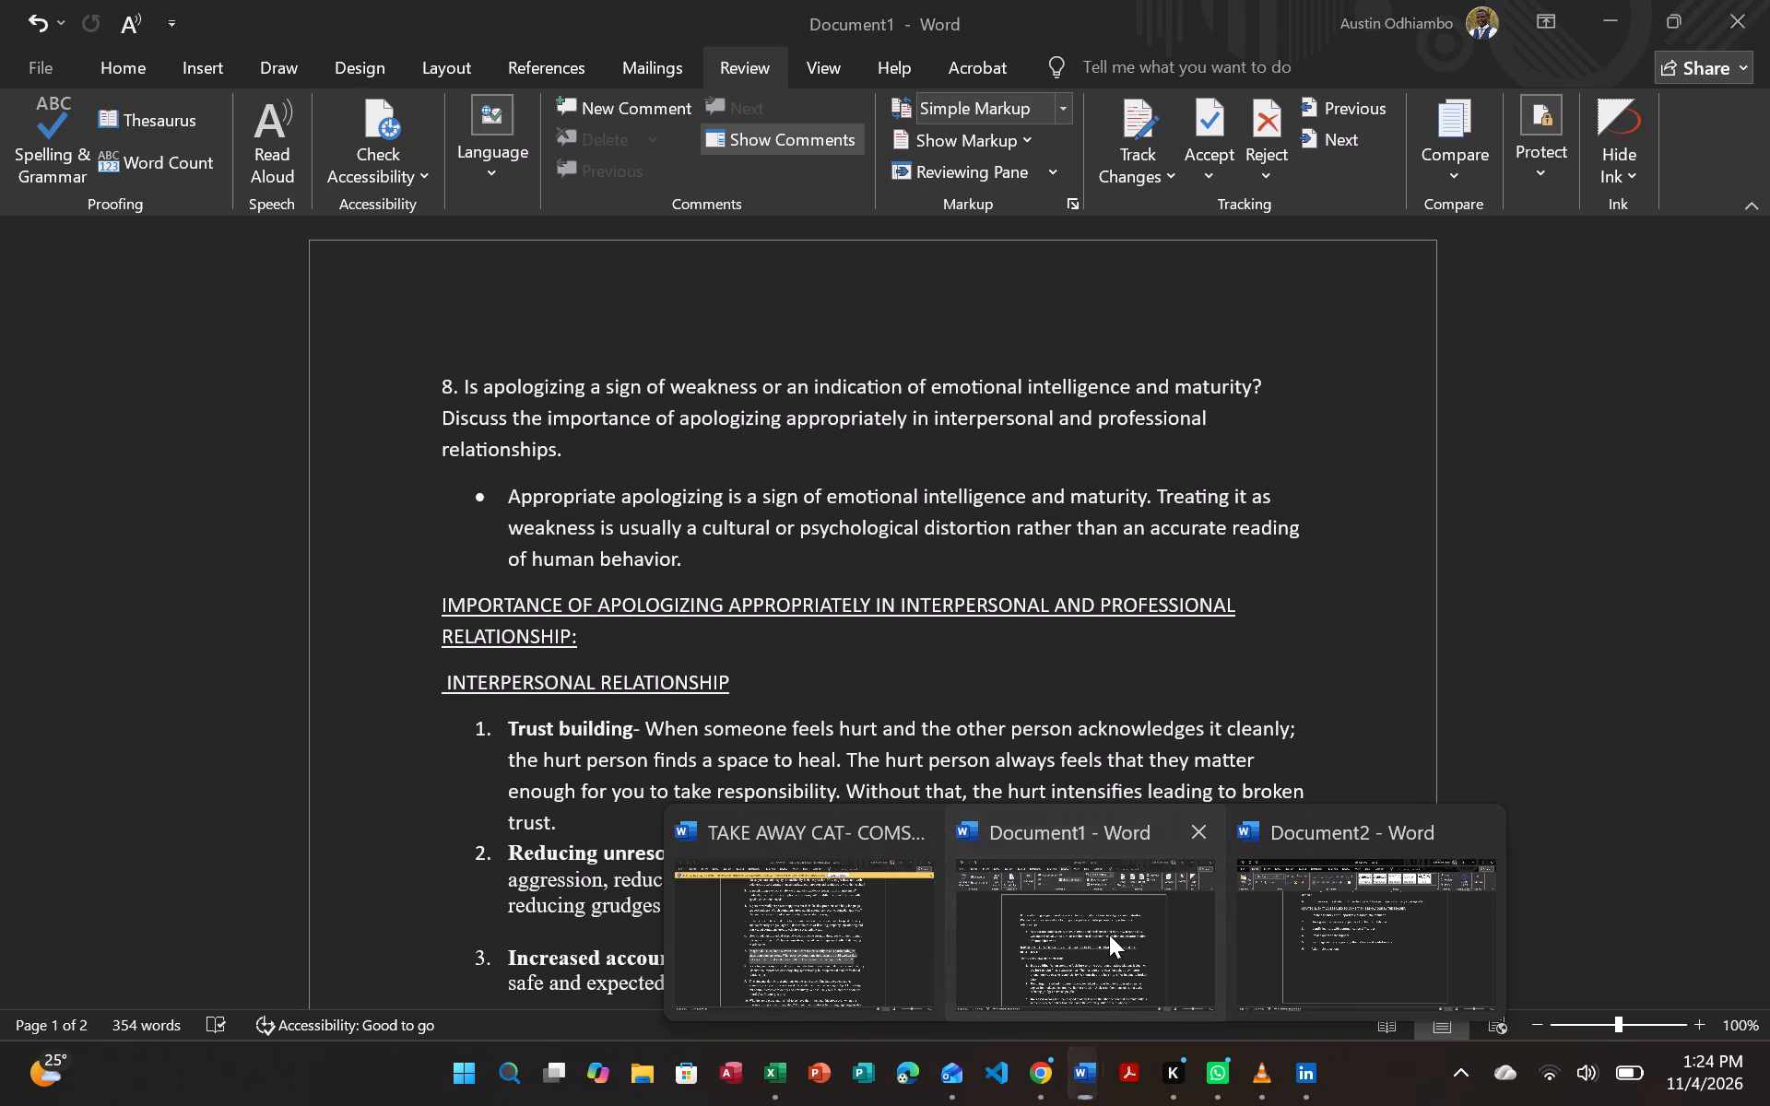
pyautogui.moveTo(433, 396); pyautogui.dragTo(542, 430)
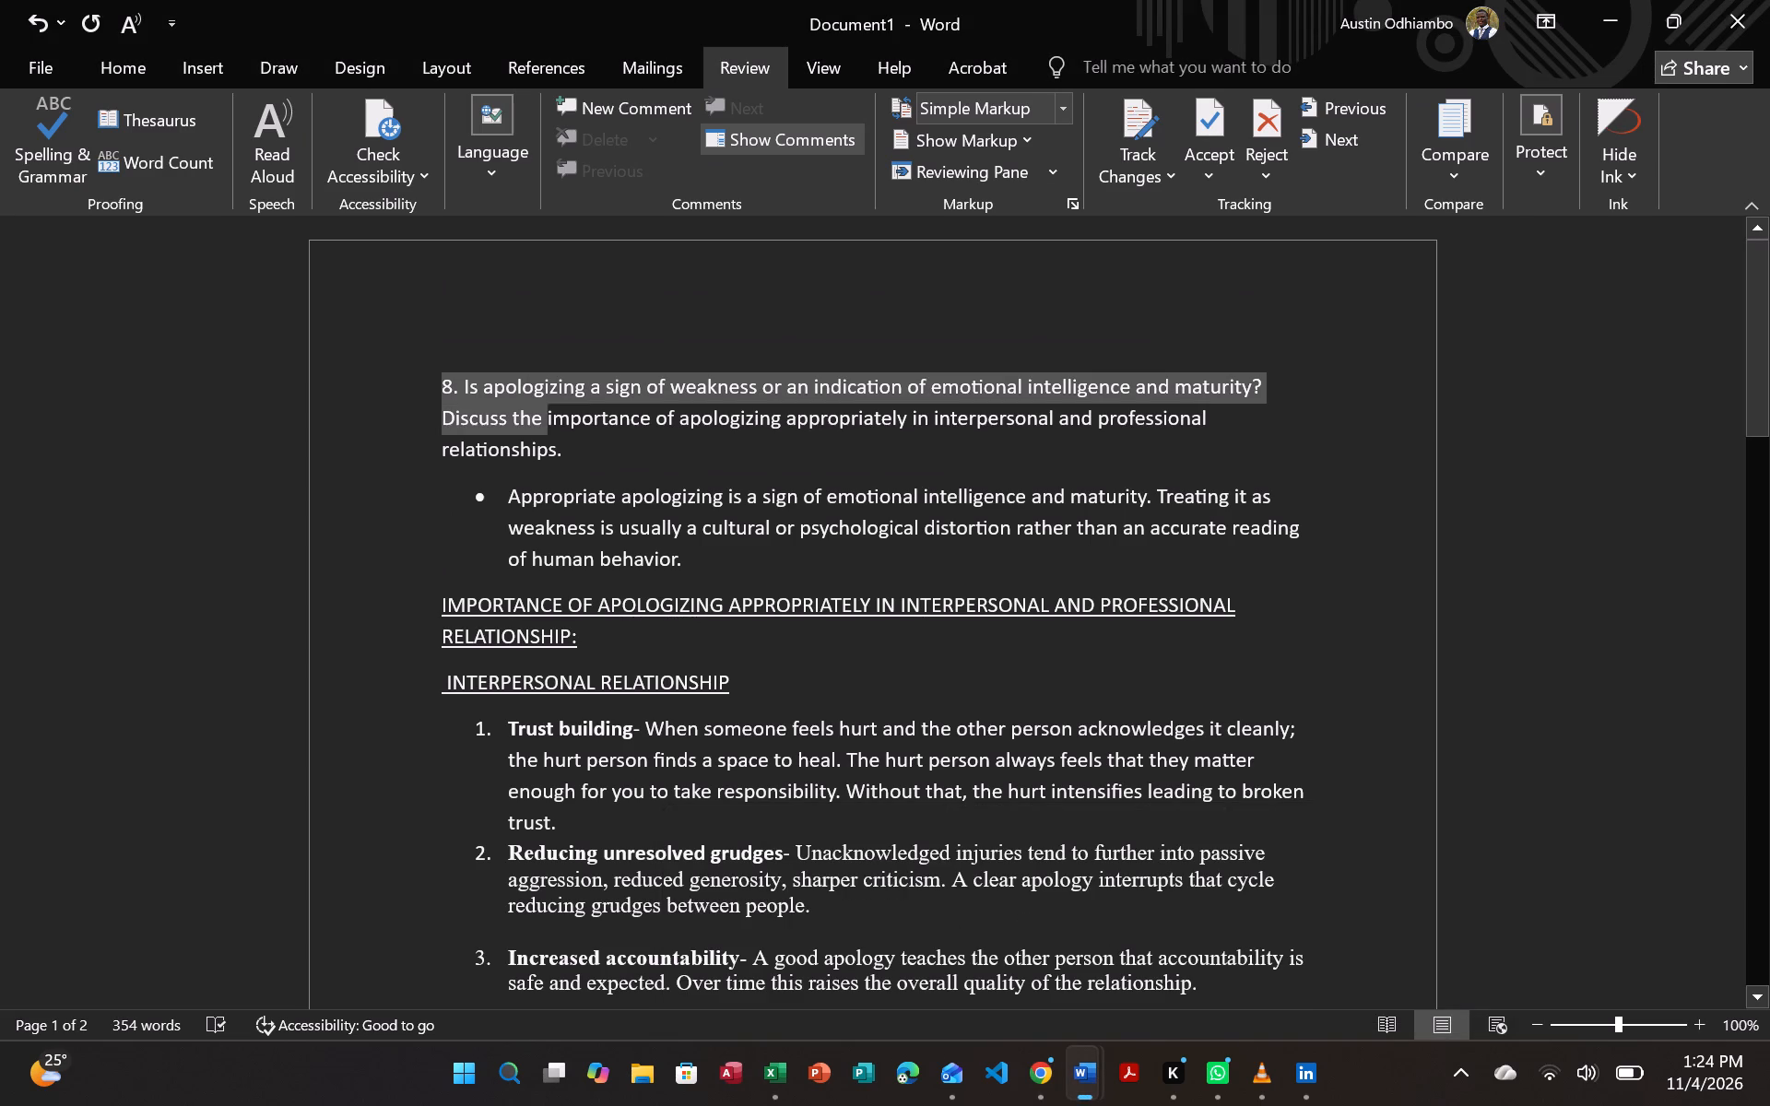
pyautogui.moveTo(542, 430); pyautogui.dragTo(579, 997)
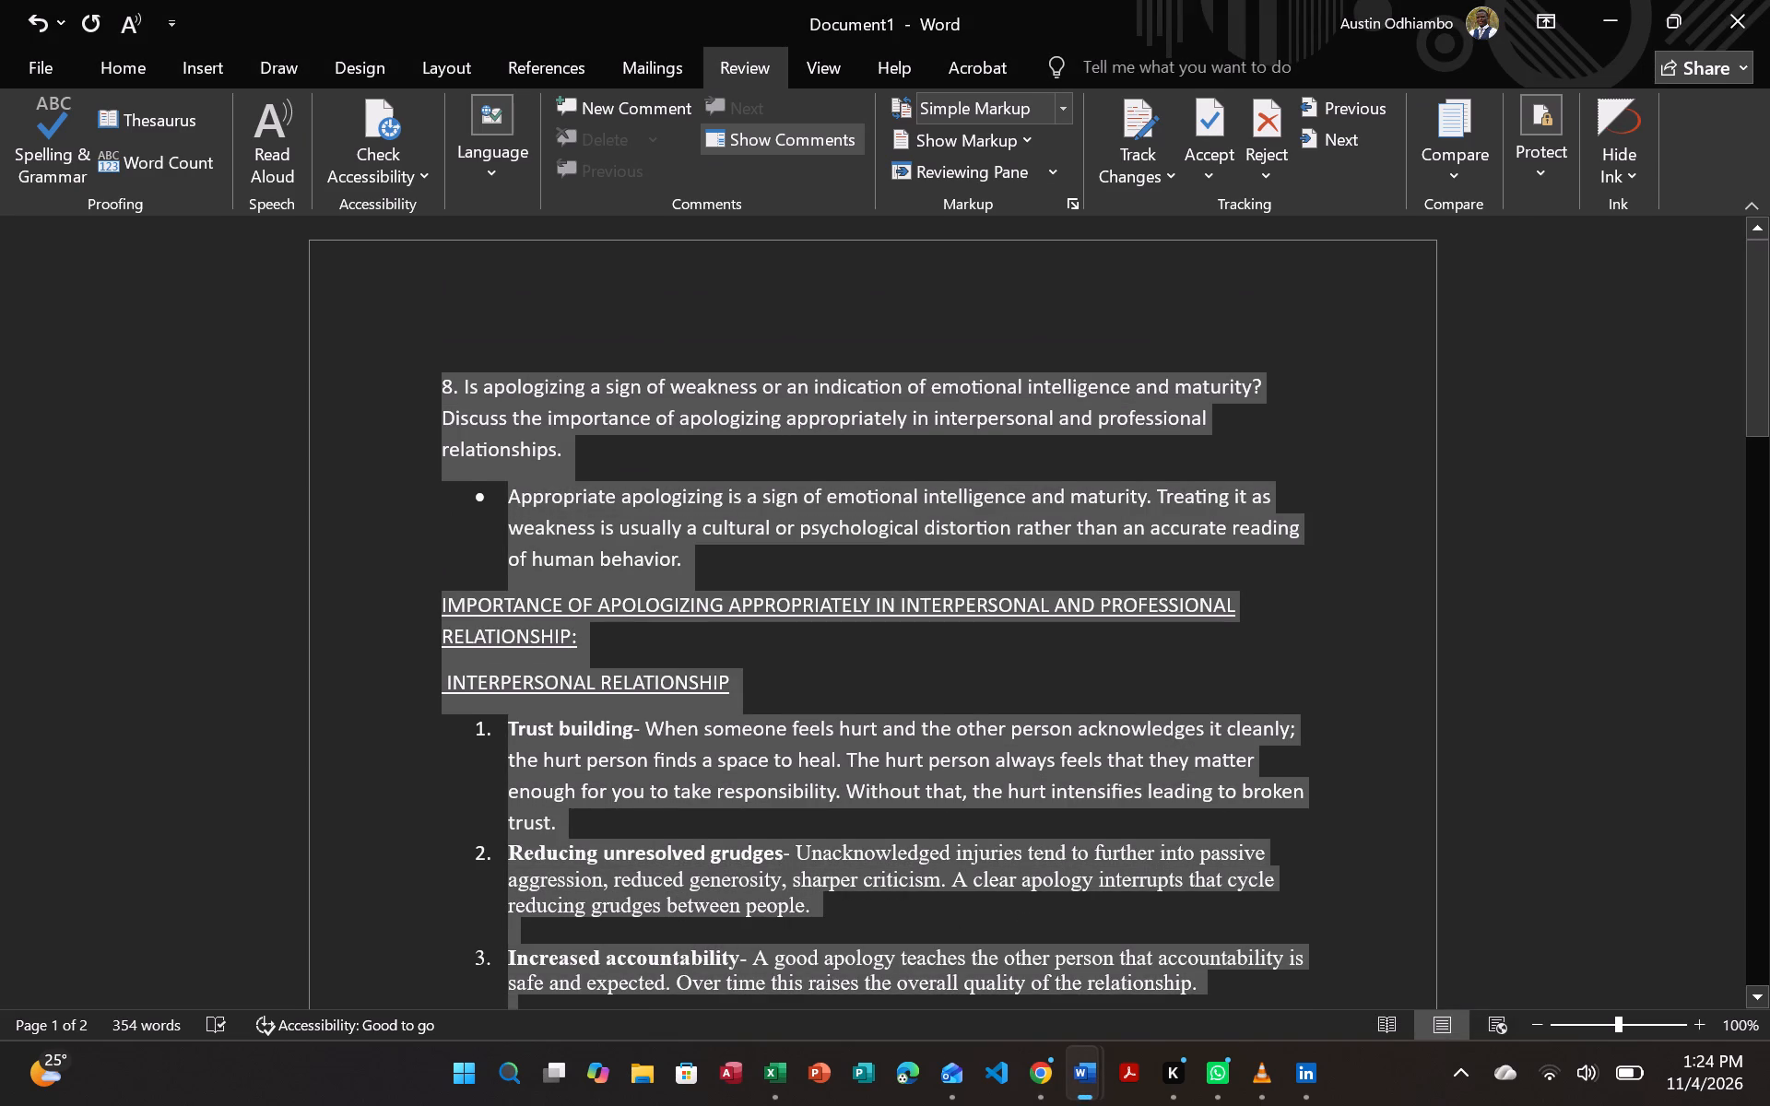
pyautogui.moveTo(579, 997); pyautogui.dragTo(679, 1014)
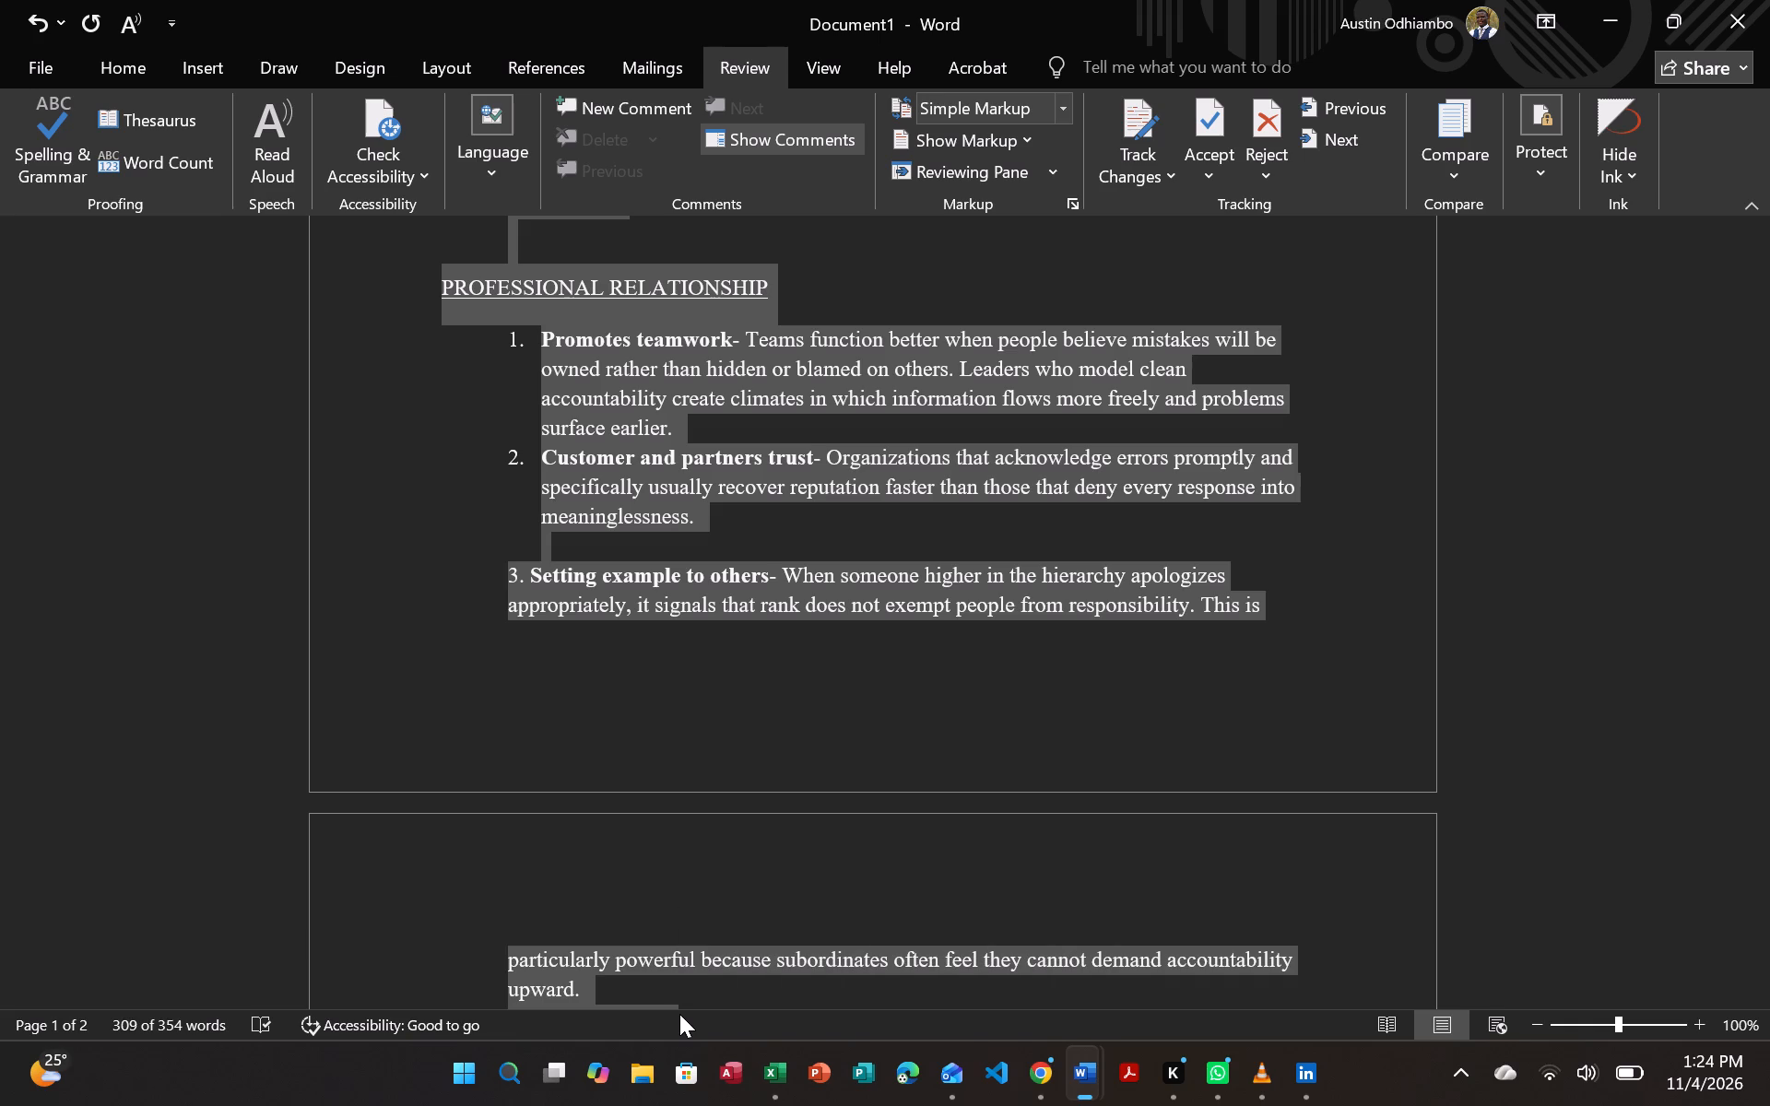
pyautogui.hotkey('ctrl', 'c')
pyautogui.scroll(-2, 679, 1014)
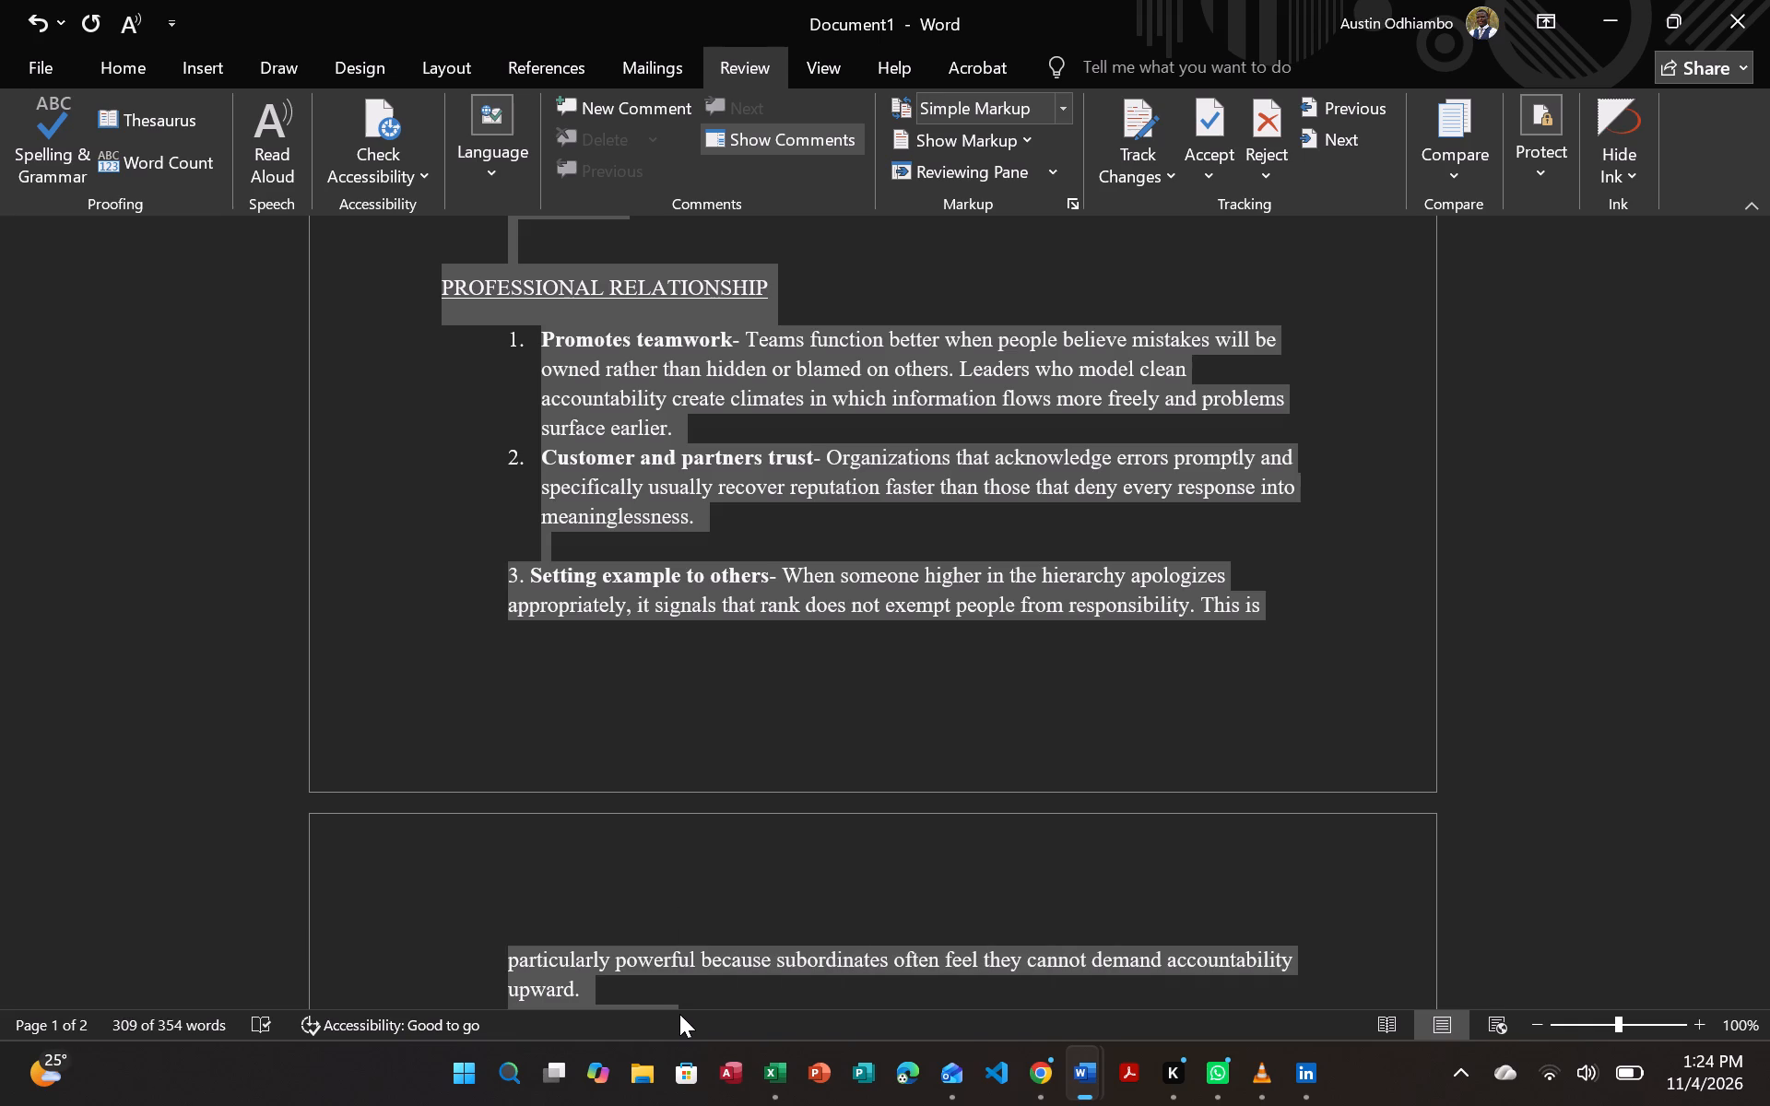
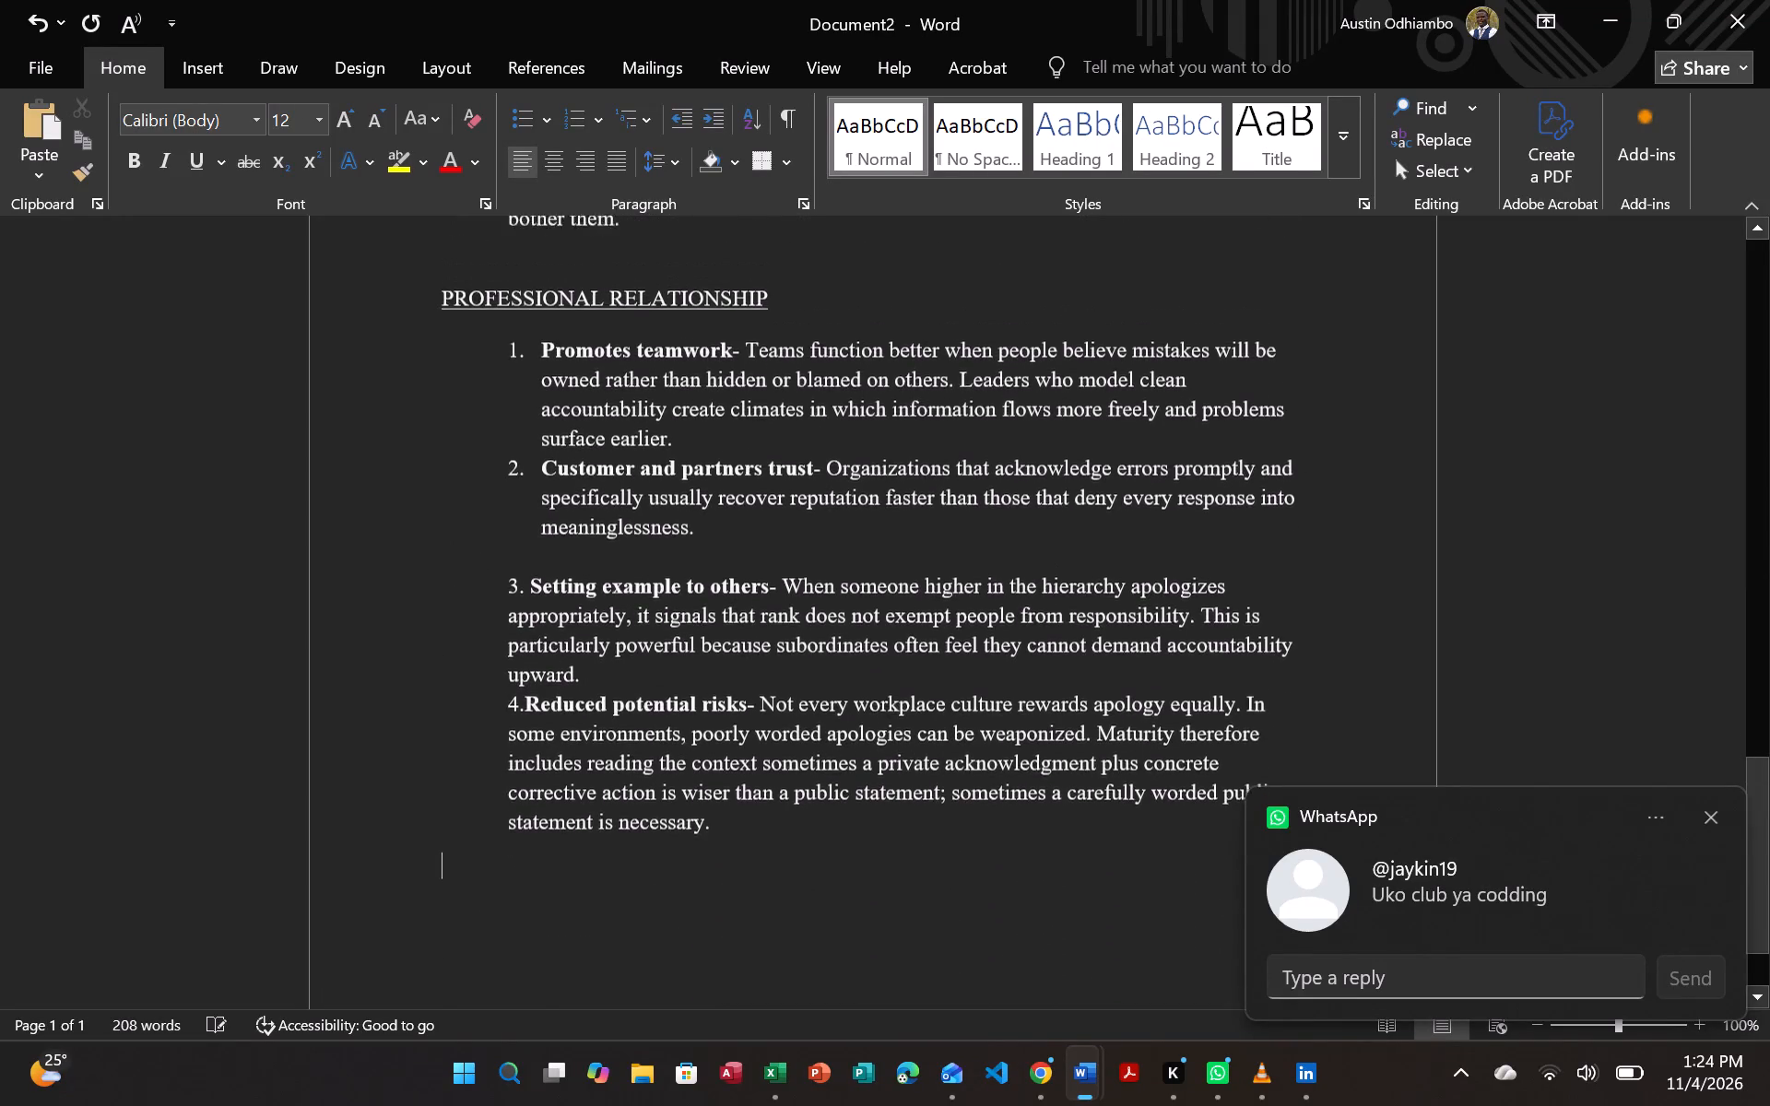
# Review the combined question 7 and question 8 answers across both pages, checking their headings, numbered lists and layout.
pyautogui.scroll(3, 525, 694)
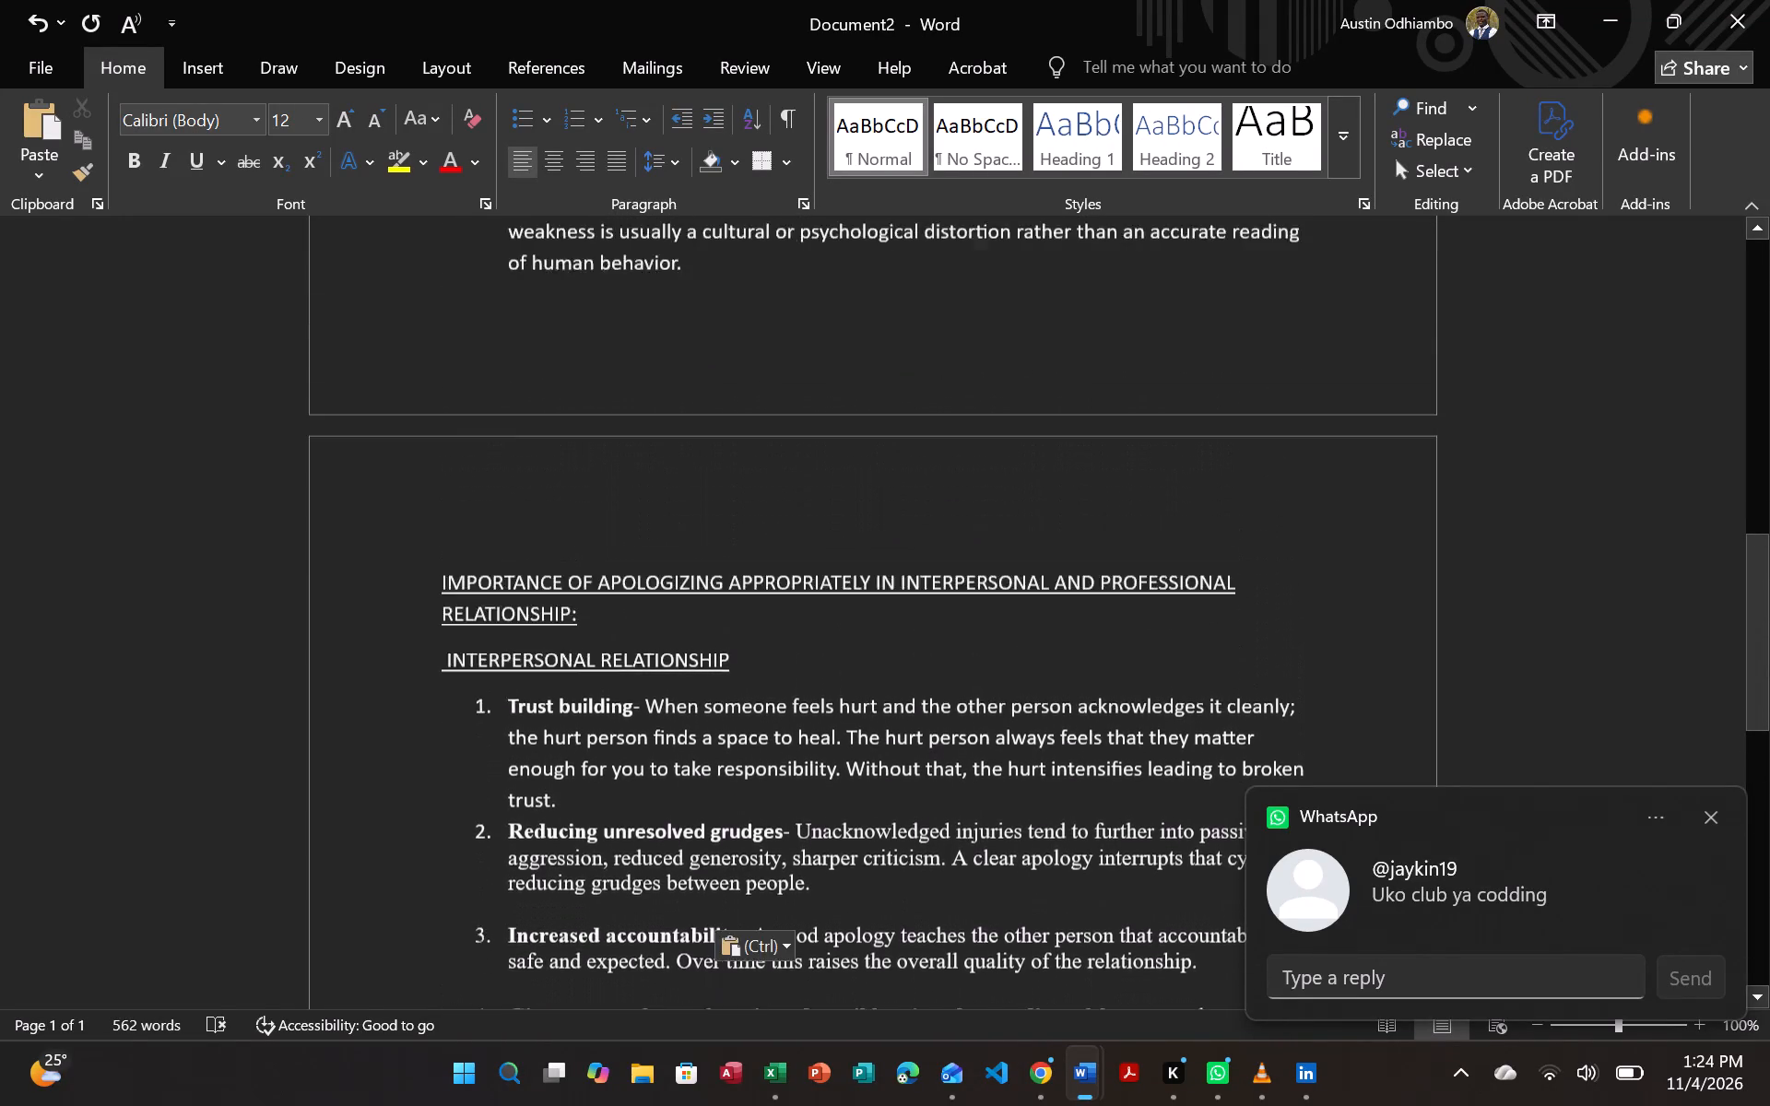
pyautogui.scroll(3, 525, 694)
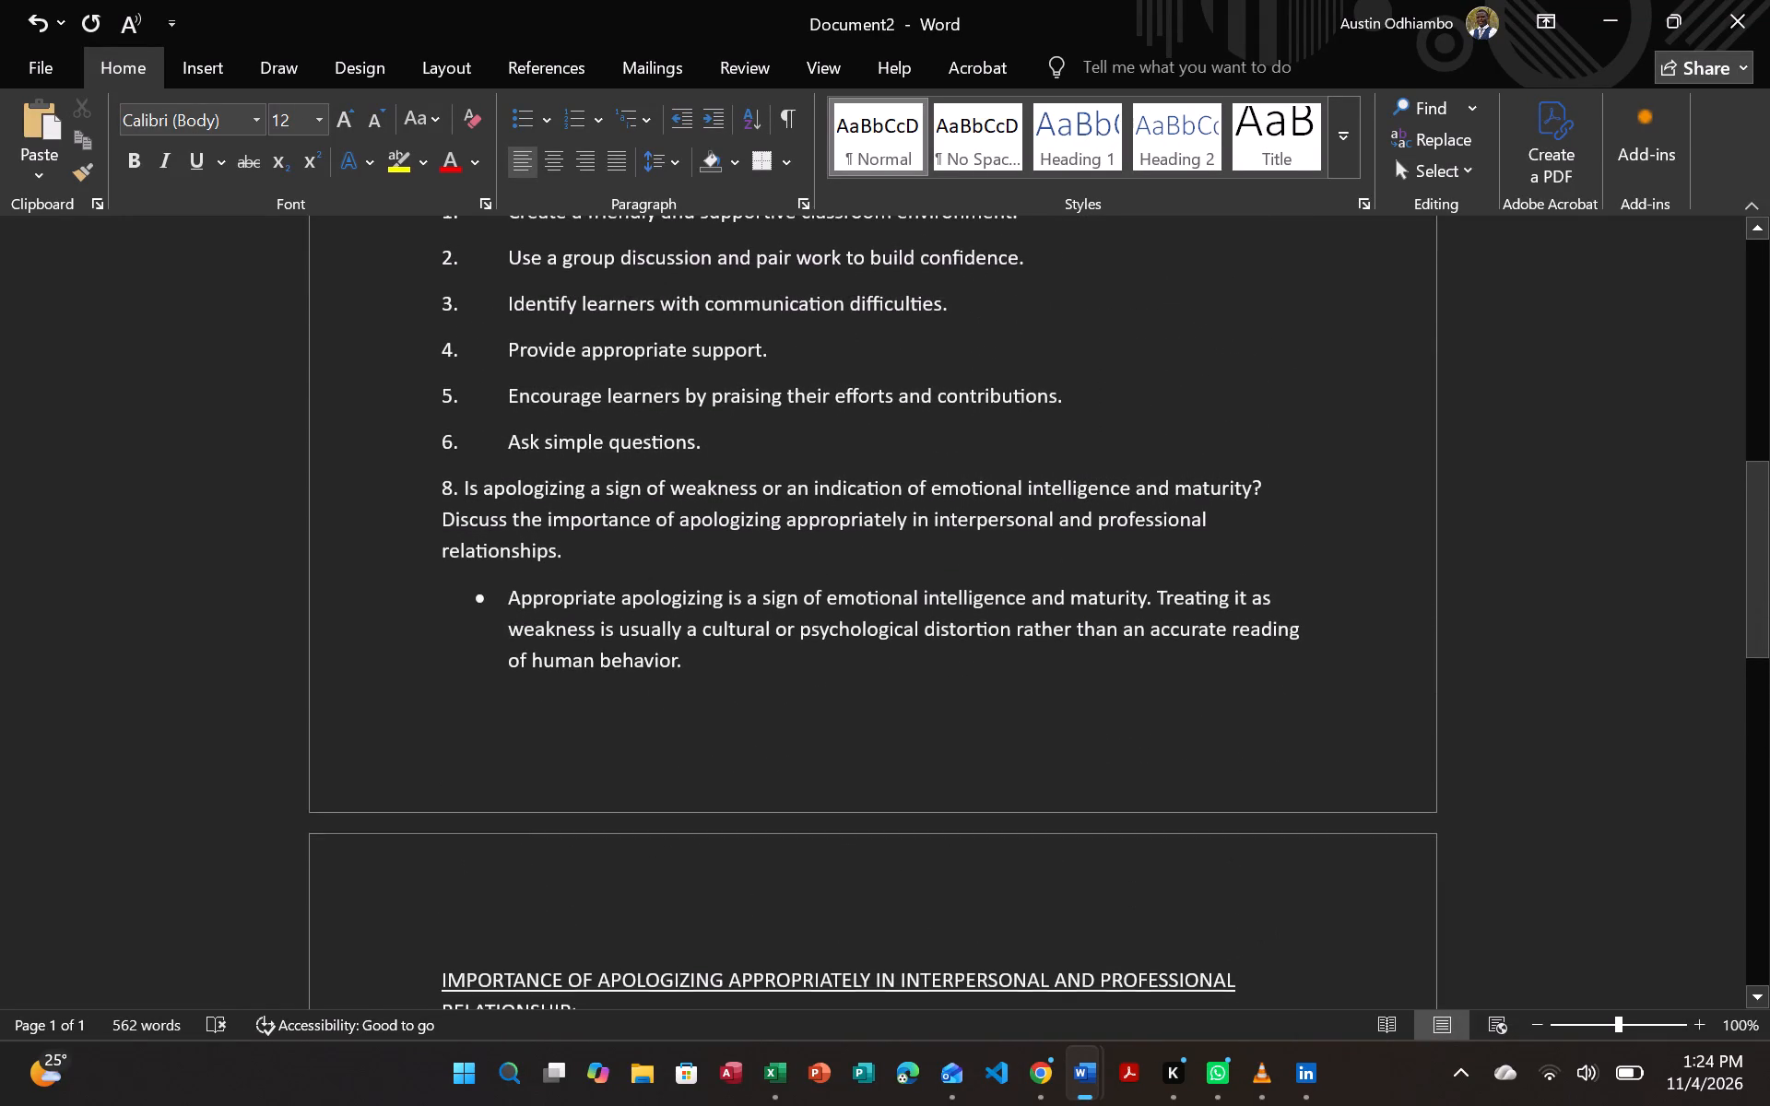
pyautogui.scroll(3, 525, 694)
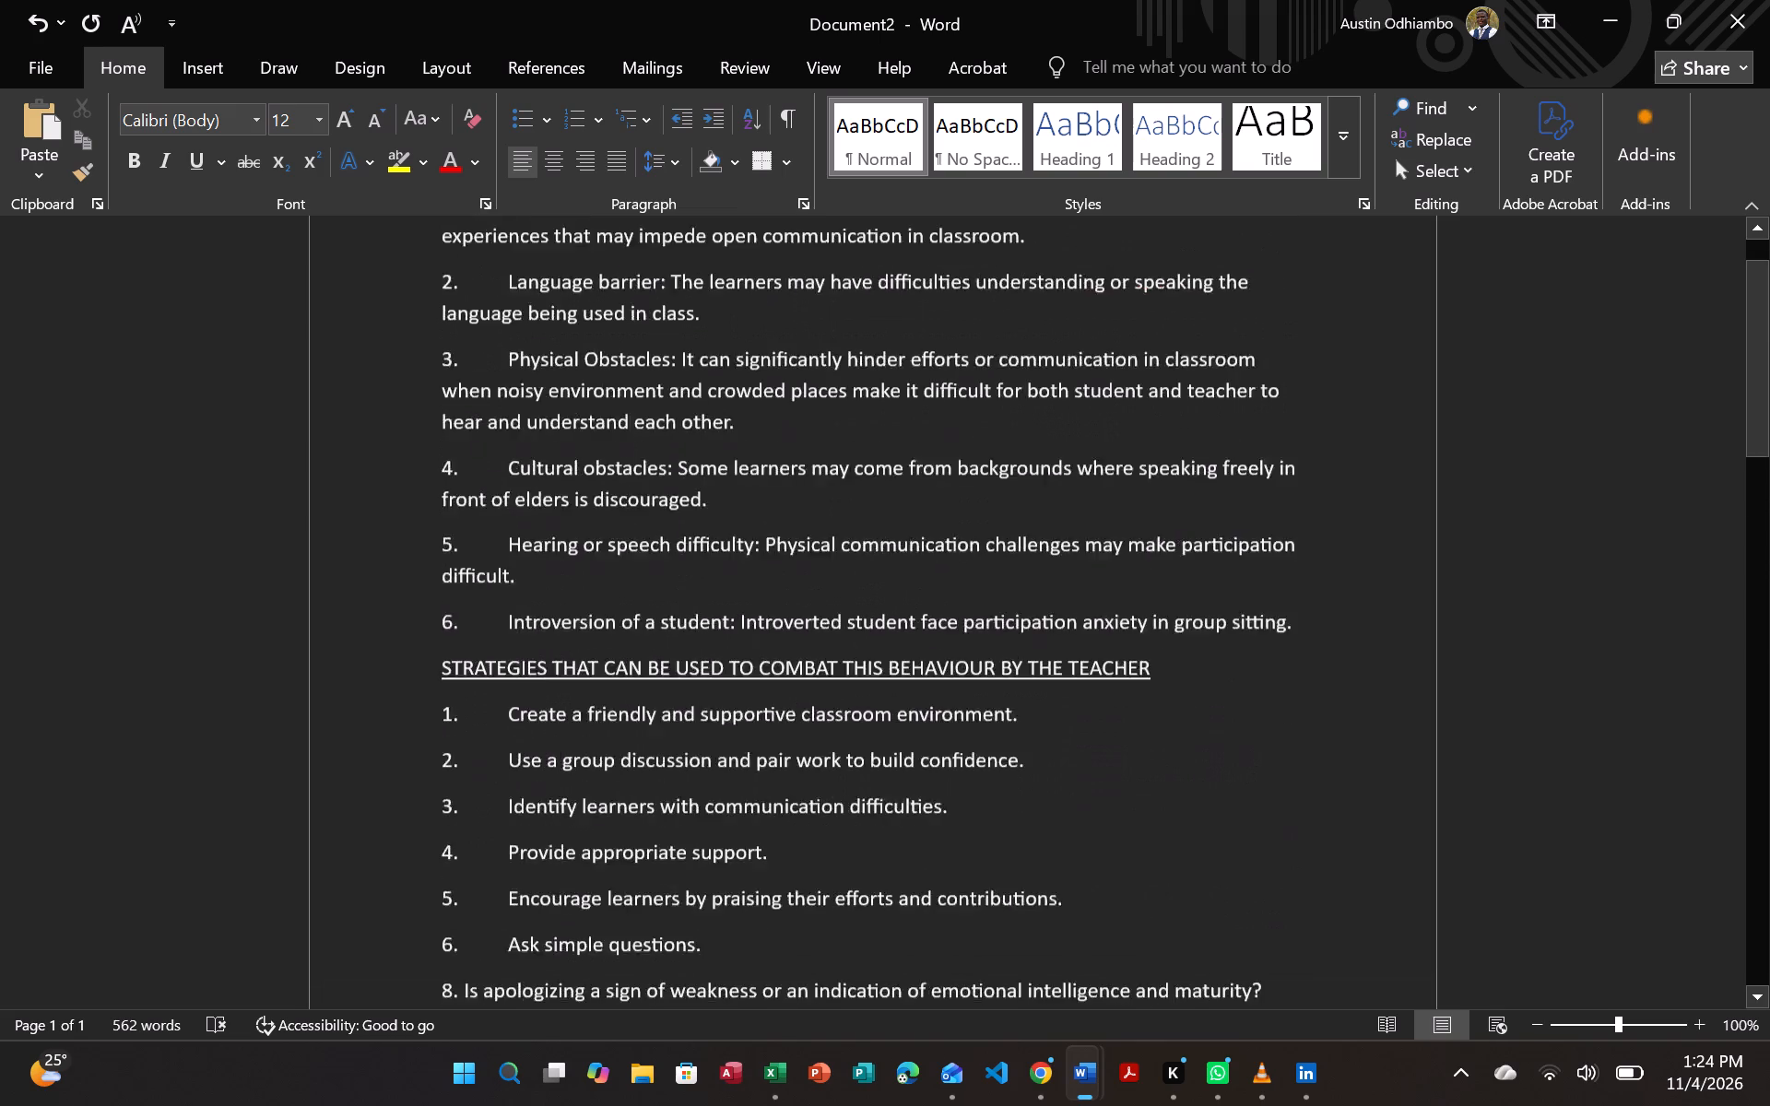
pyautogui.scroll(1, 525, 694)
pyautogui.scroll(-1, 525, 694)
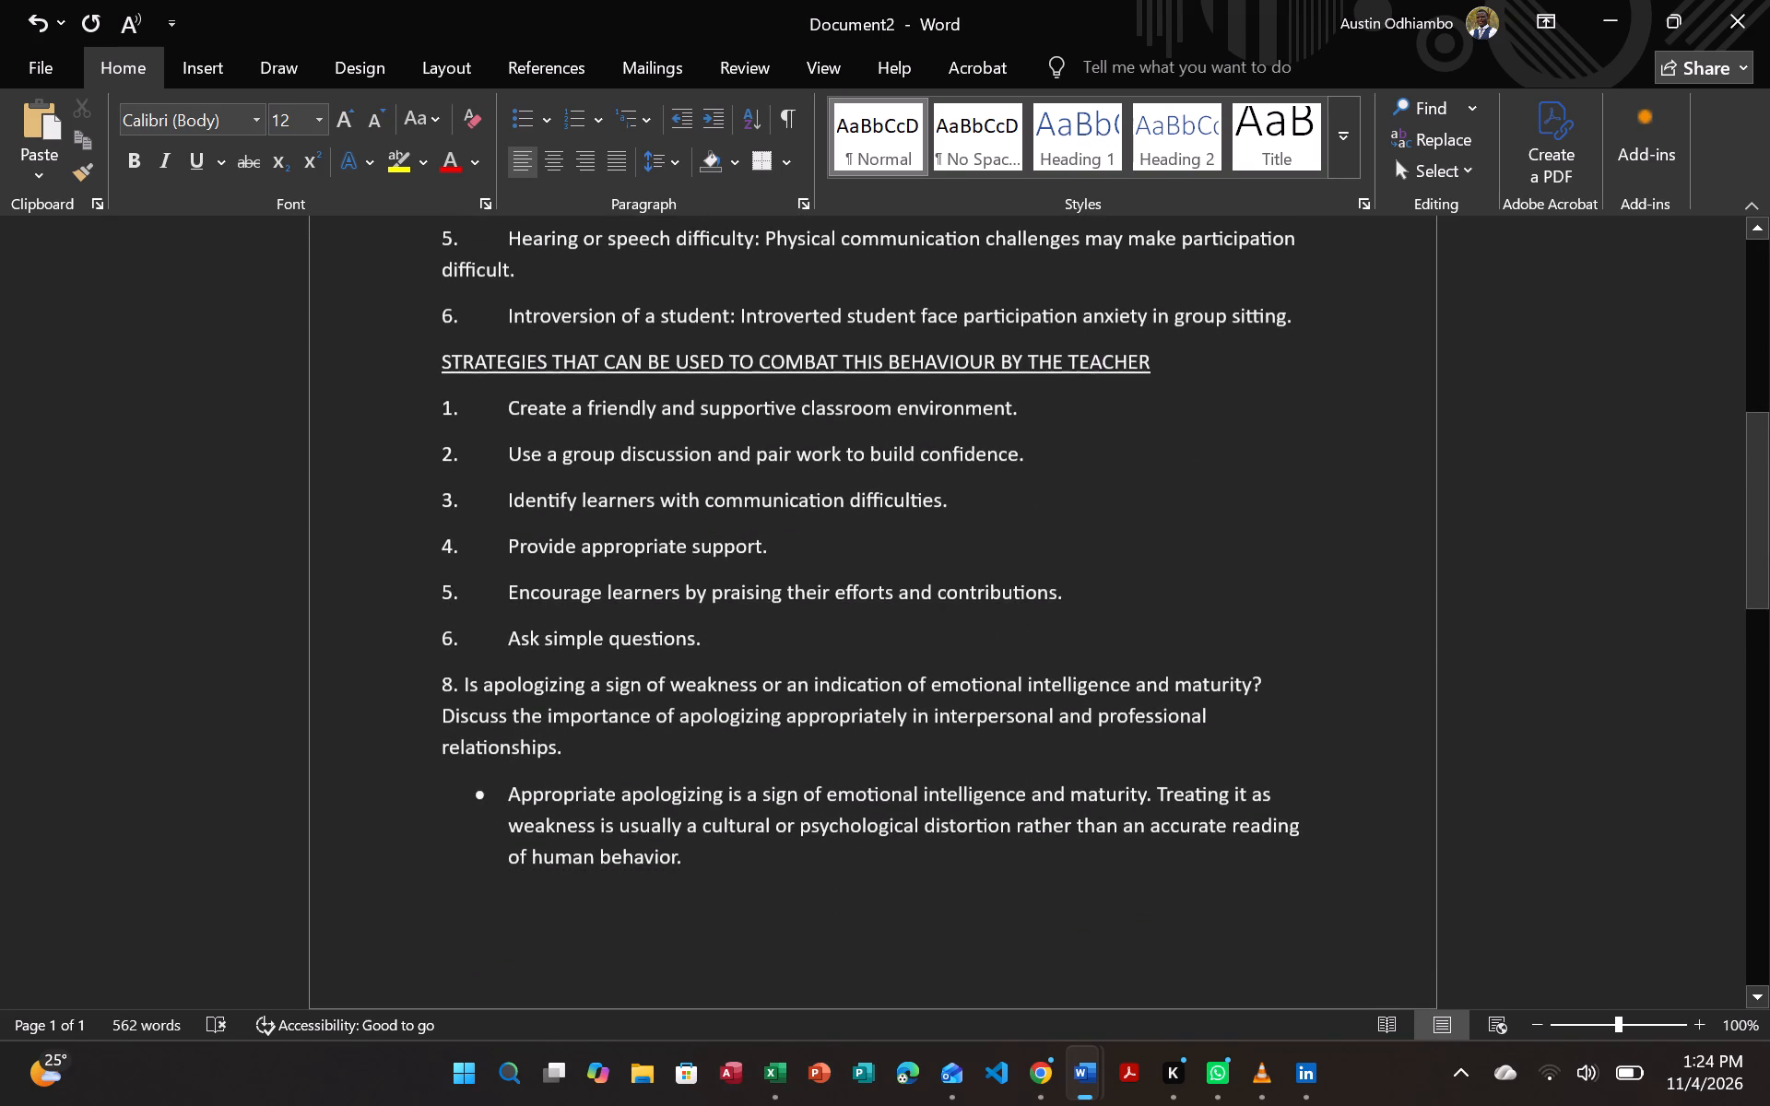
pyautogui.scroll(-2, 525, 694)
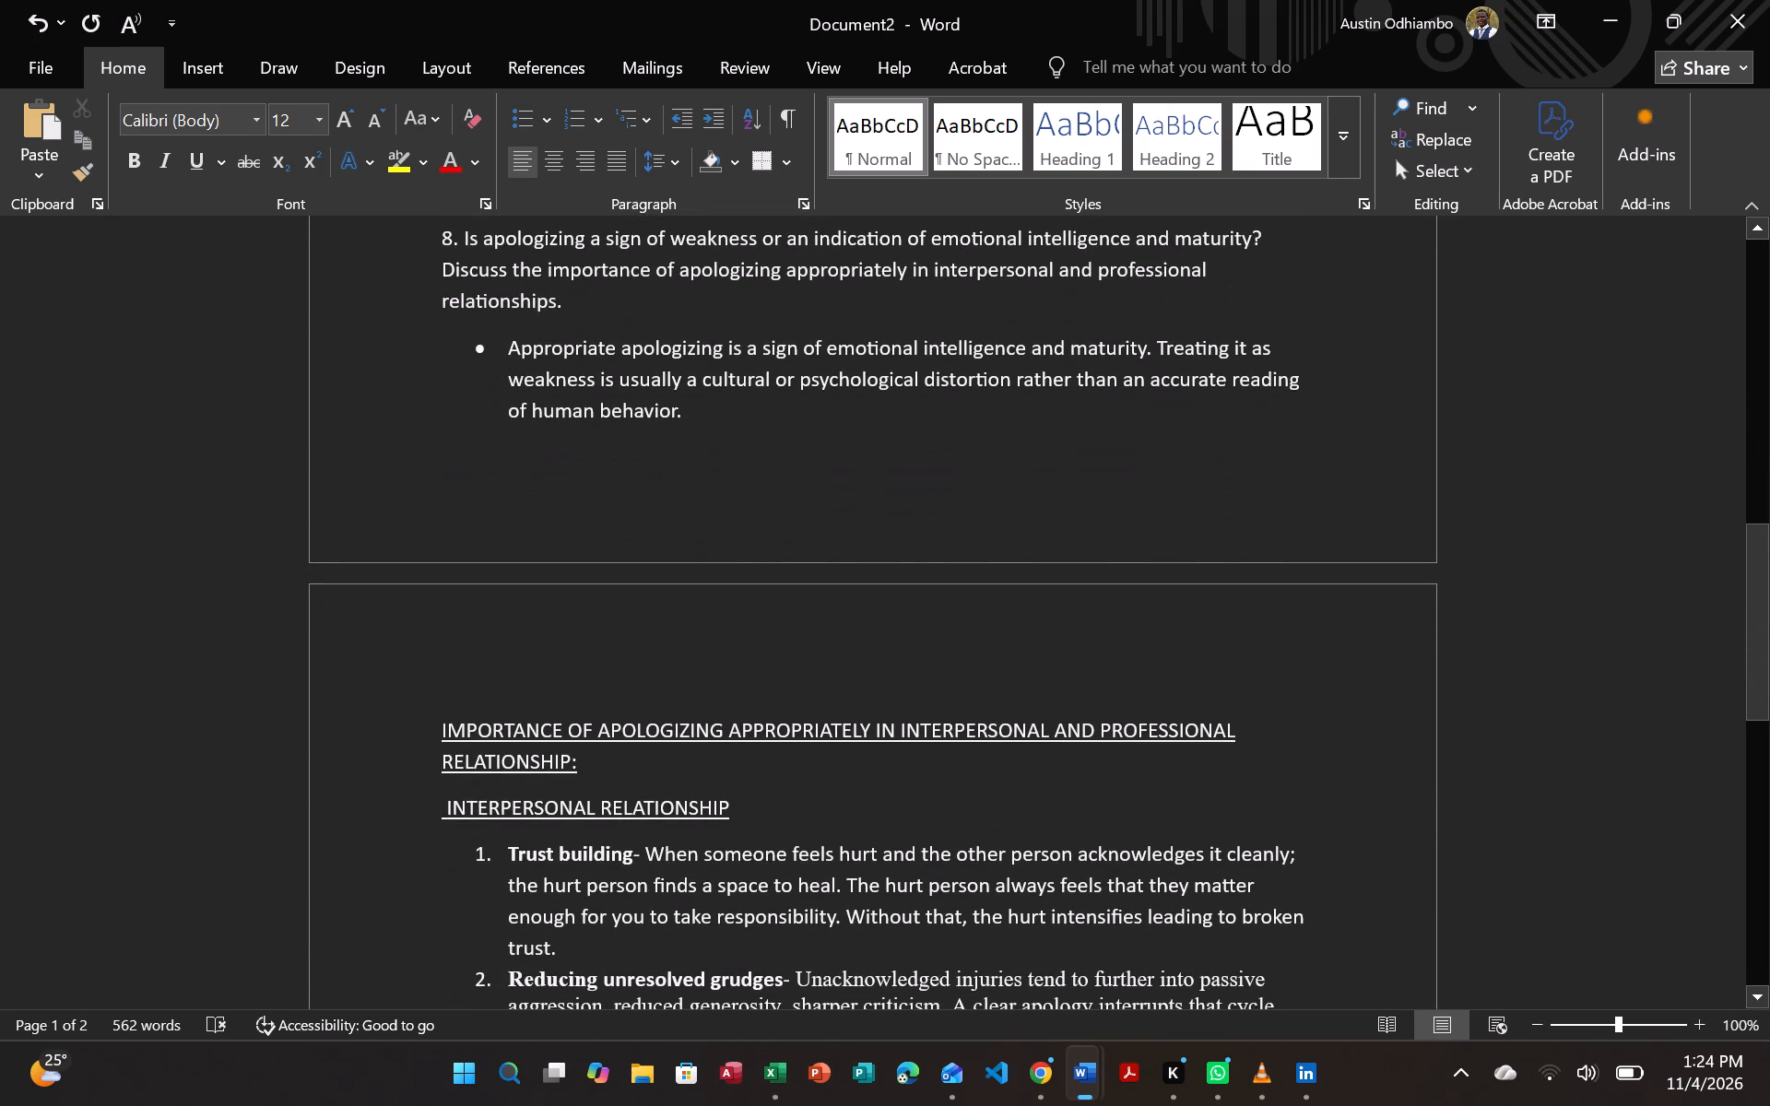
pyautogui.scroll(-1, 525, 694)
pyautogui.scroll(1, 525, 694)
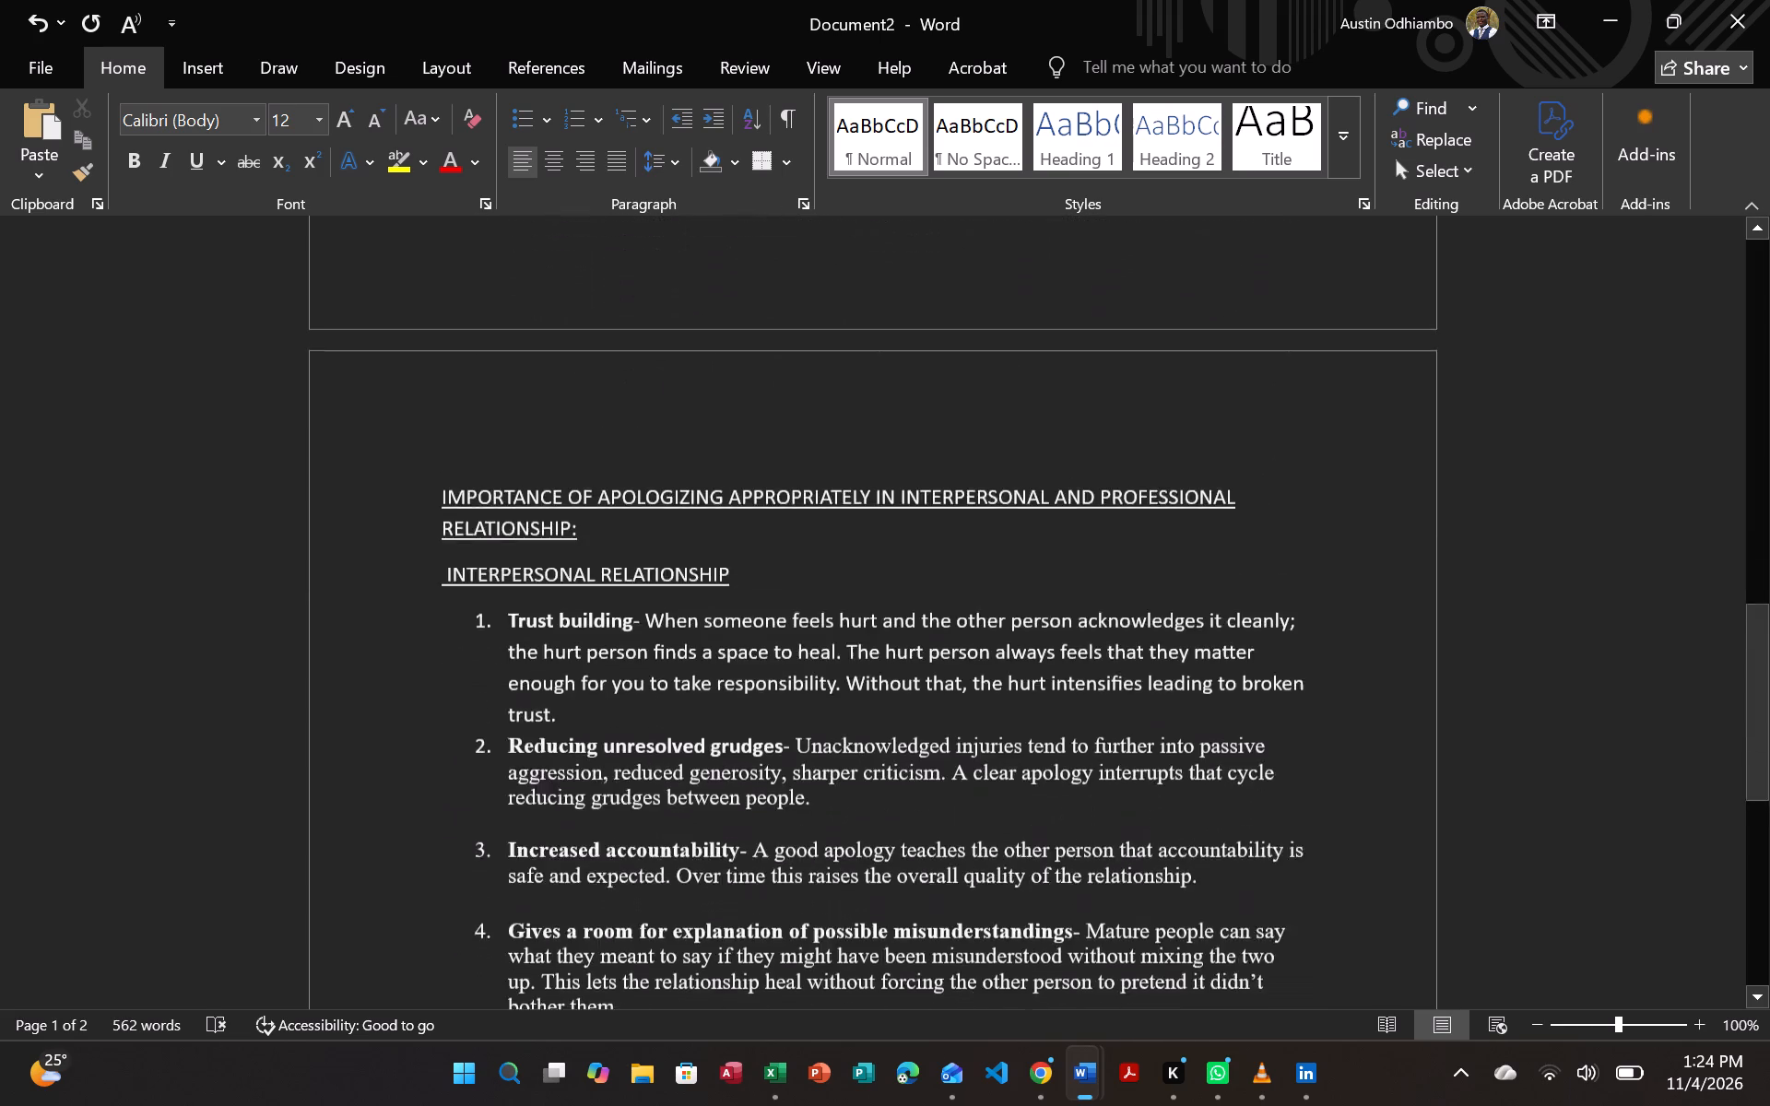
pyautogui.scroll(5, 525, 694)
pyautogui.scroll(-1, 525, 694)
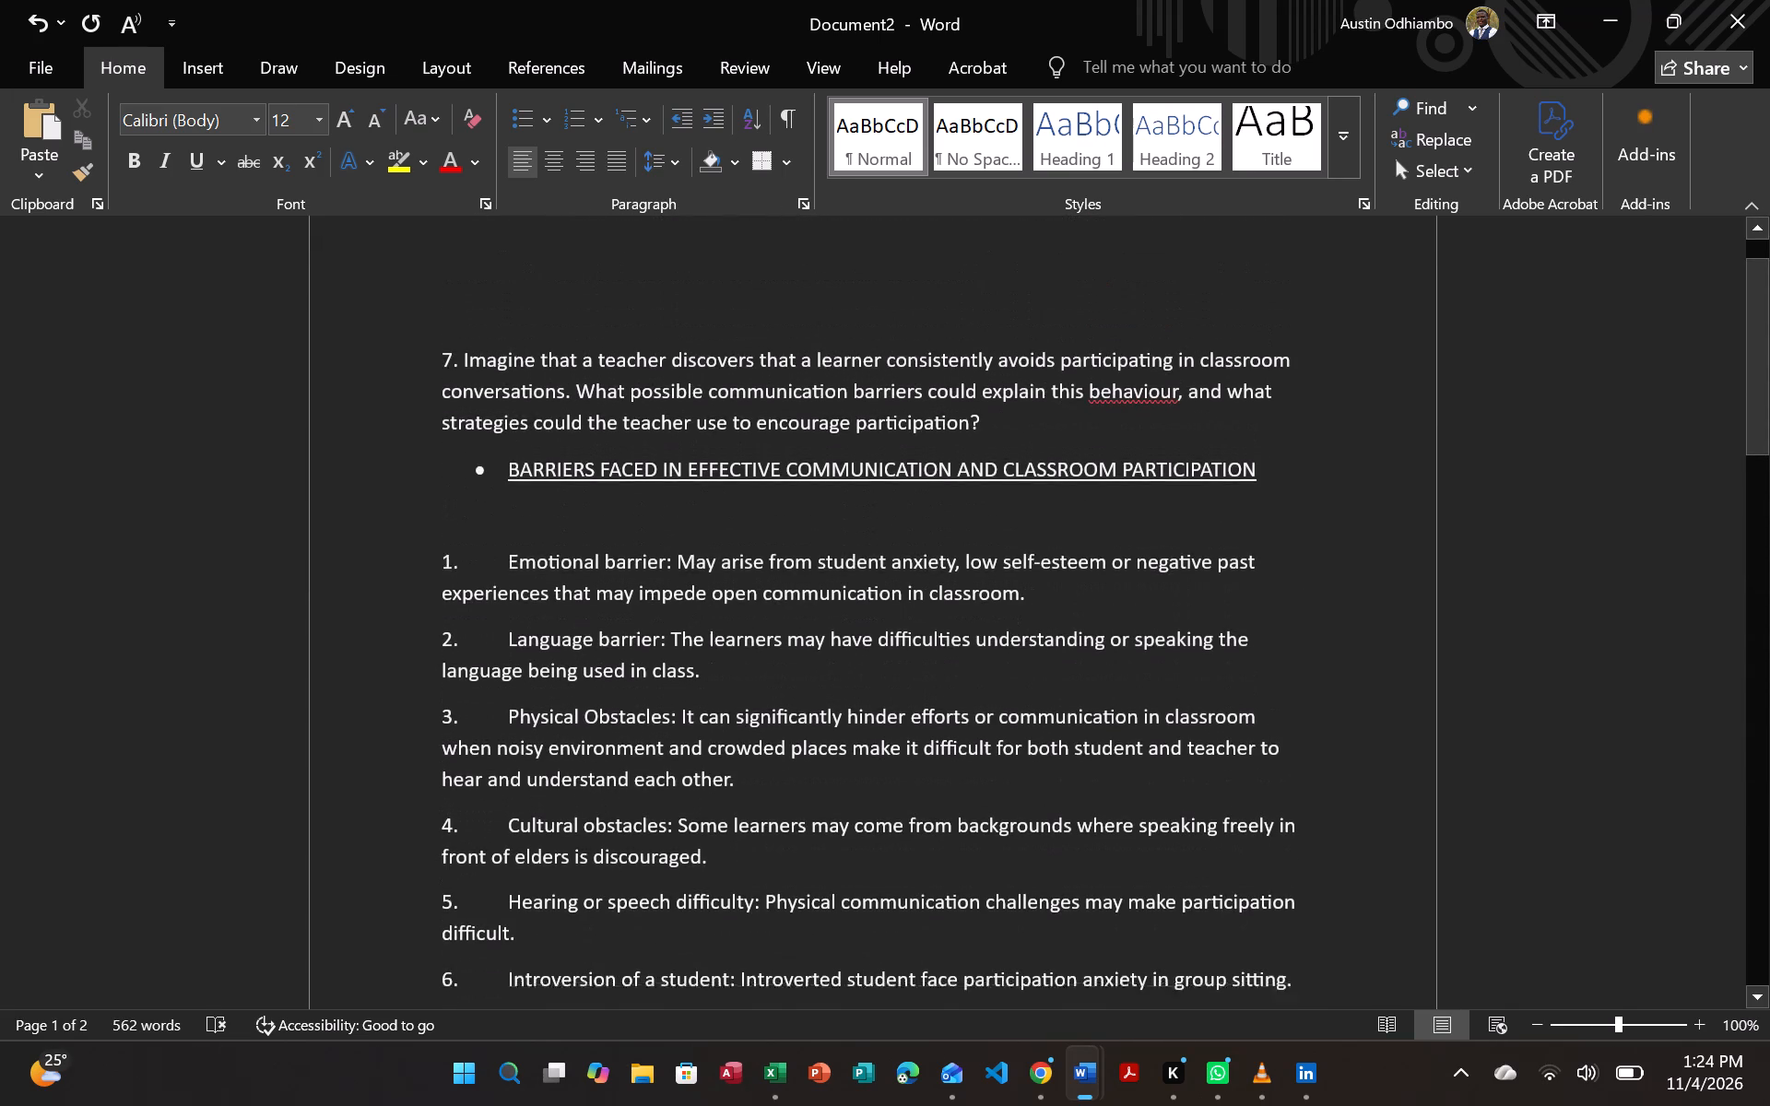
pyautogui.scroll(-3, 525, 694)
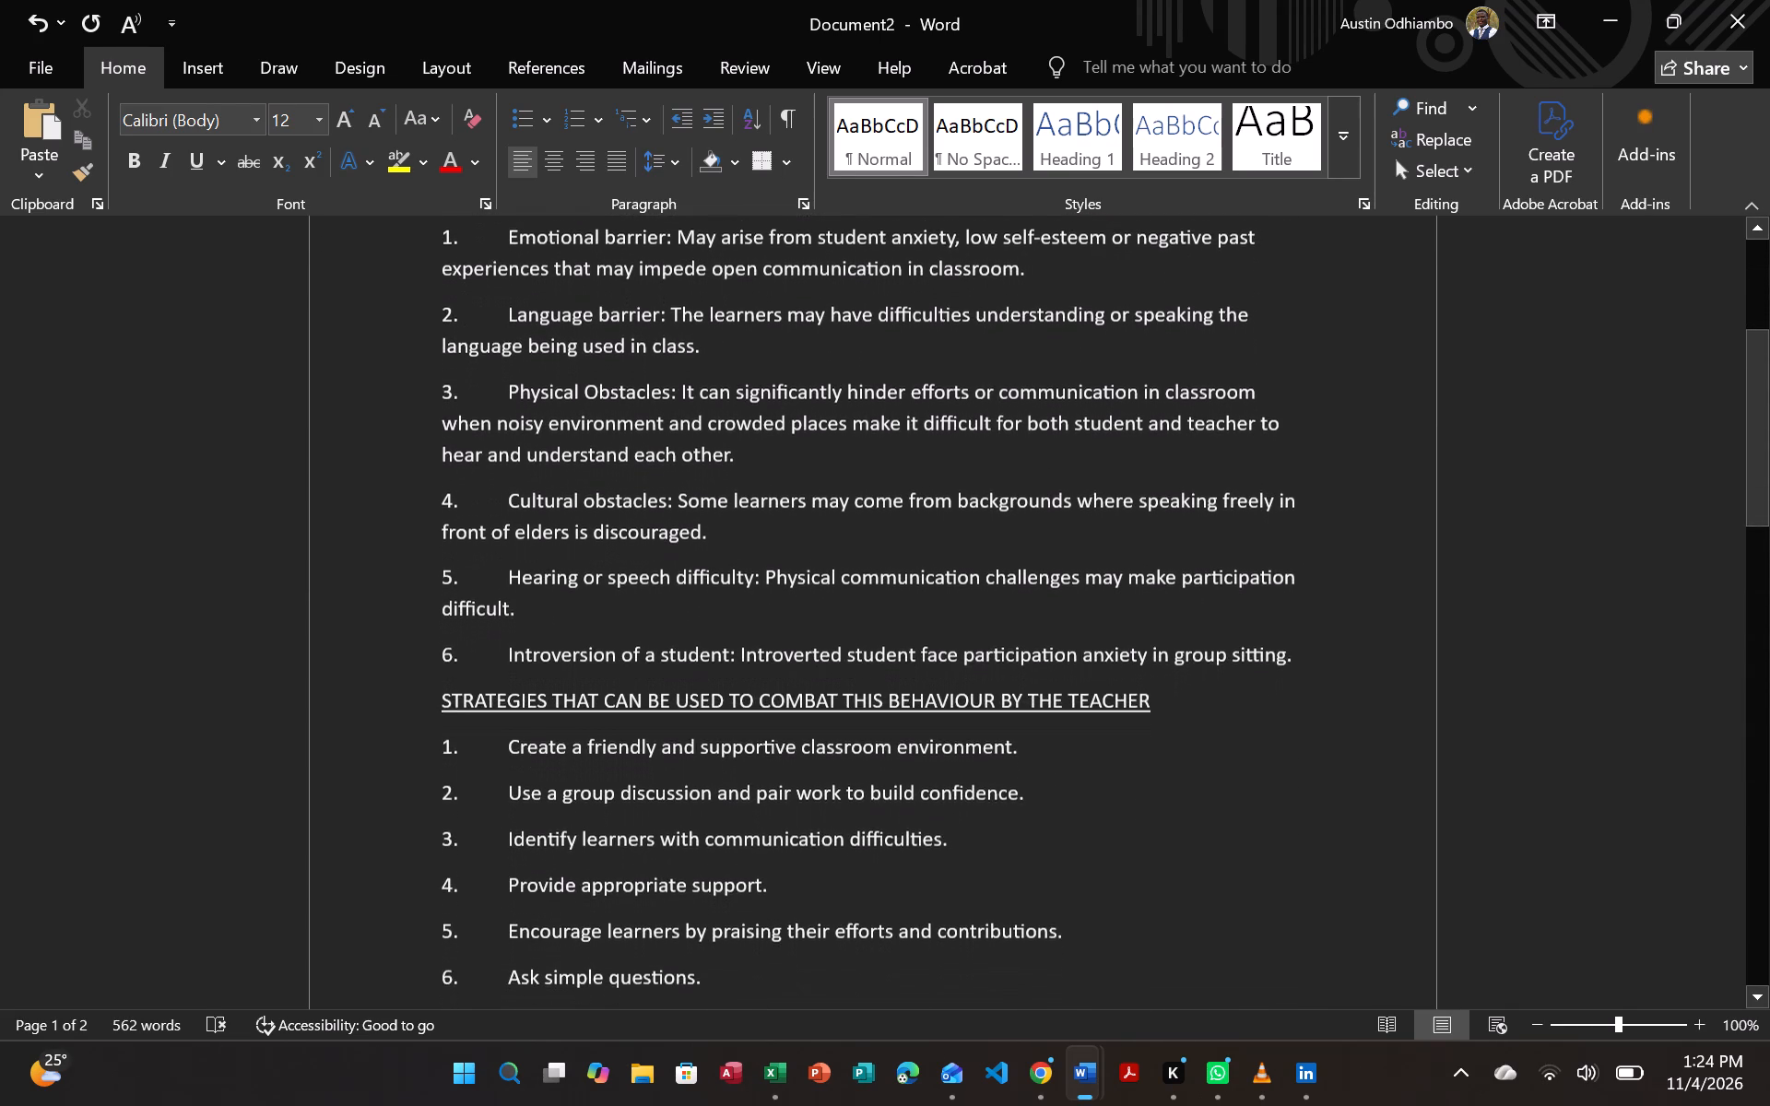
pyautogui.scroll(-2, 525, 694)
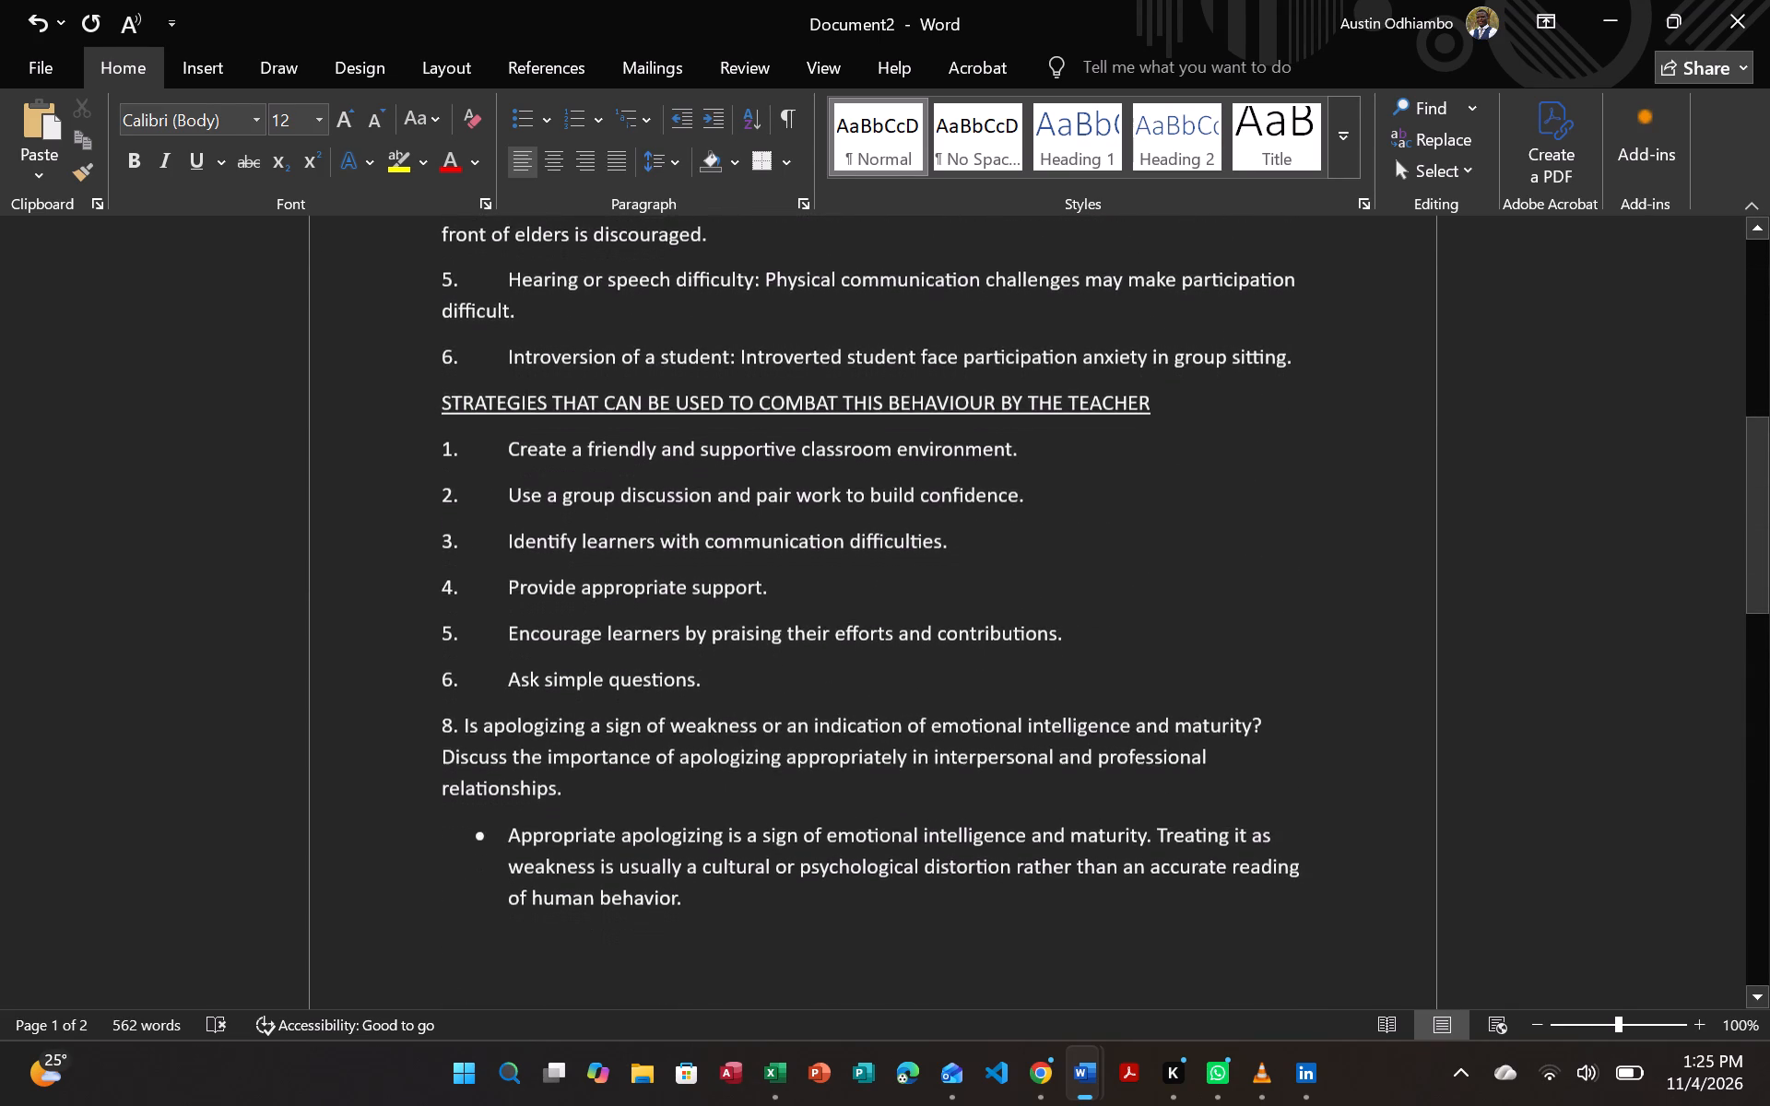
pyautogui.scroll(-1, 525, 694)
pyautogui.scroll(1, 525, 694)
pyautogui.scroll(-2, 525, 694)
pyautogui.scroll(6, 525, 694)
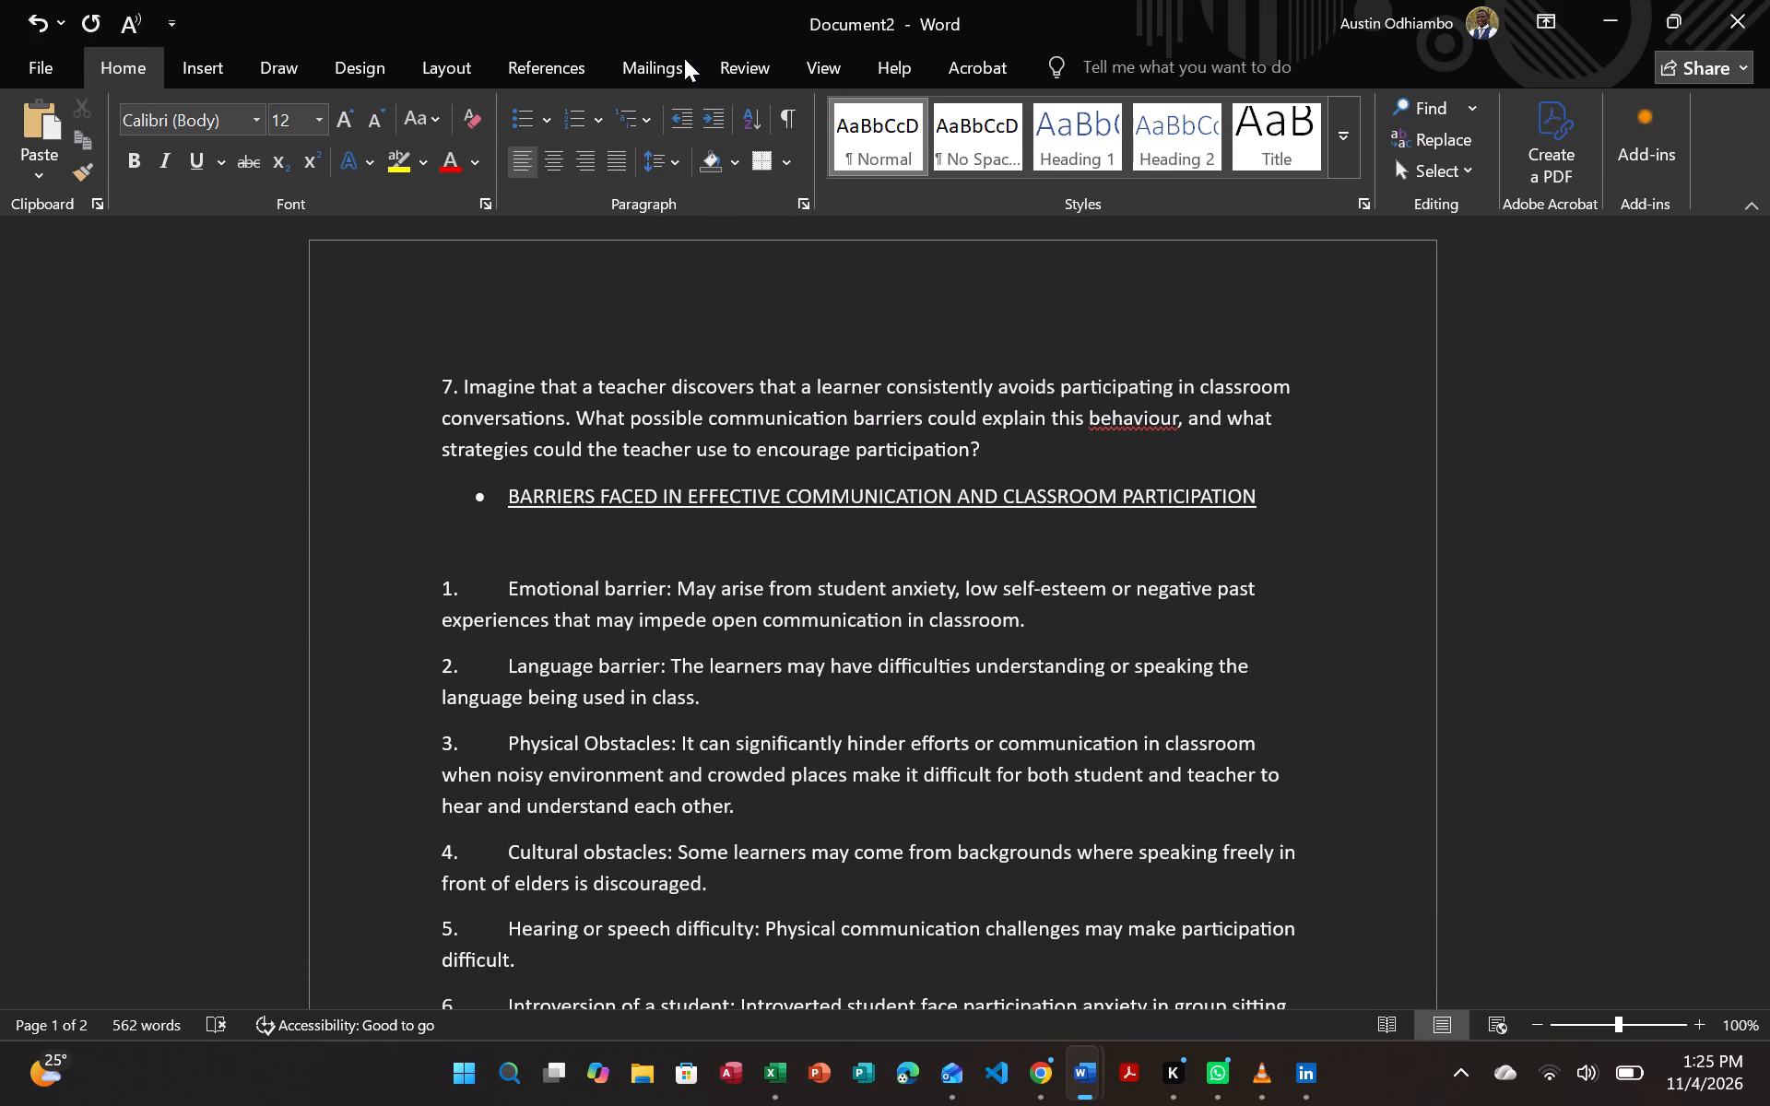
# Run the spelling and grammar check and correct "behaviour" to "behavior" in the question 7 text.
pyautogui.click(760, 65)
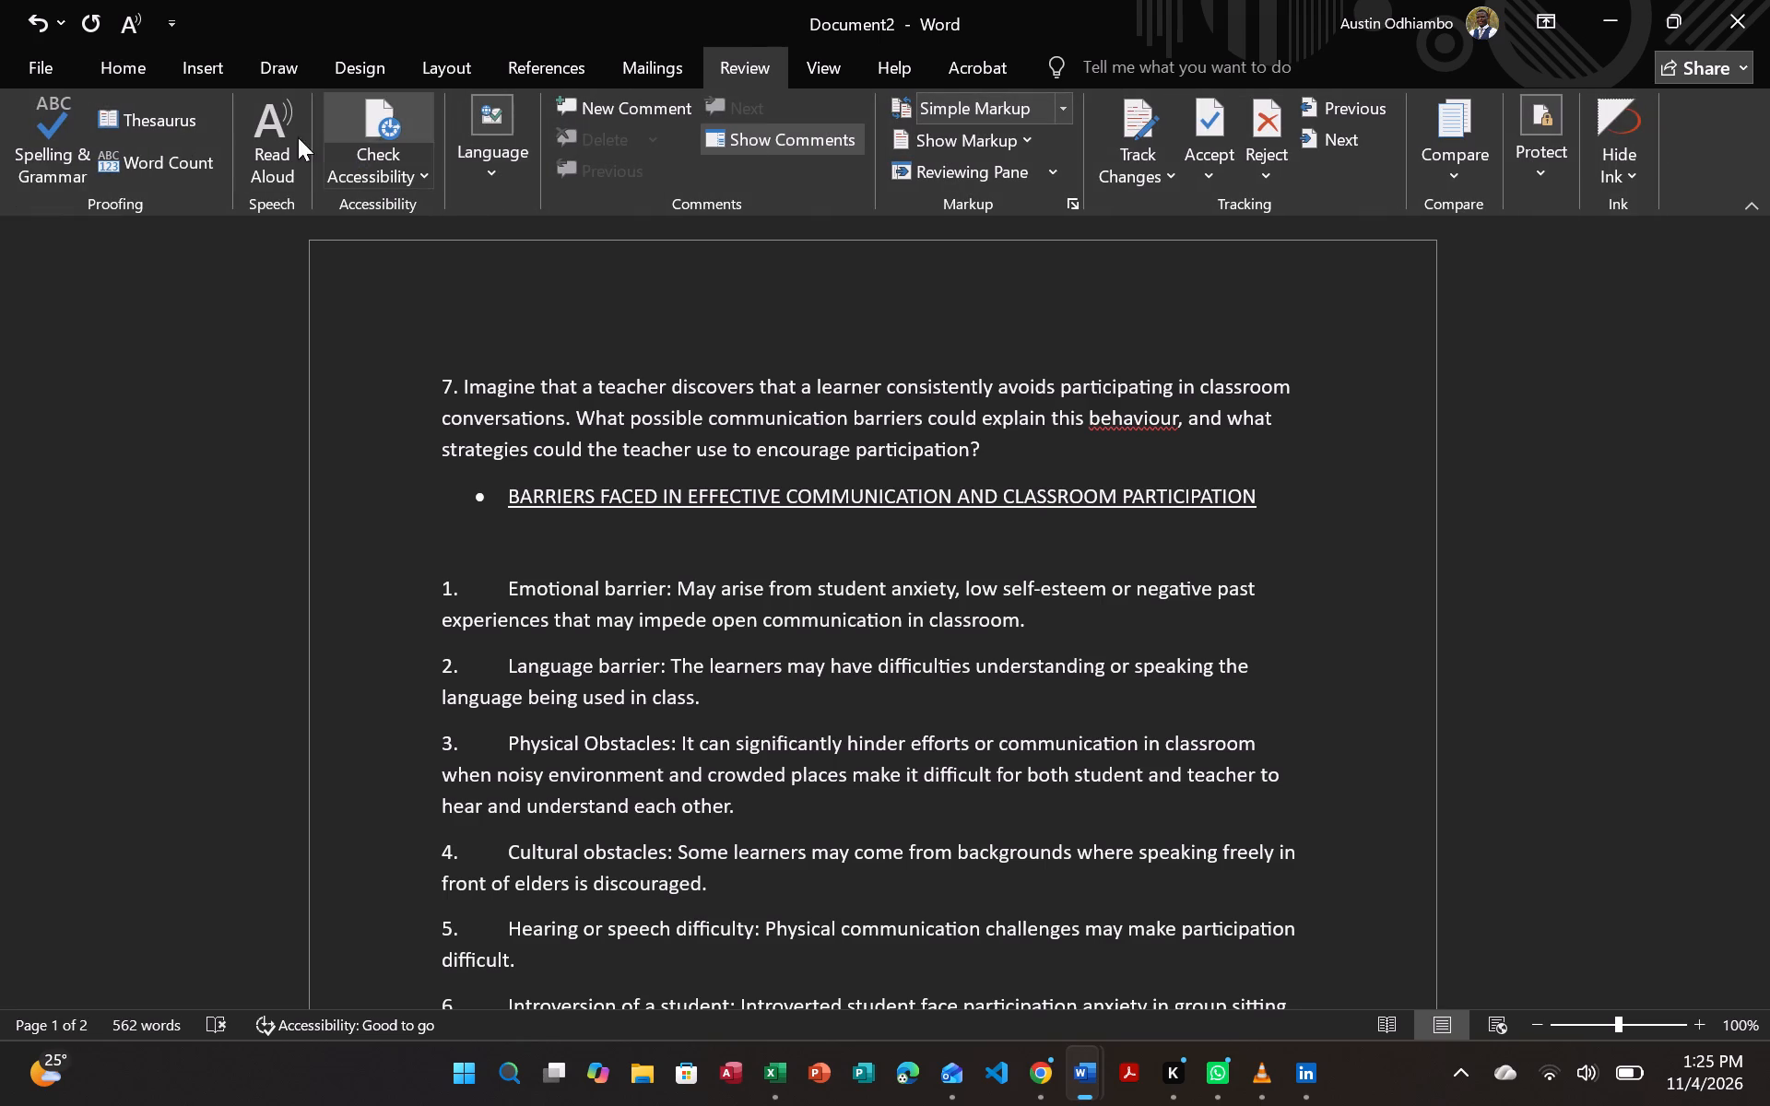
pyautogui.click(40, 139)
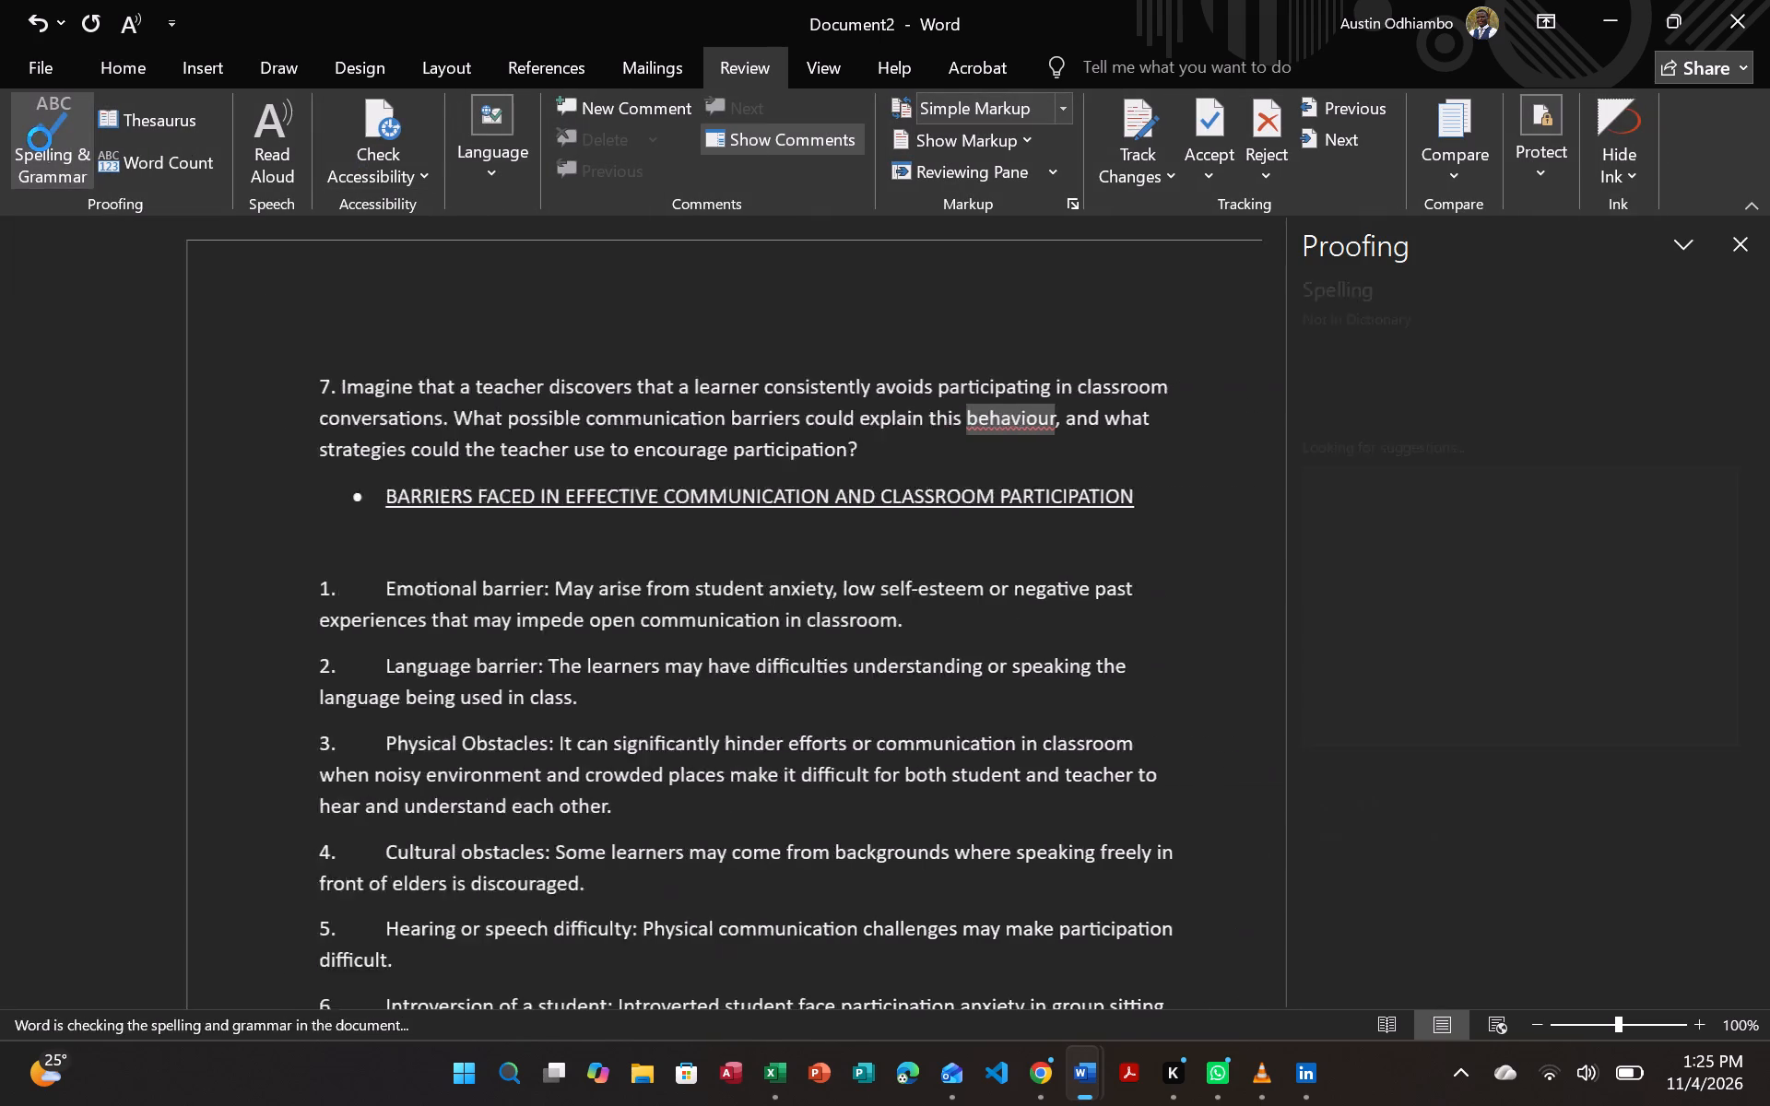
pyautogui.click(1441, 512)
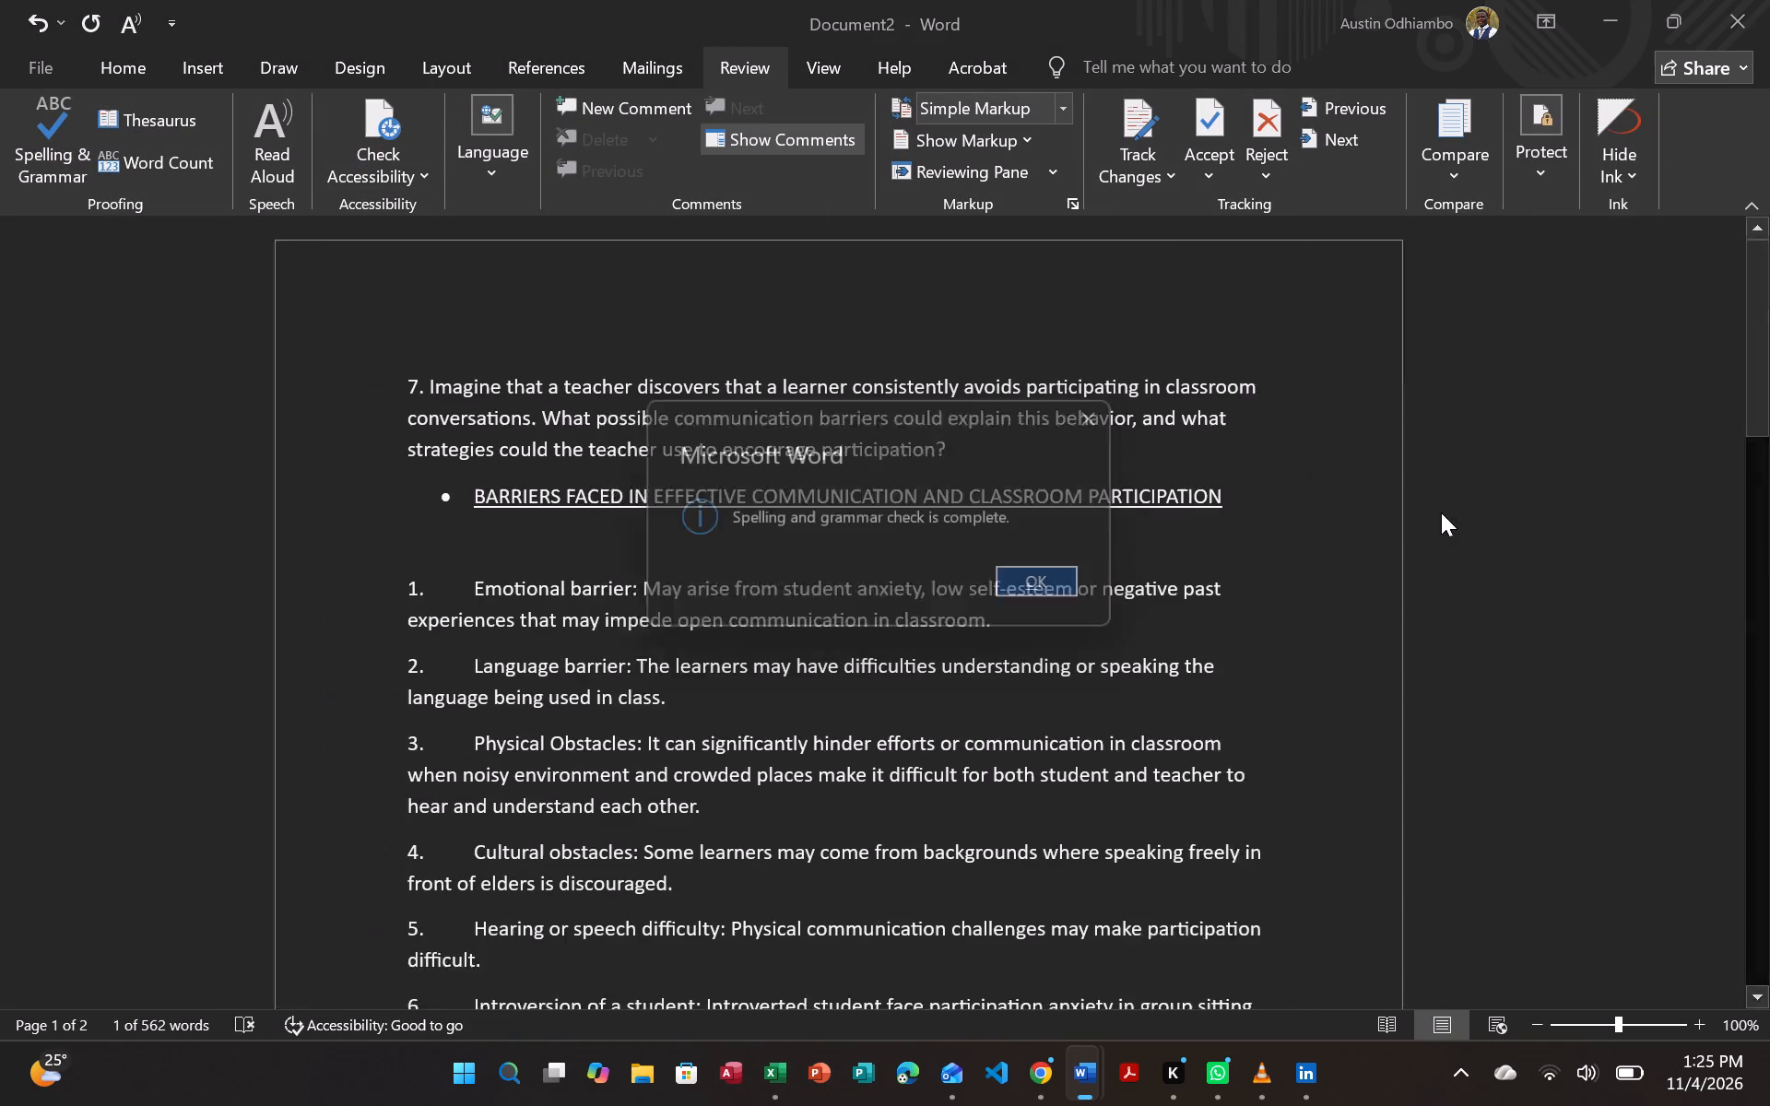
pyautogui.click(1073, 583)
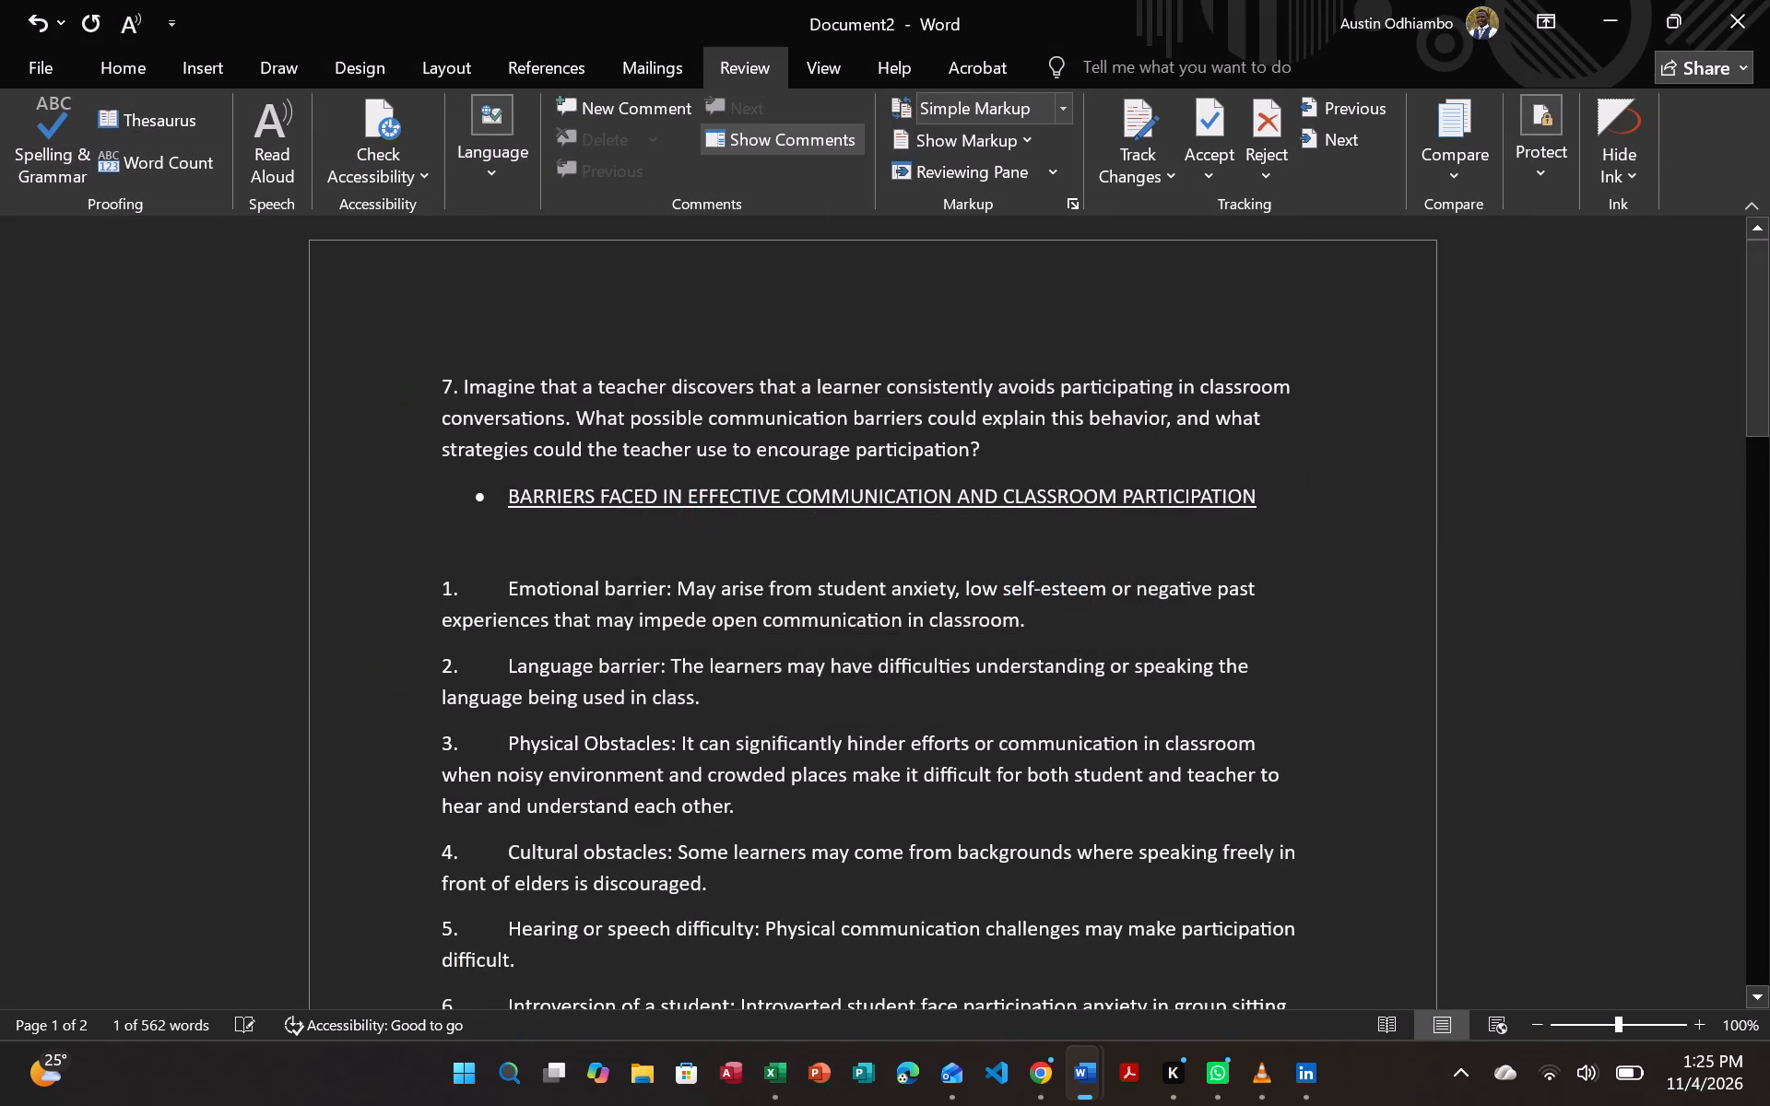
# Remove the wide gap after the number in all six barrier items so each text directly follows its number and period.
pyautogui.scroll(-1, 1096, 641)
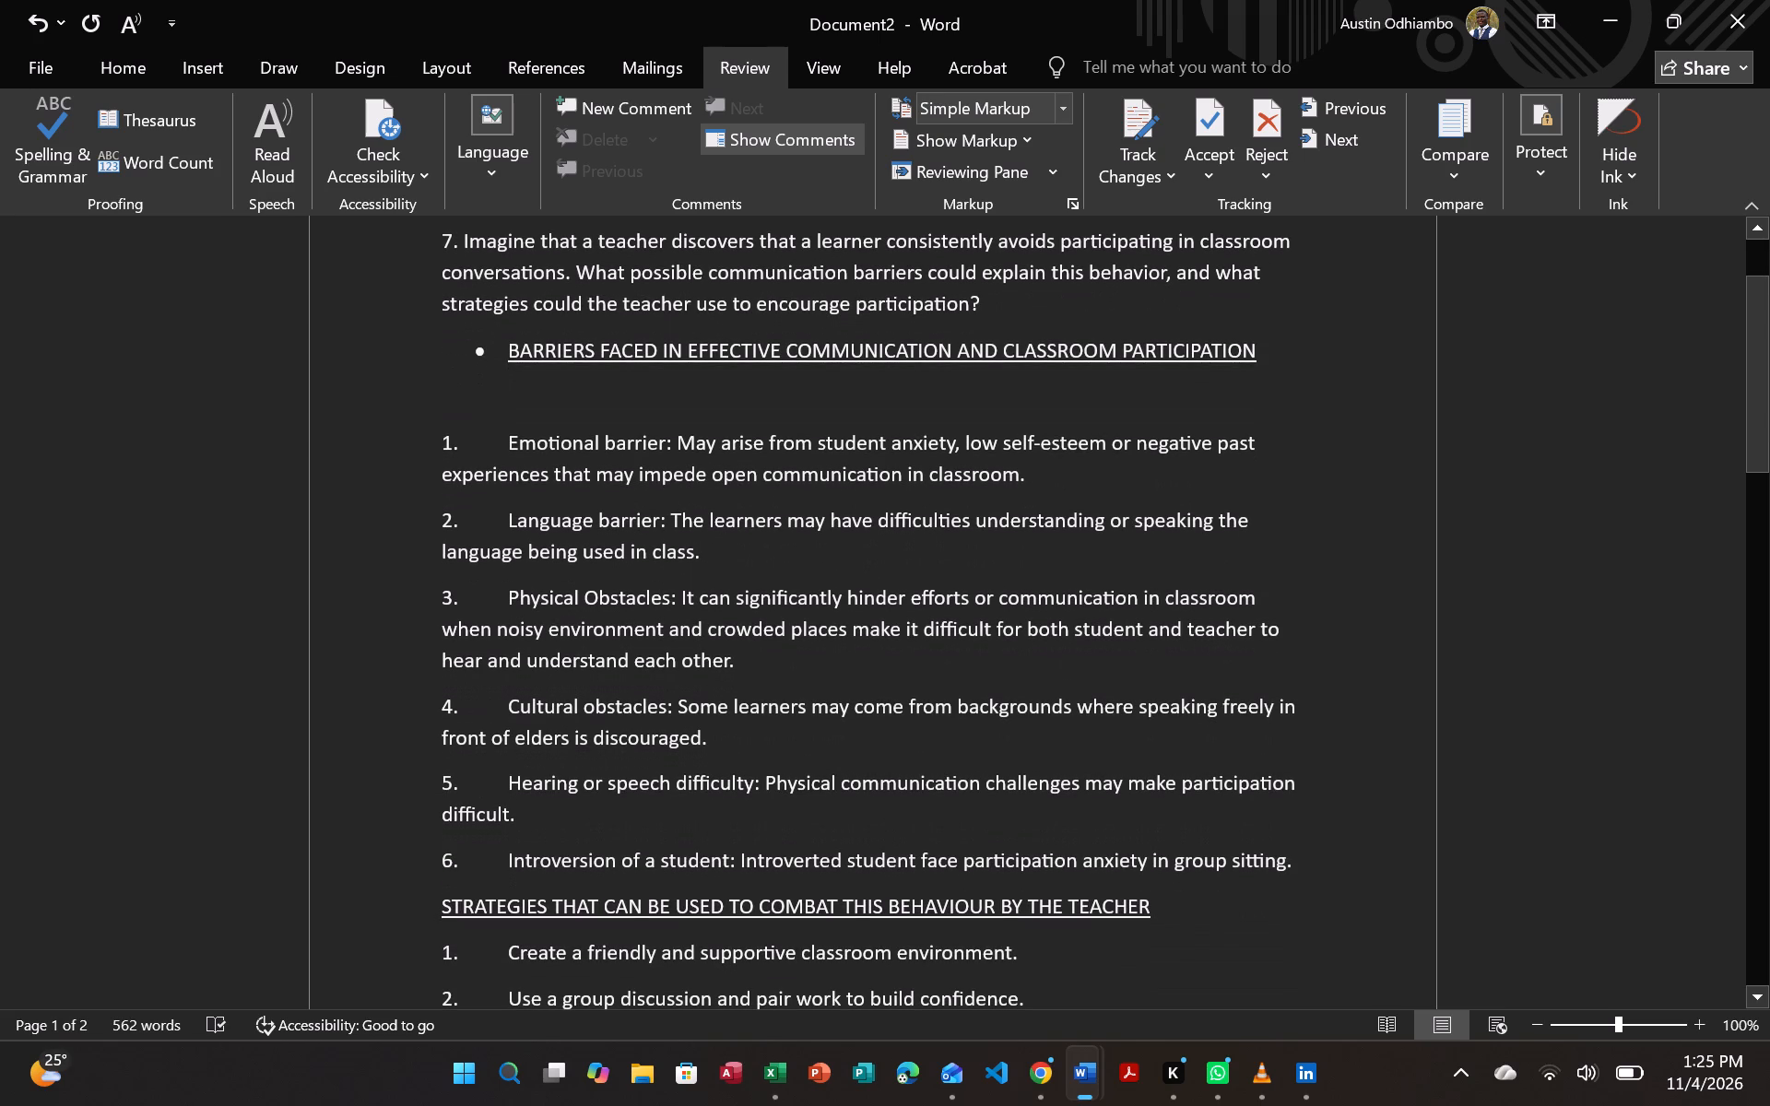
pyautogui.click(505, 441)
pyautogui.press('BackSpace')
pyautogui.press('BackSpace')
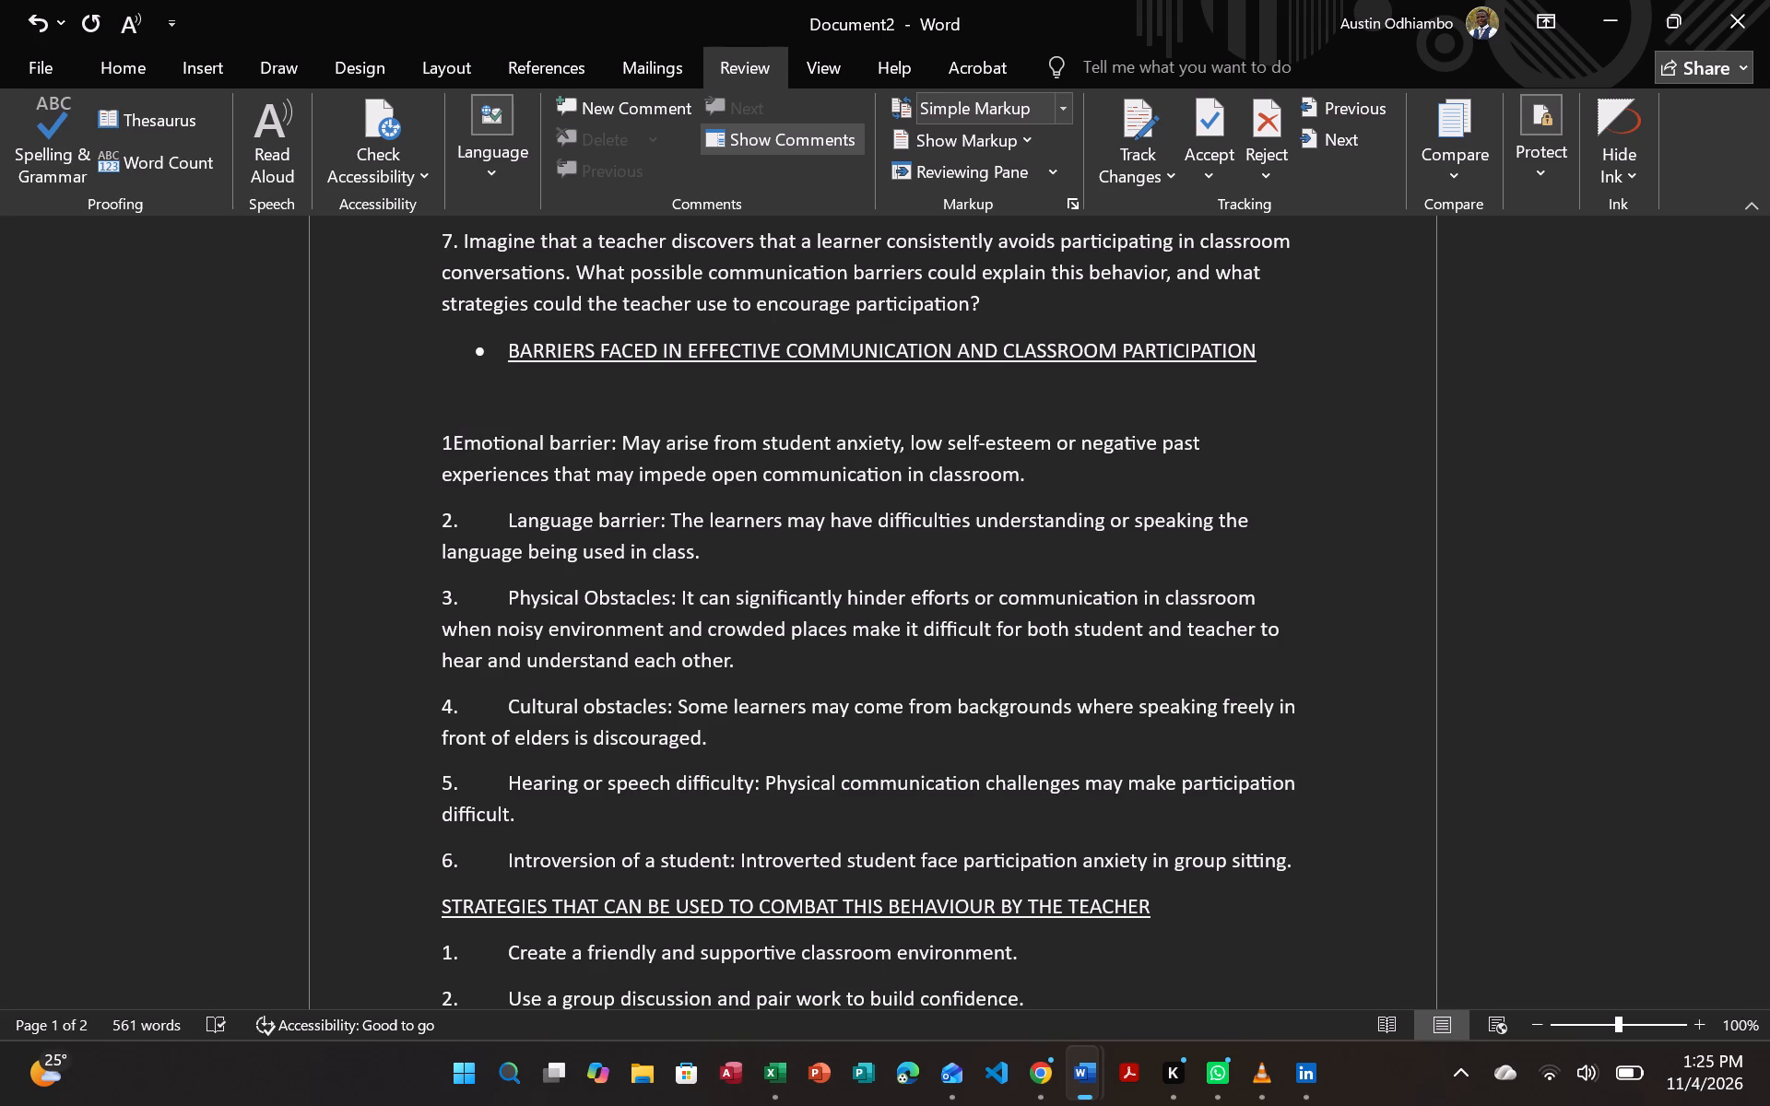
pyautogui.press('.')
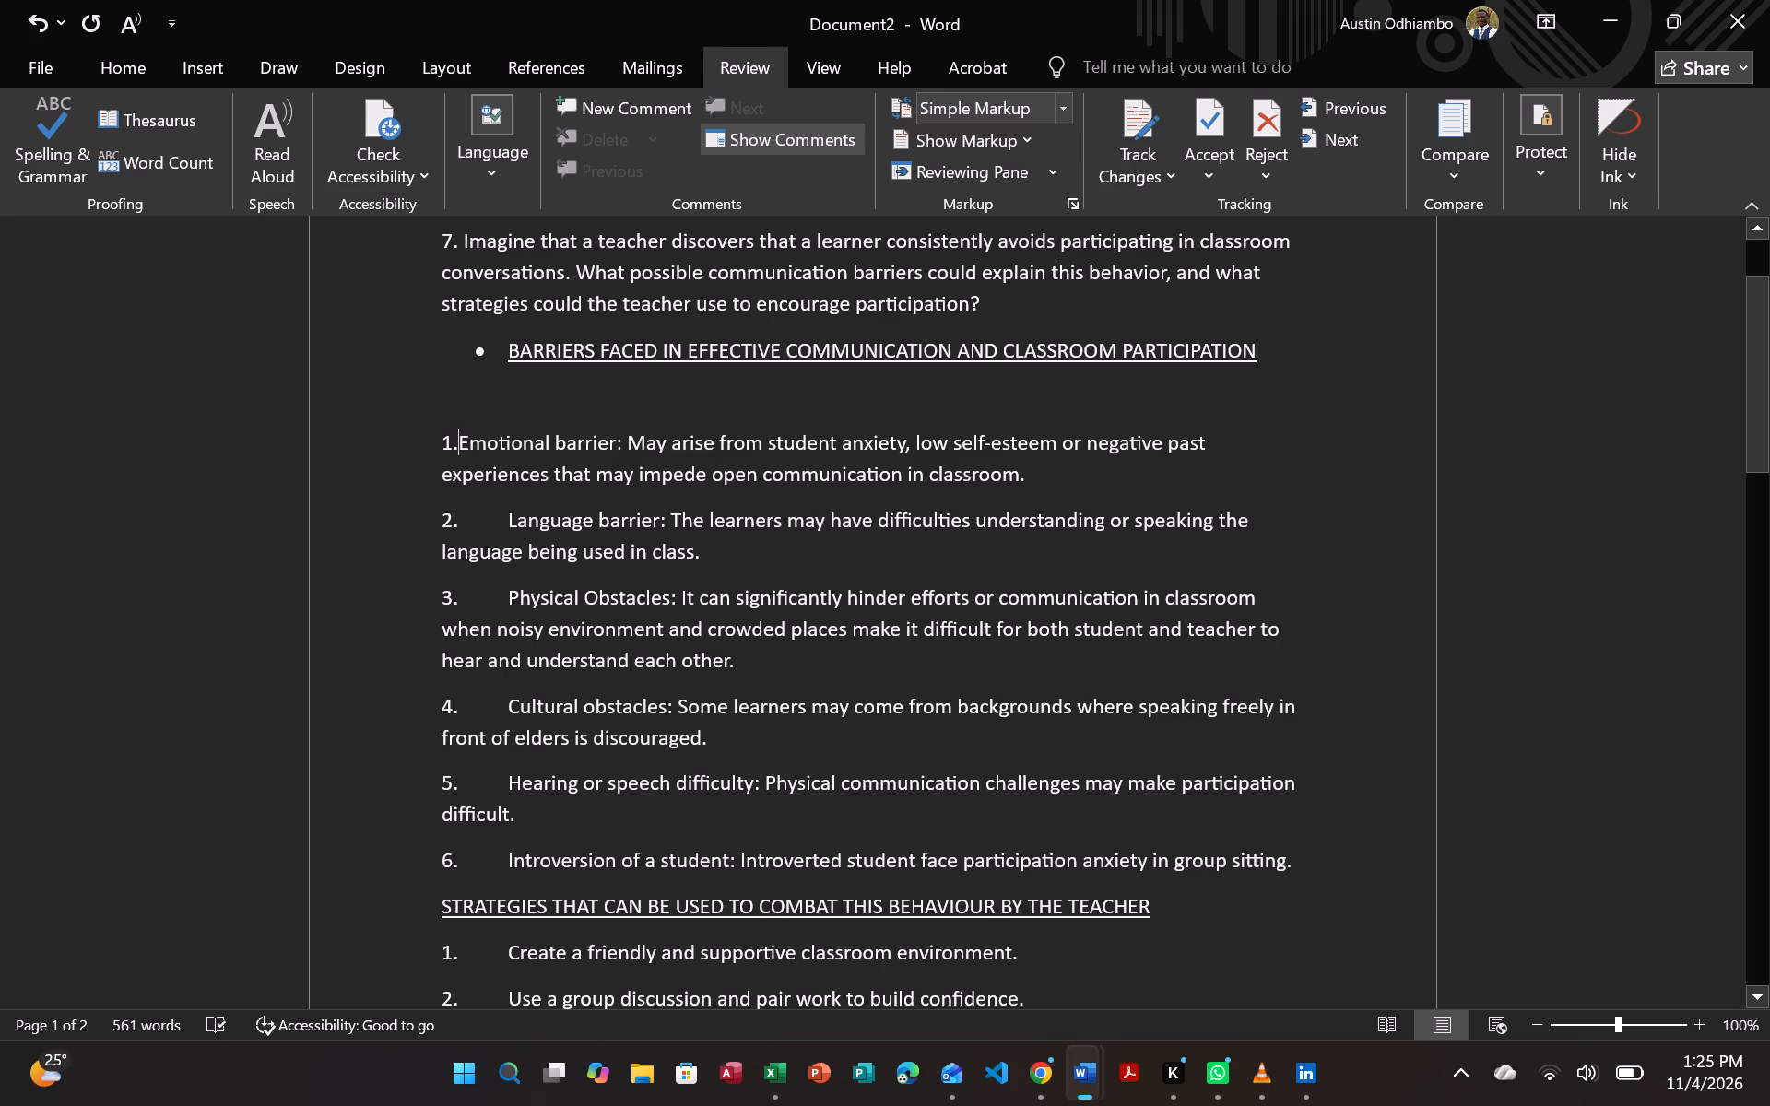
pyautogui.click(510, 530)
pyautogui.press('BackSpace')
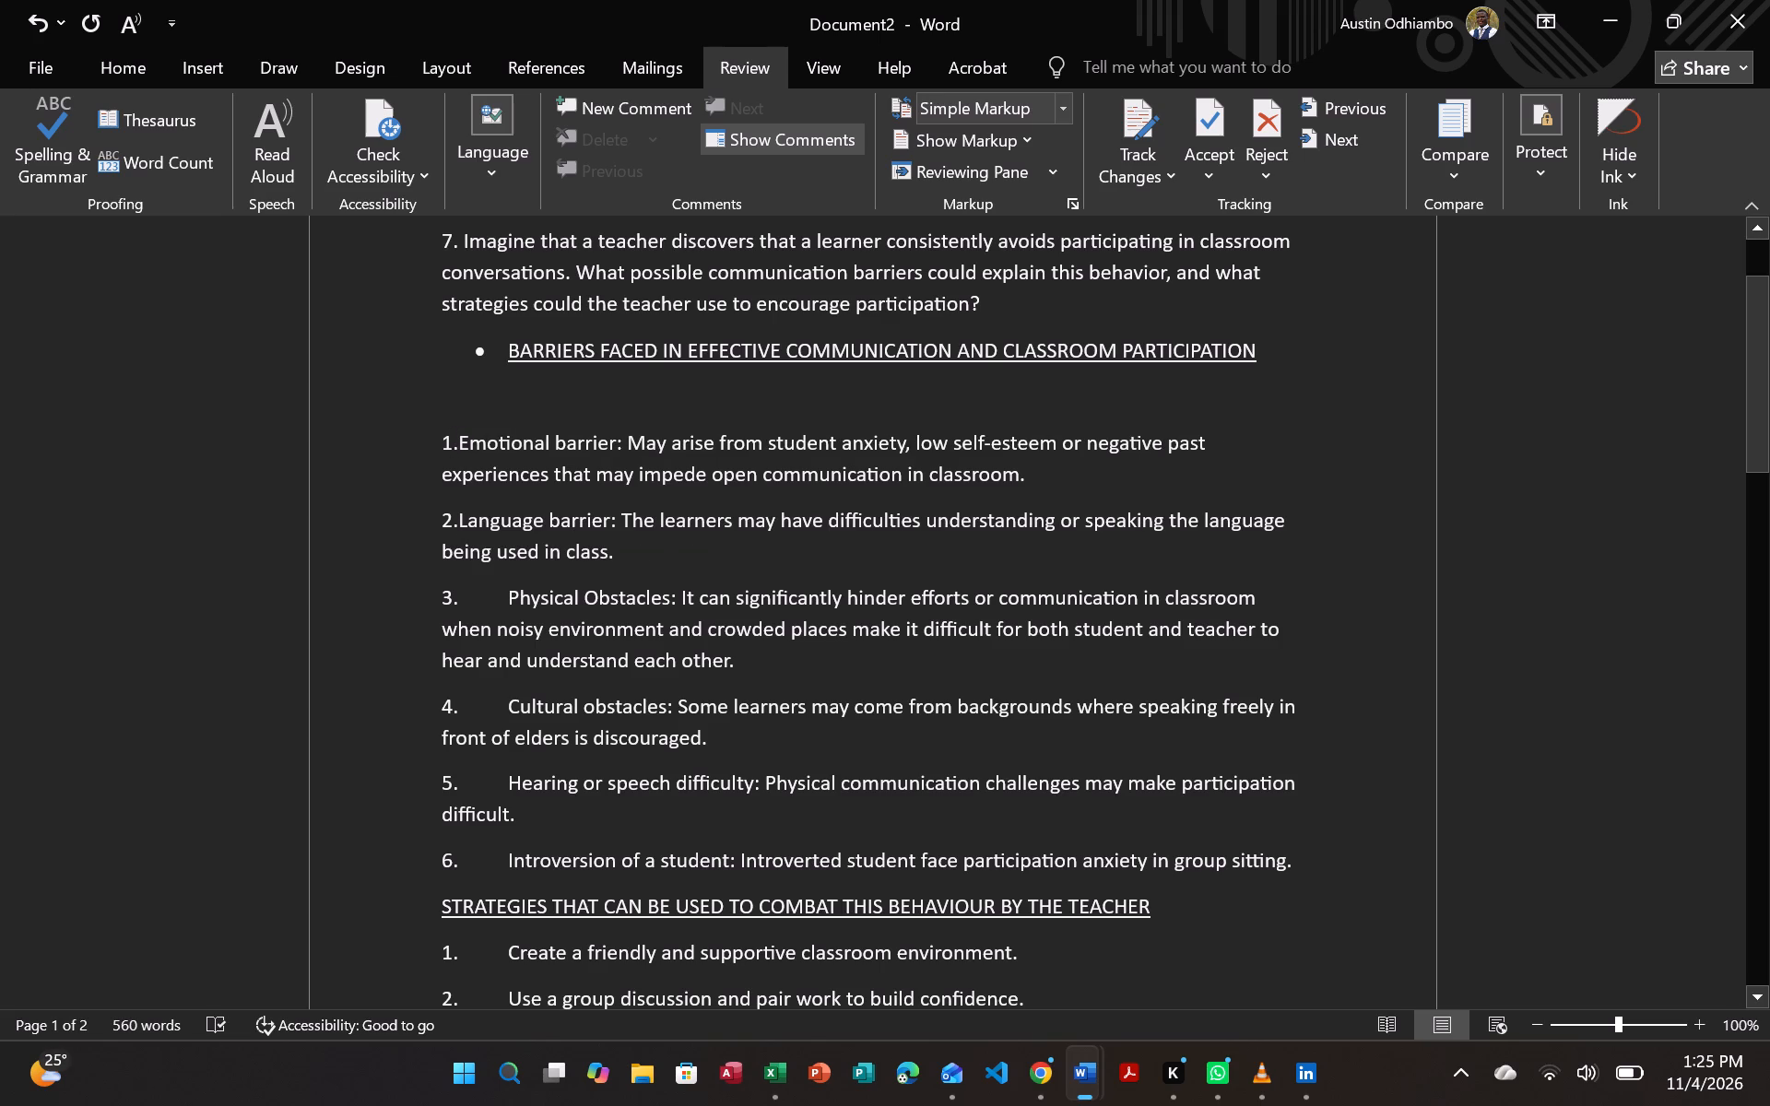
pyautogui.click(508, 600)
pyautogui.press('BackSpace')
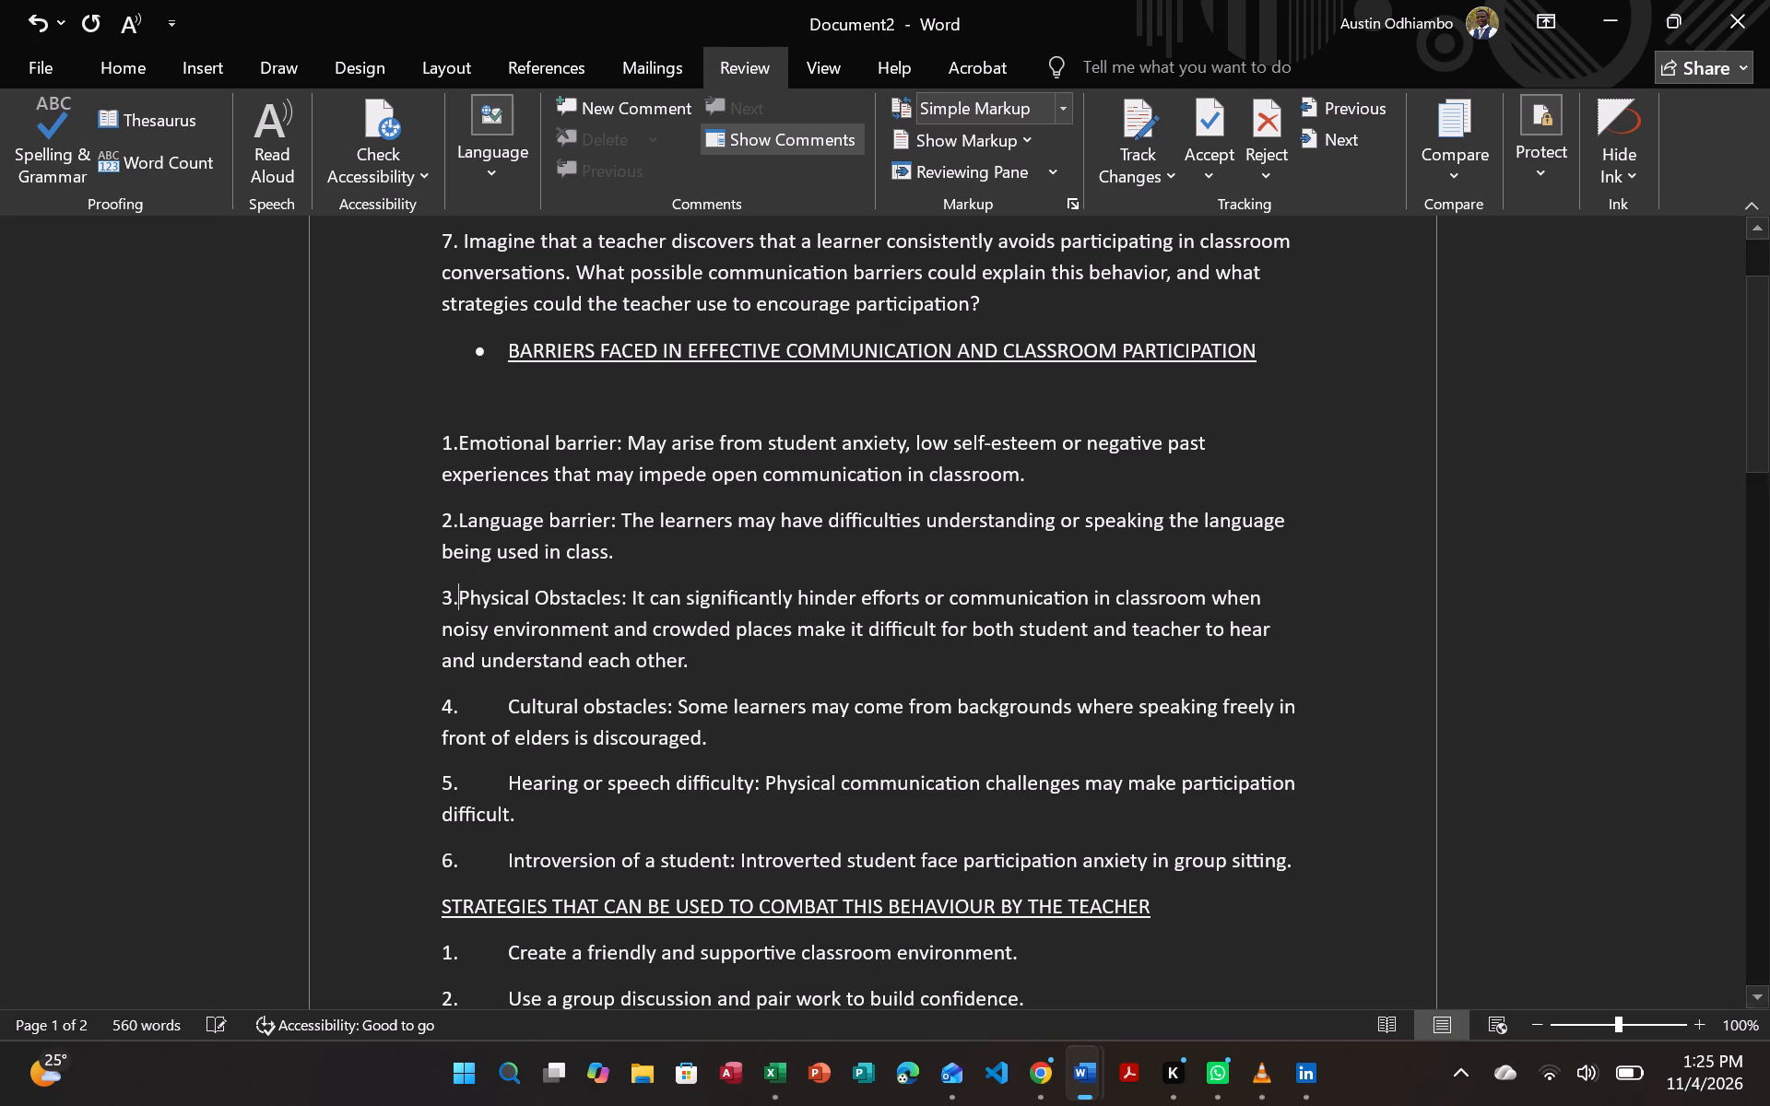
pyautogui.click(508, 712)
pyautogui.press('BackSpace')
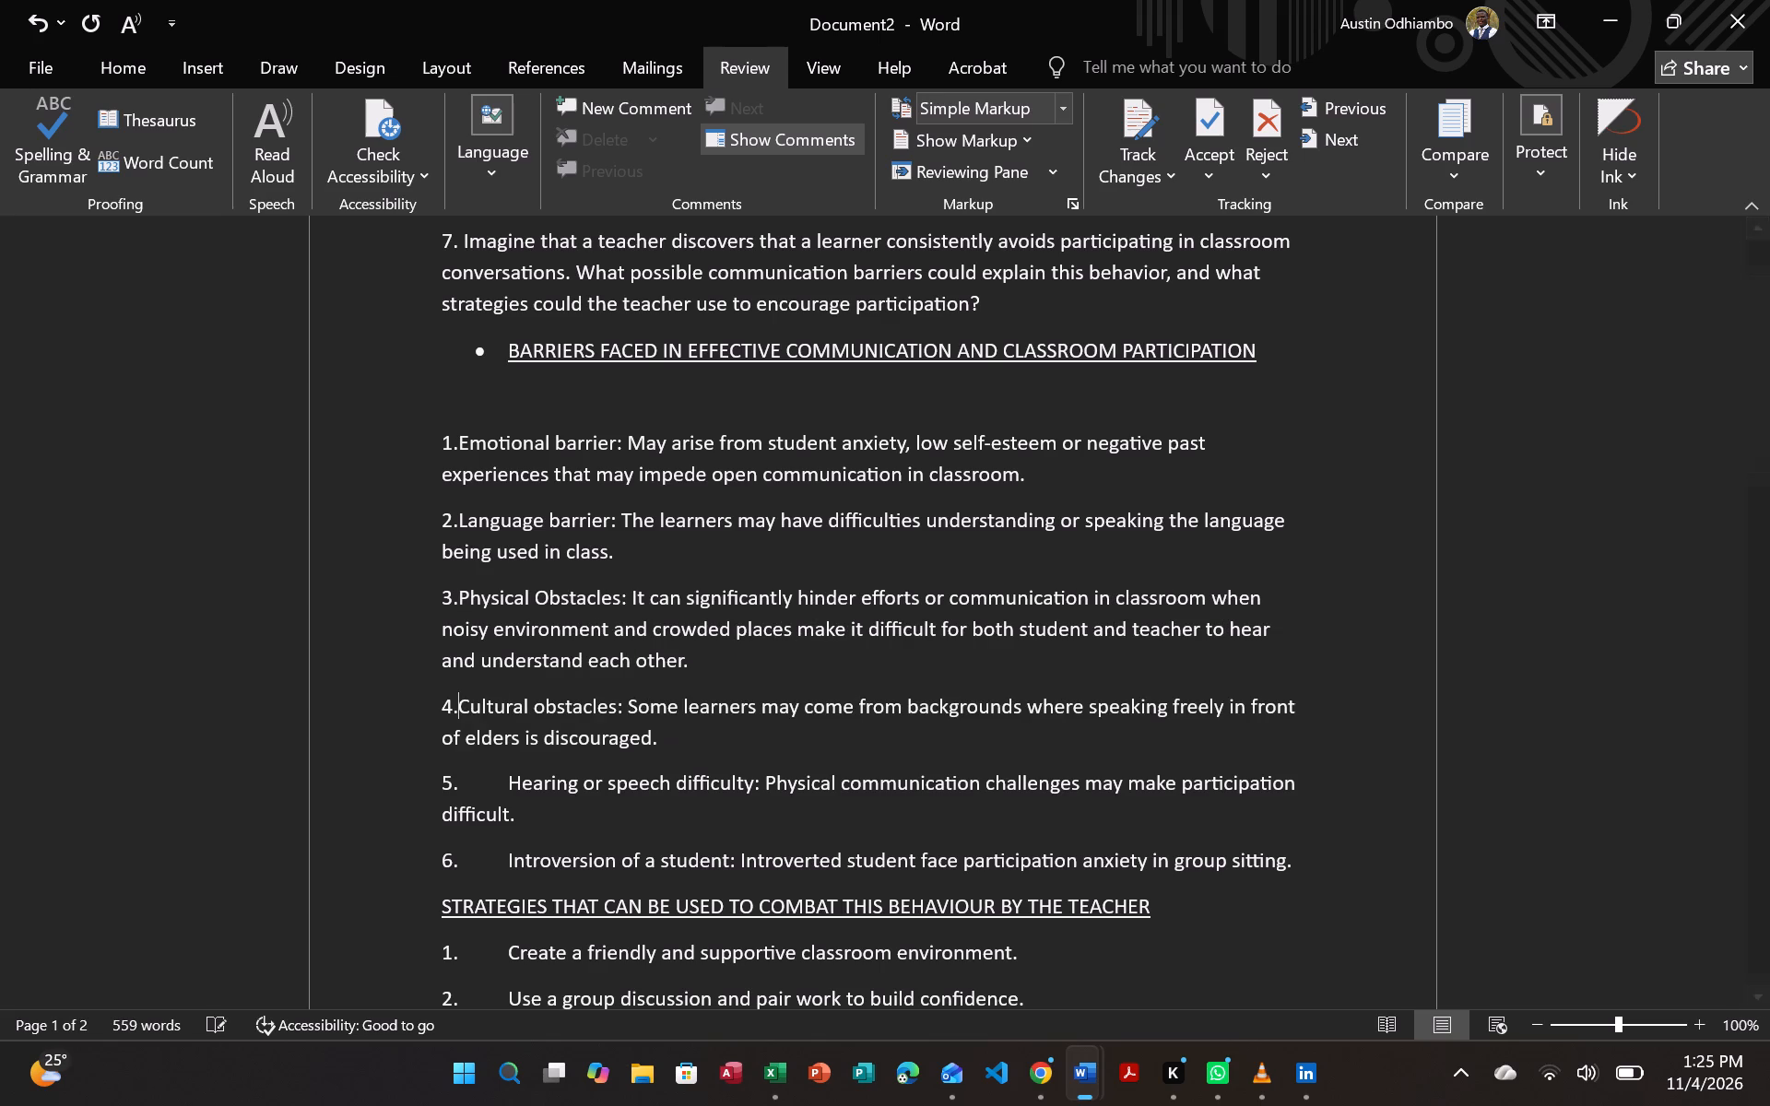
pyautogui.click(511, 791)
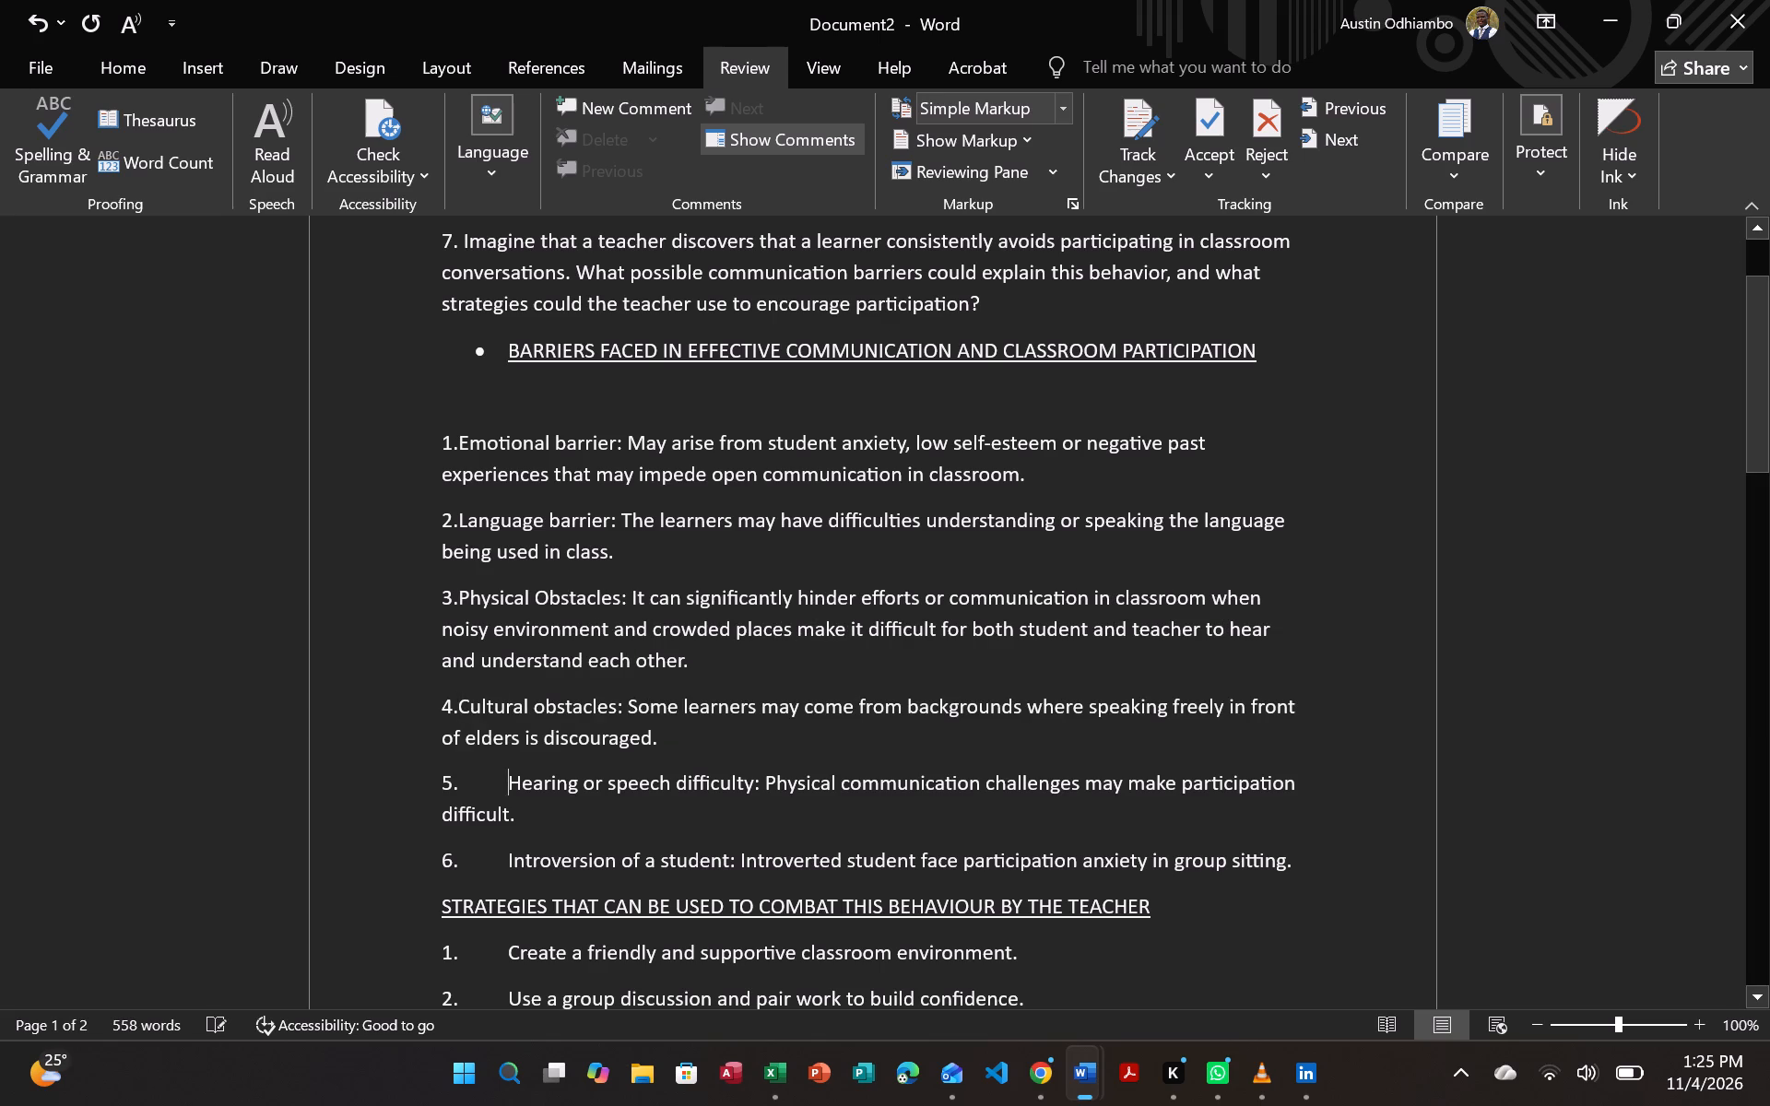
pyautogui.press('BackSpace')
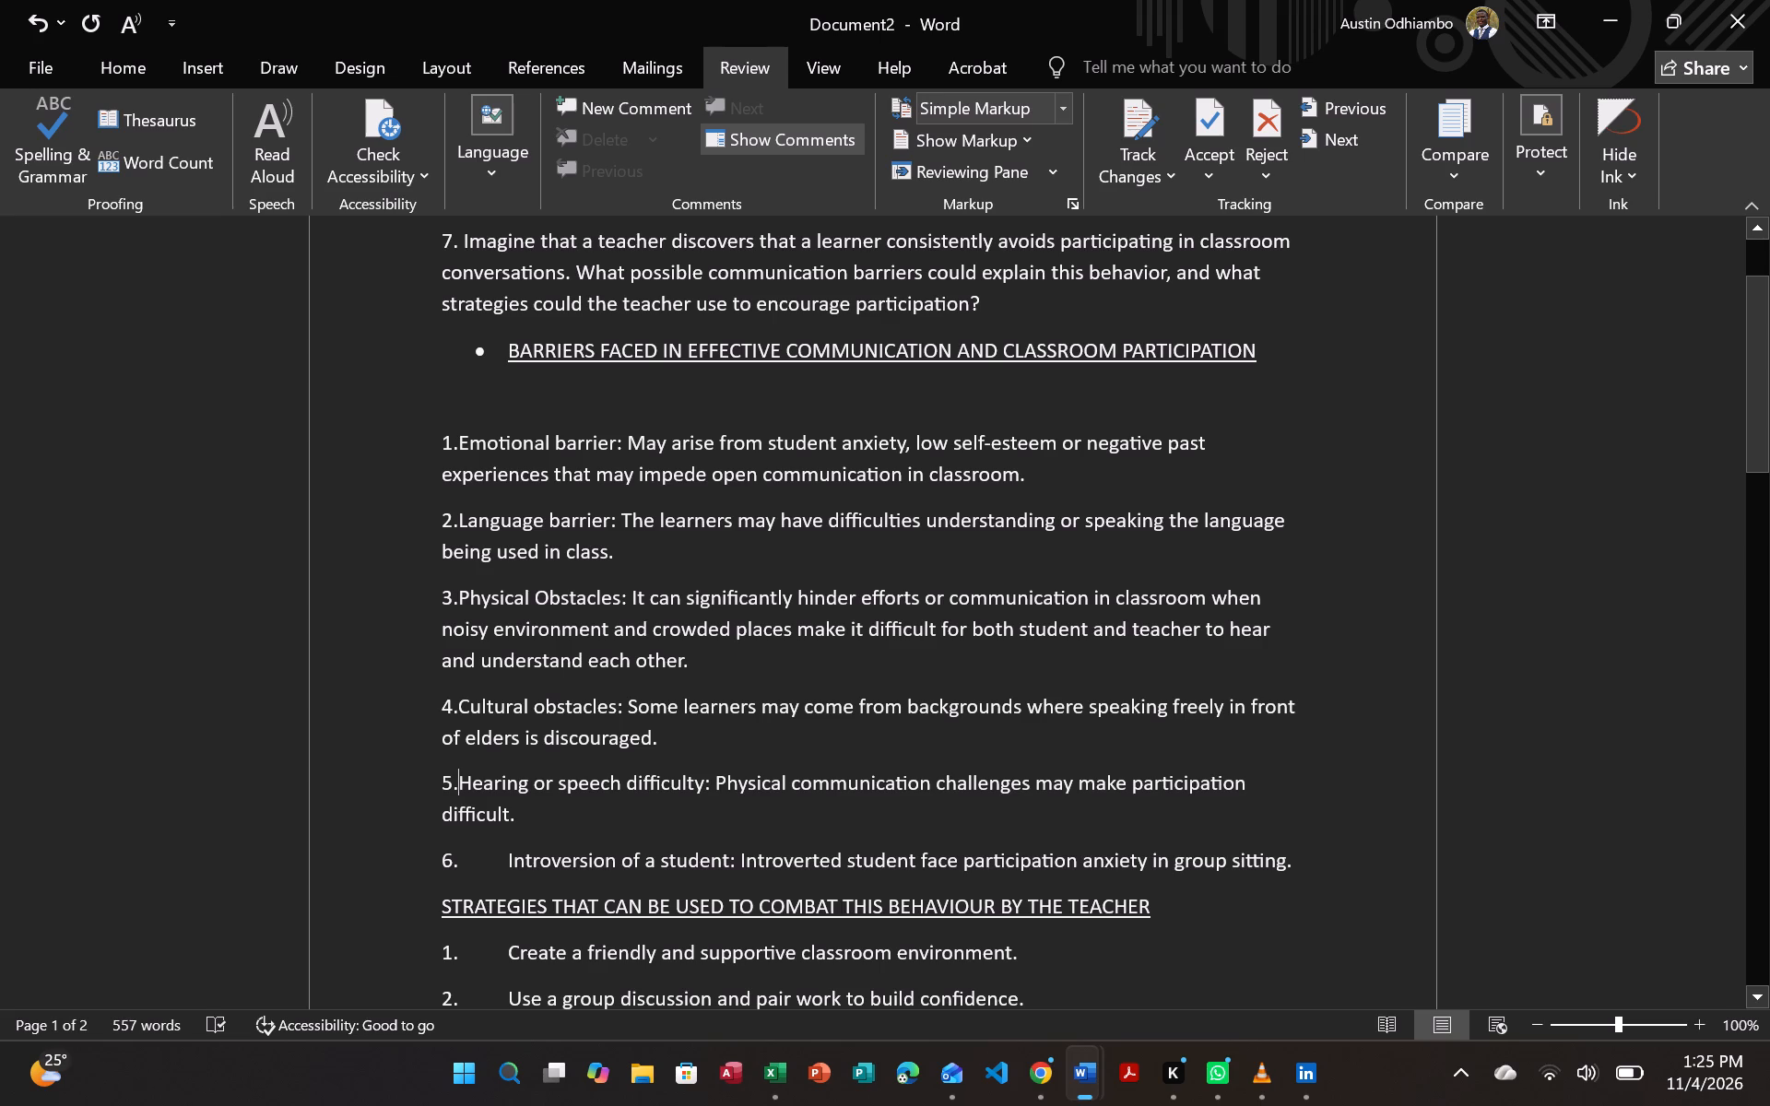
pyautogui.click(508, 870)
pyautogui.press('BackSpace')
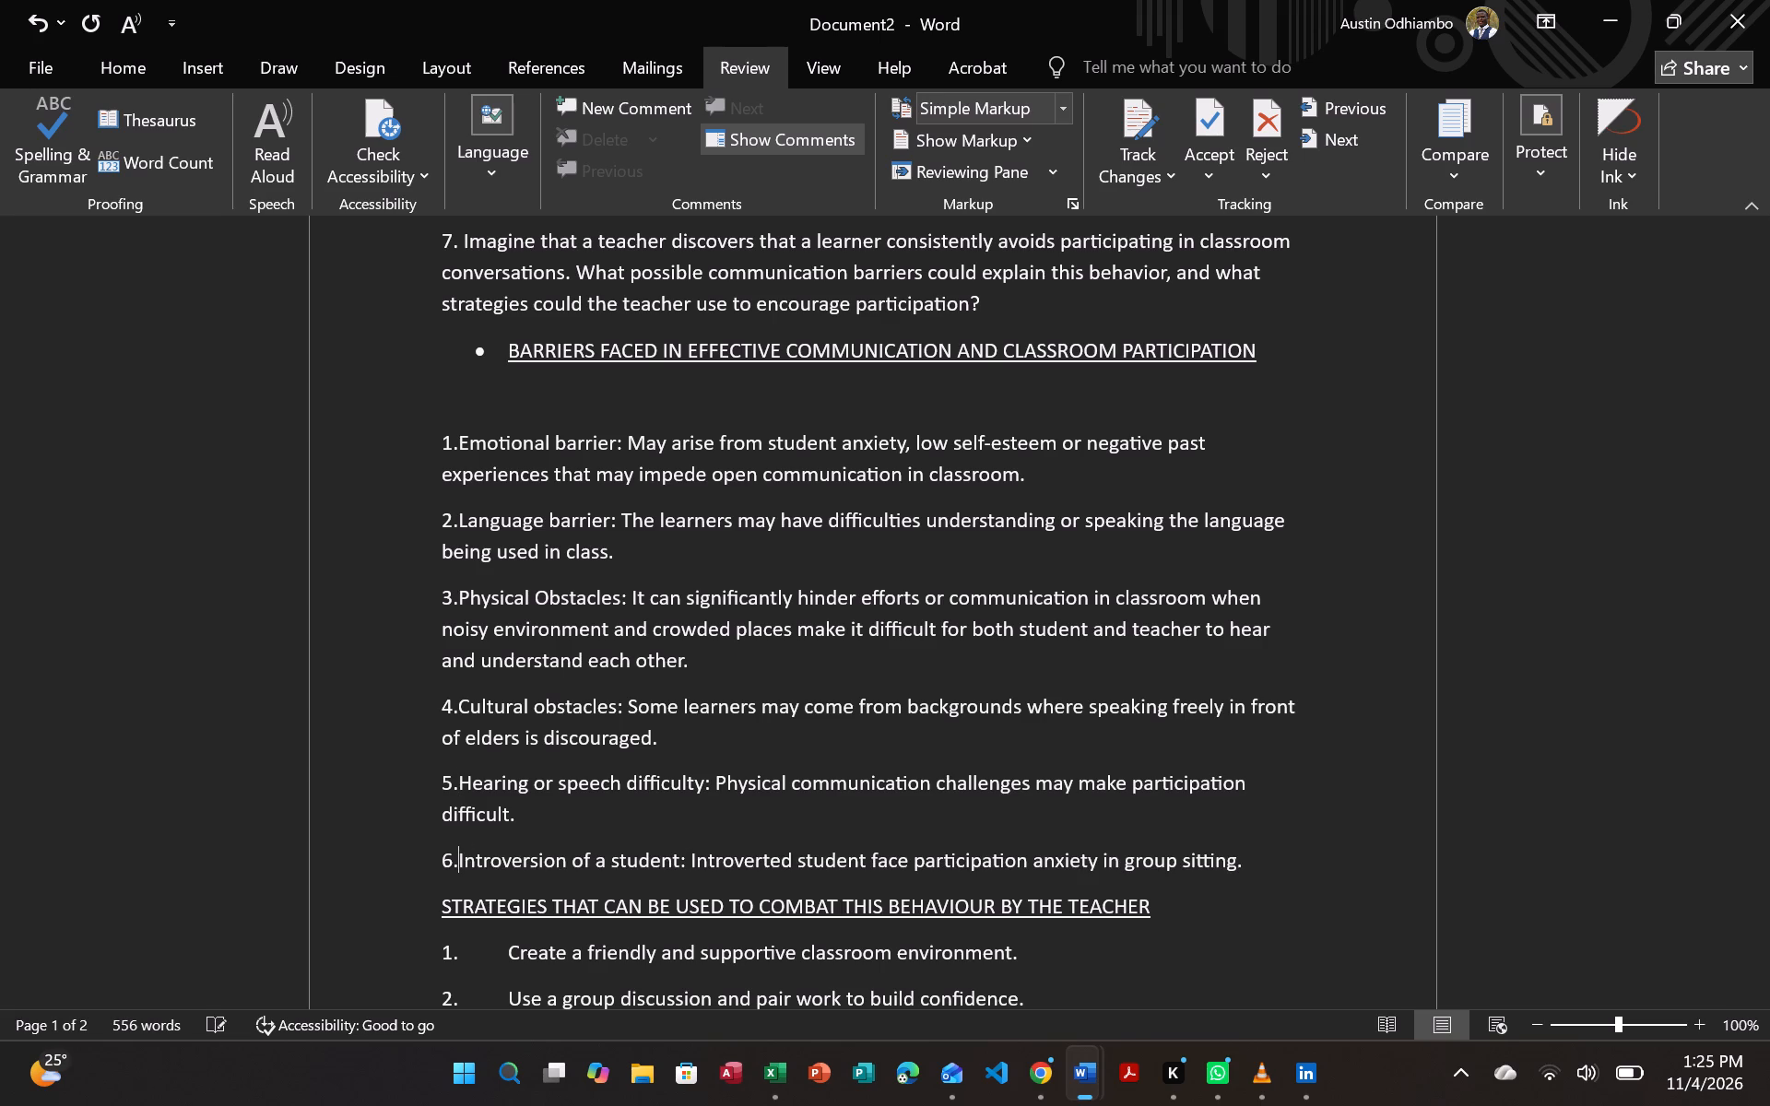
# Remove the wide gap after the number in all six teacher strategy items, from "Create a friendly" to "Ask simple questions.".
pyautogui.scroll(-3, 508, 870)
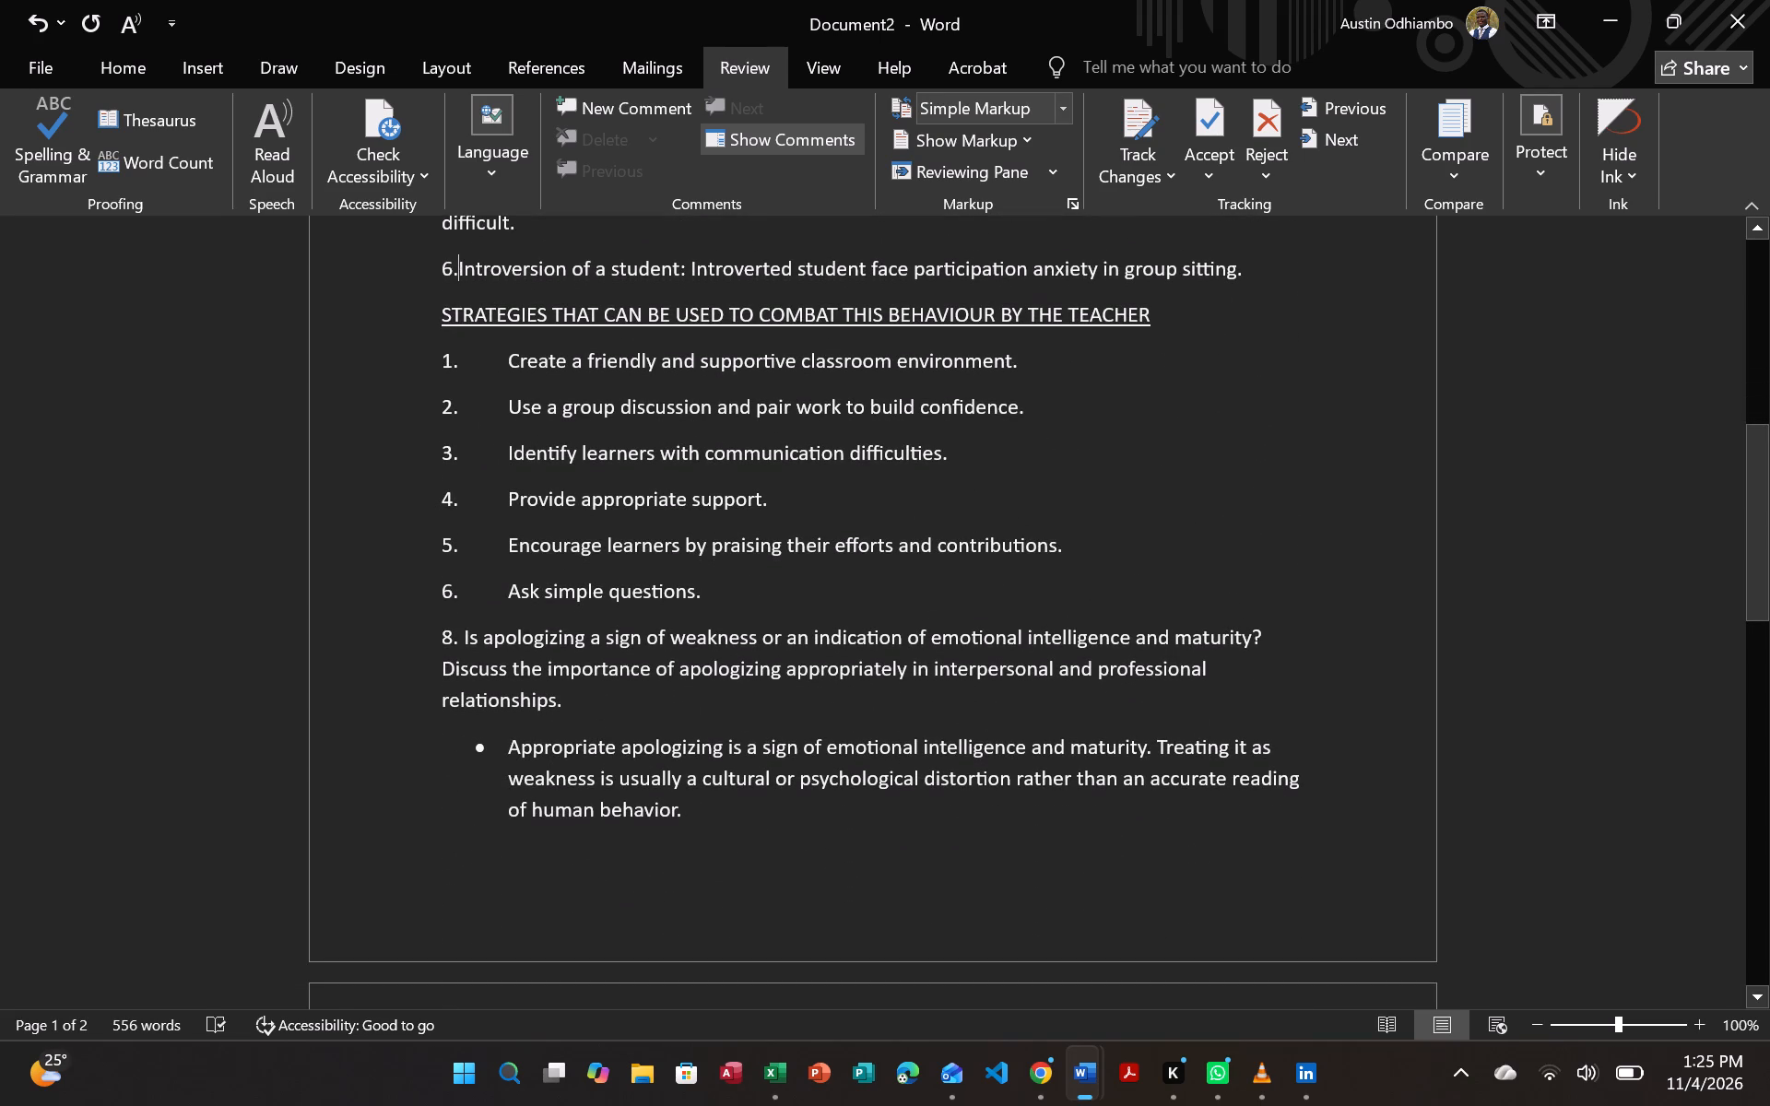
pyautogui.click(505, 361)
pyautogui.press('BackSpace')
pyautogui.click(506, 413)
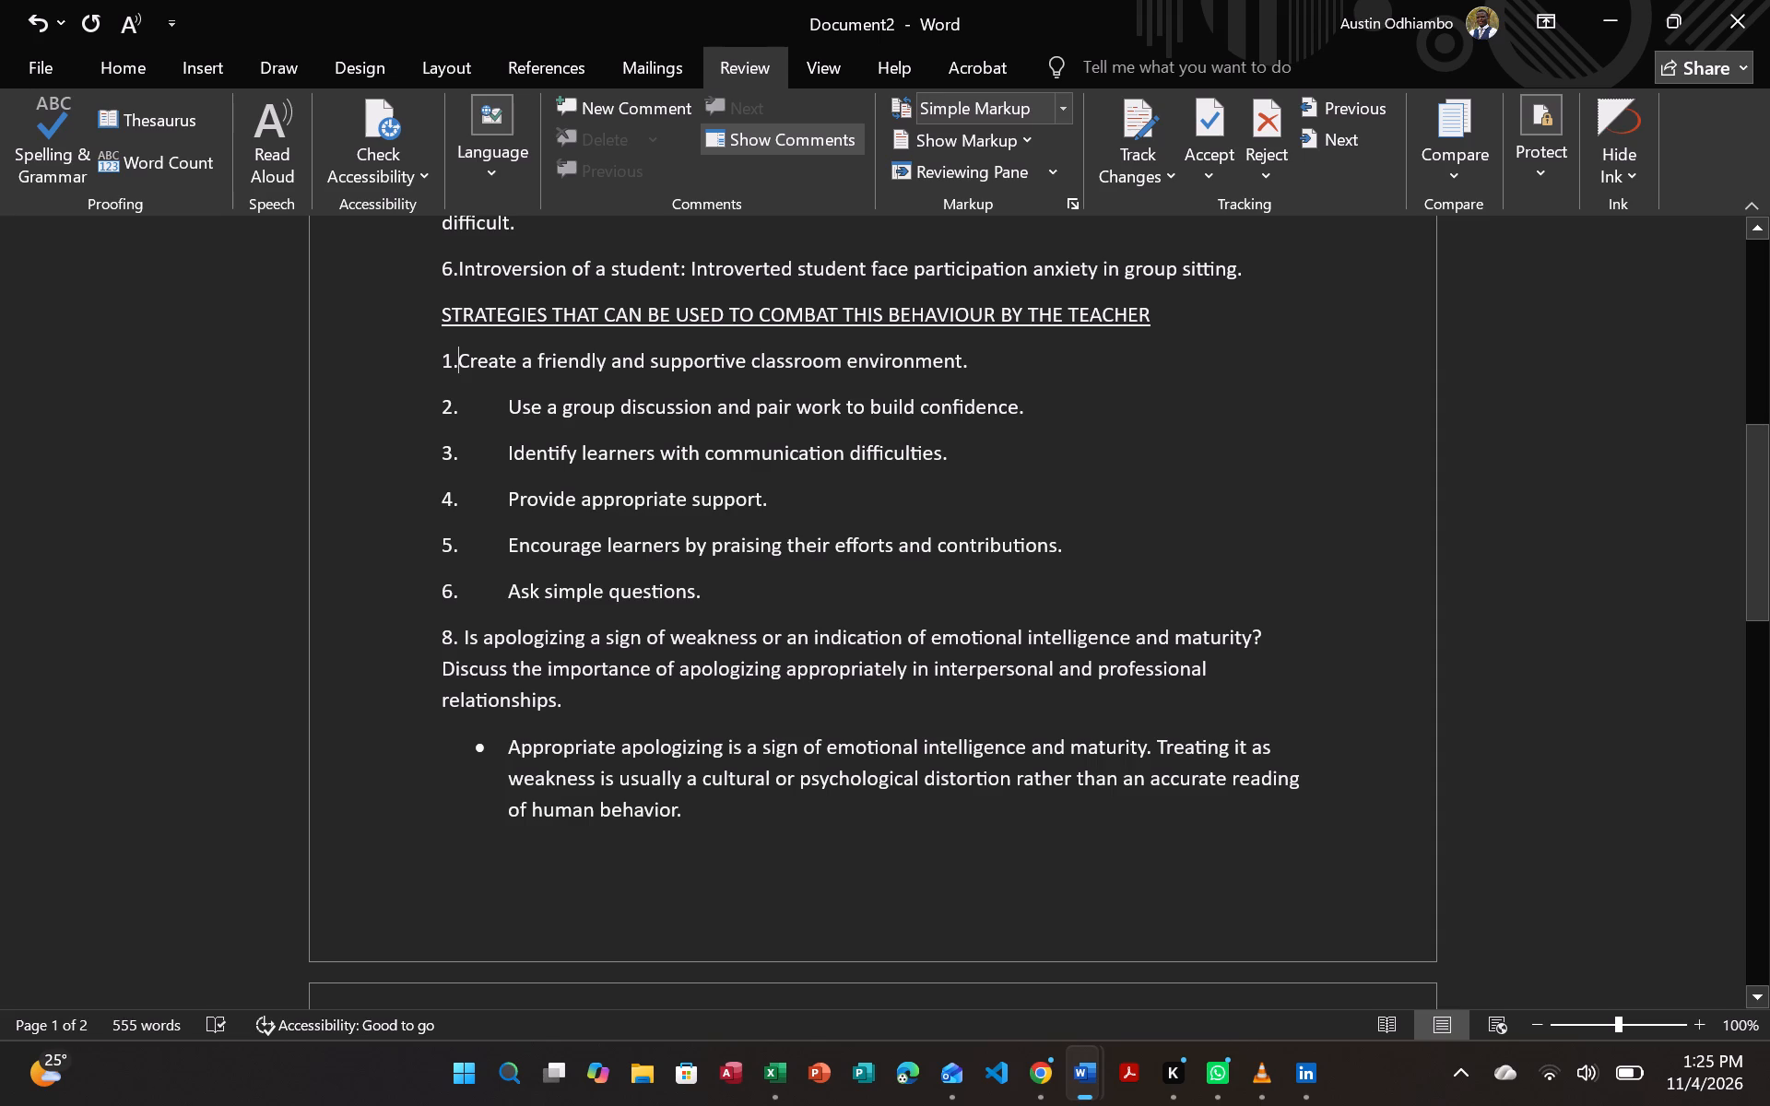
pyautogui.press('BackSpace')
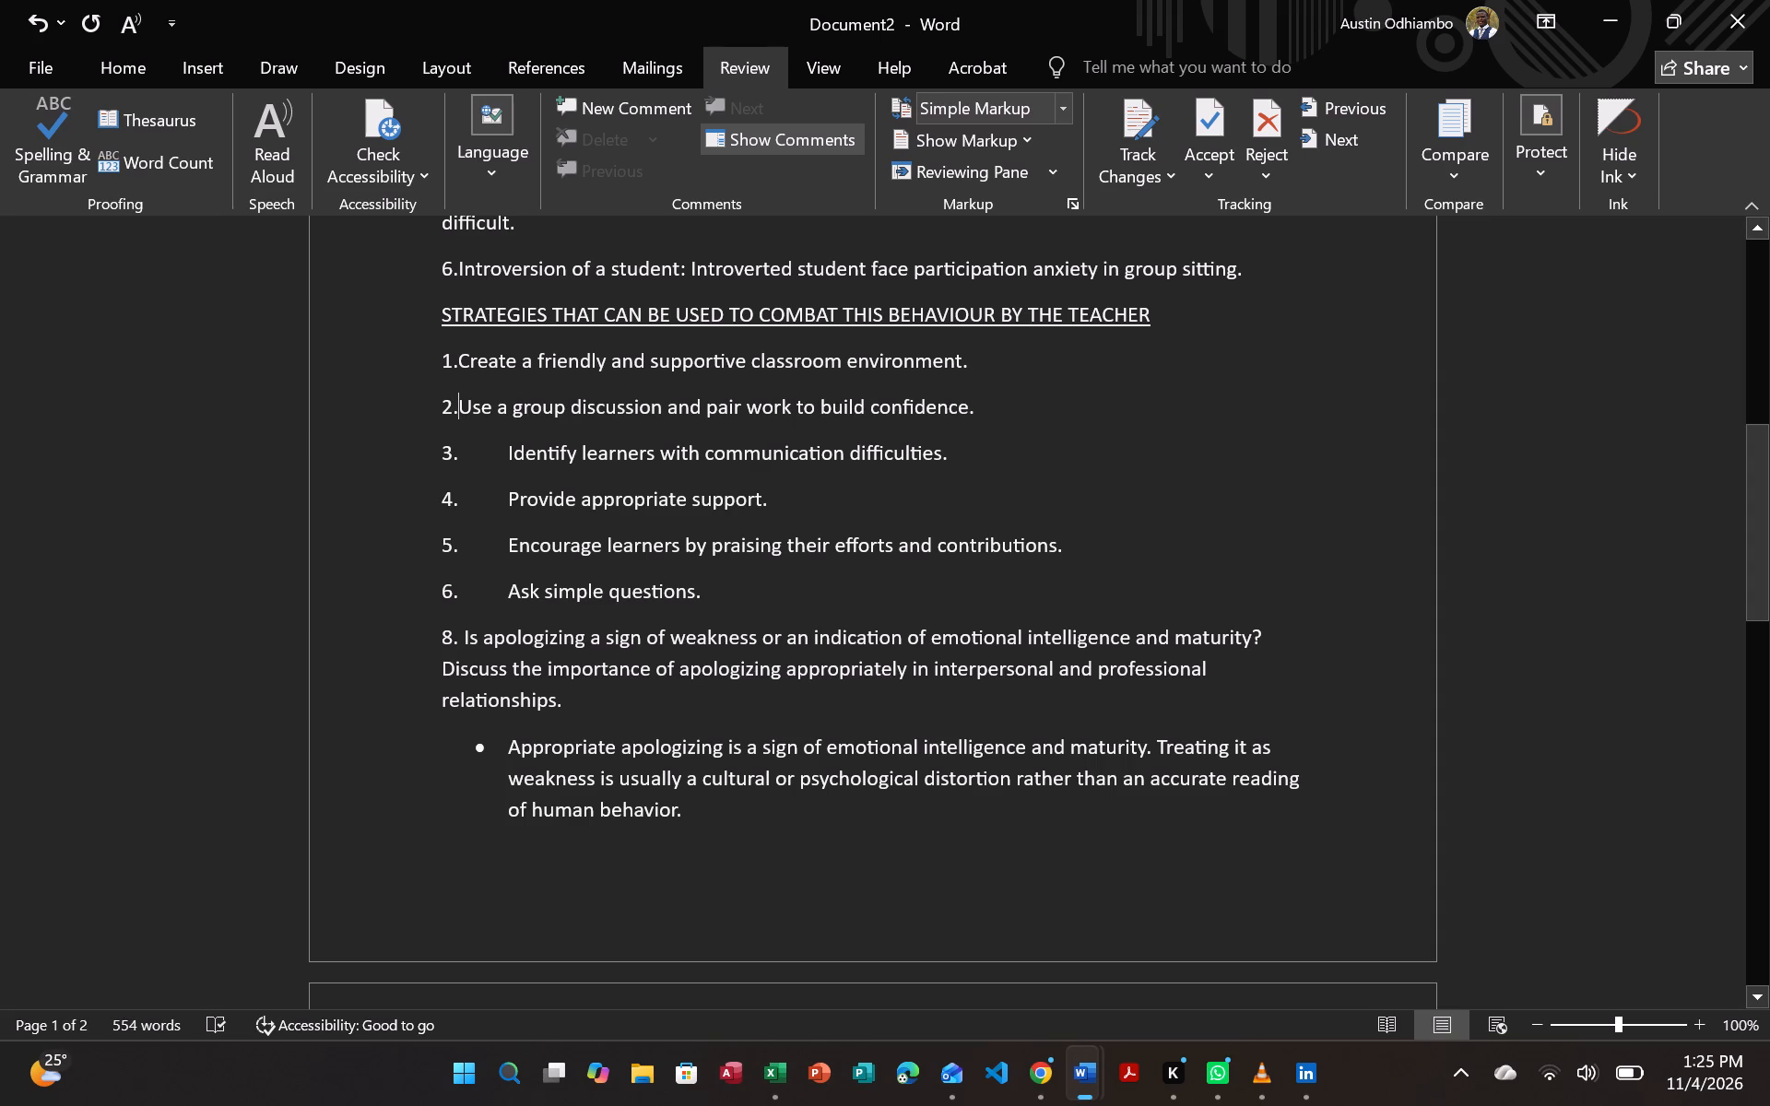
pyautogui.click(504, 455)
pyautogui.press('BackSpace')
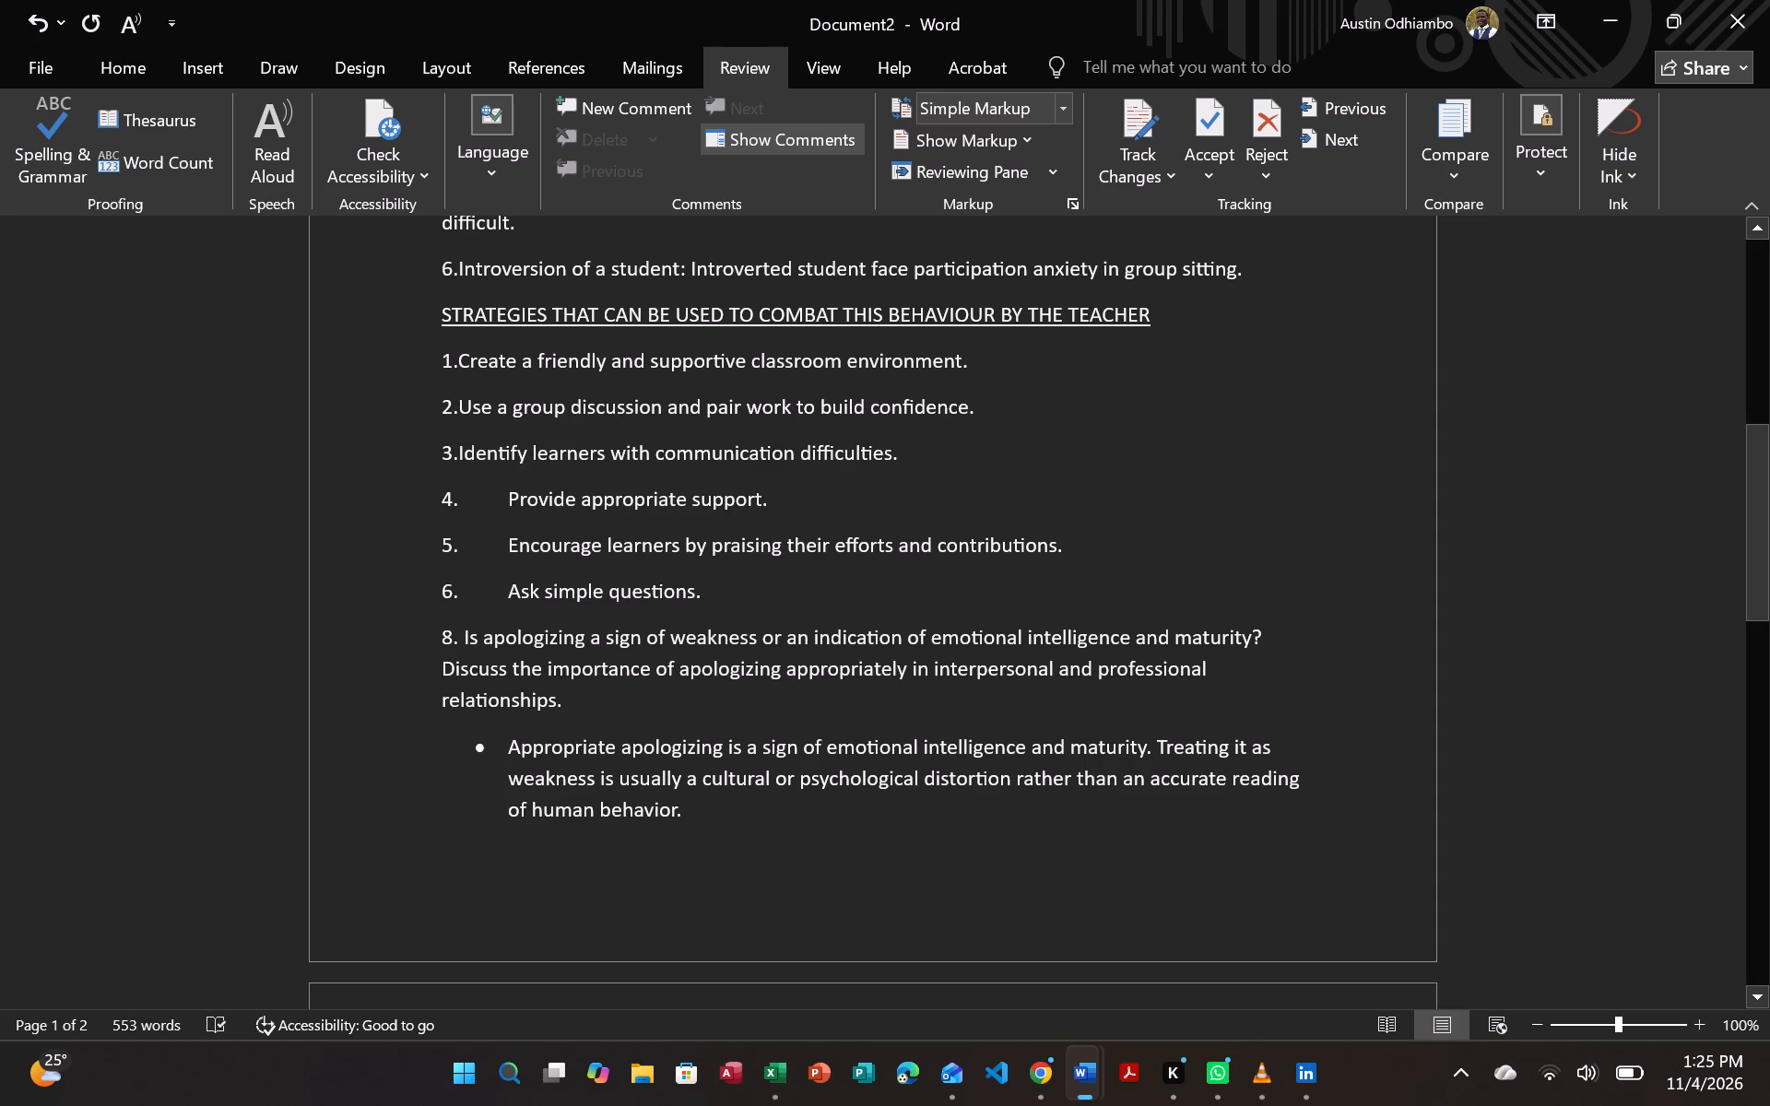
pyautogui.click(506, 499)
pyautogui.press('BackSpace')
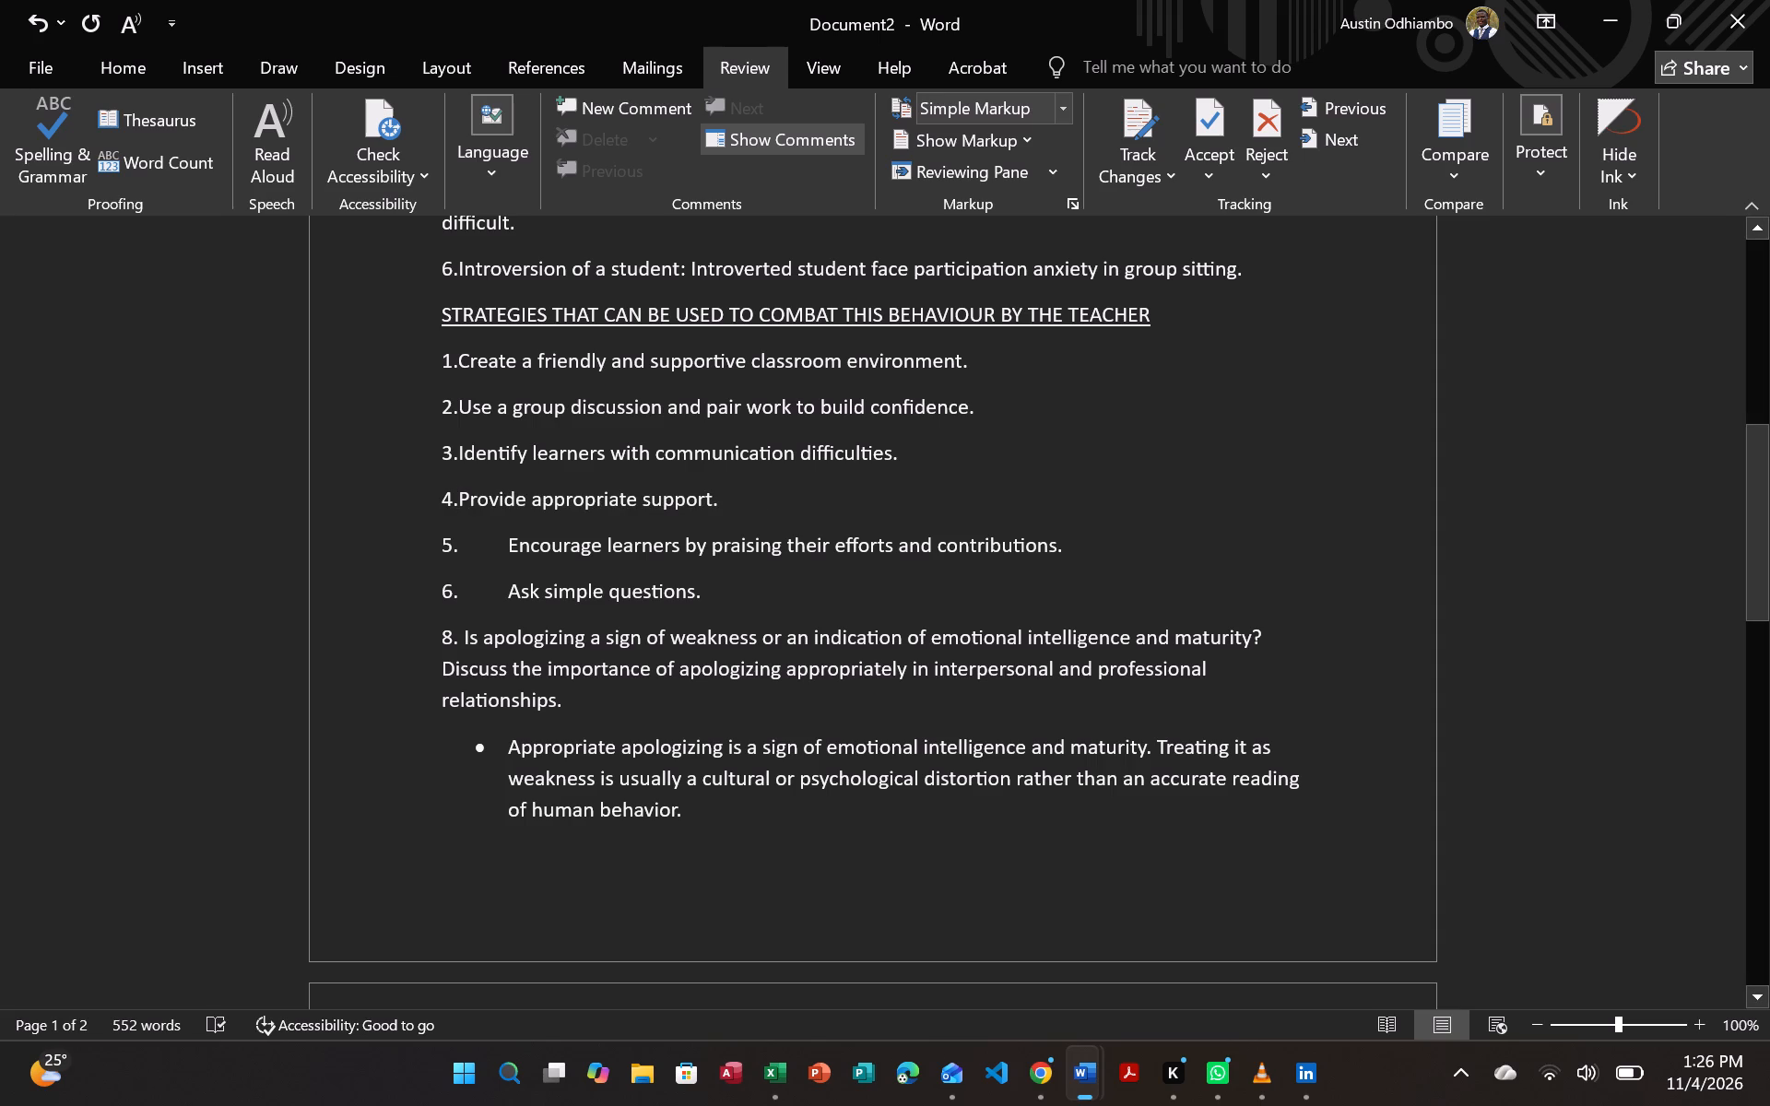
pyautogui.click(507, 543)
pyautogui.press('BackSpace')
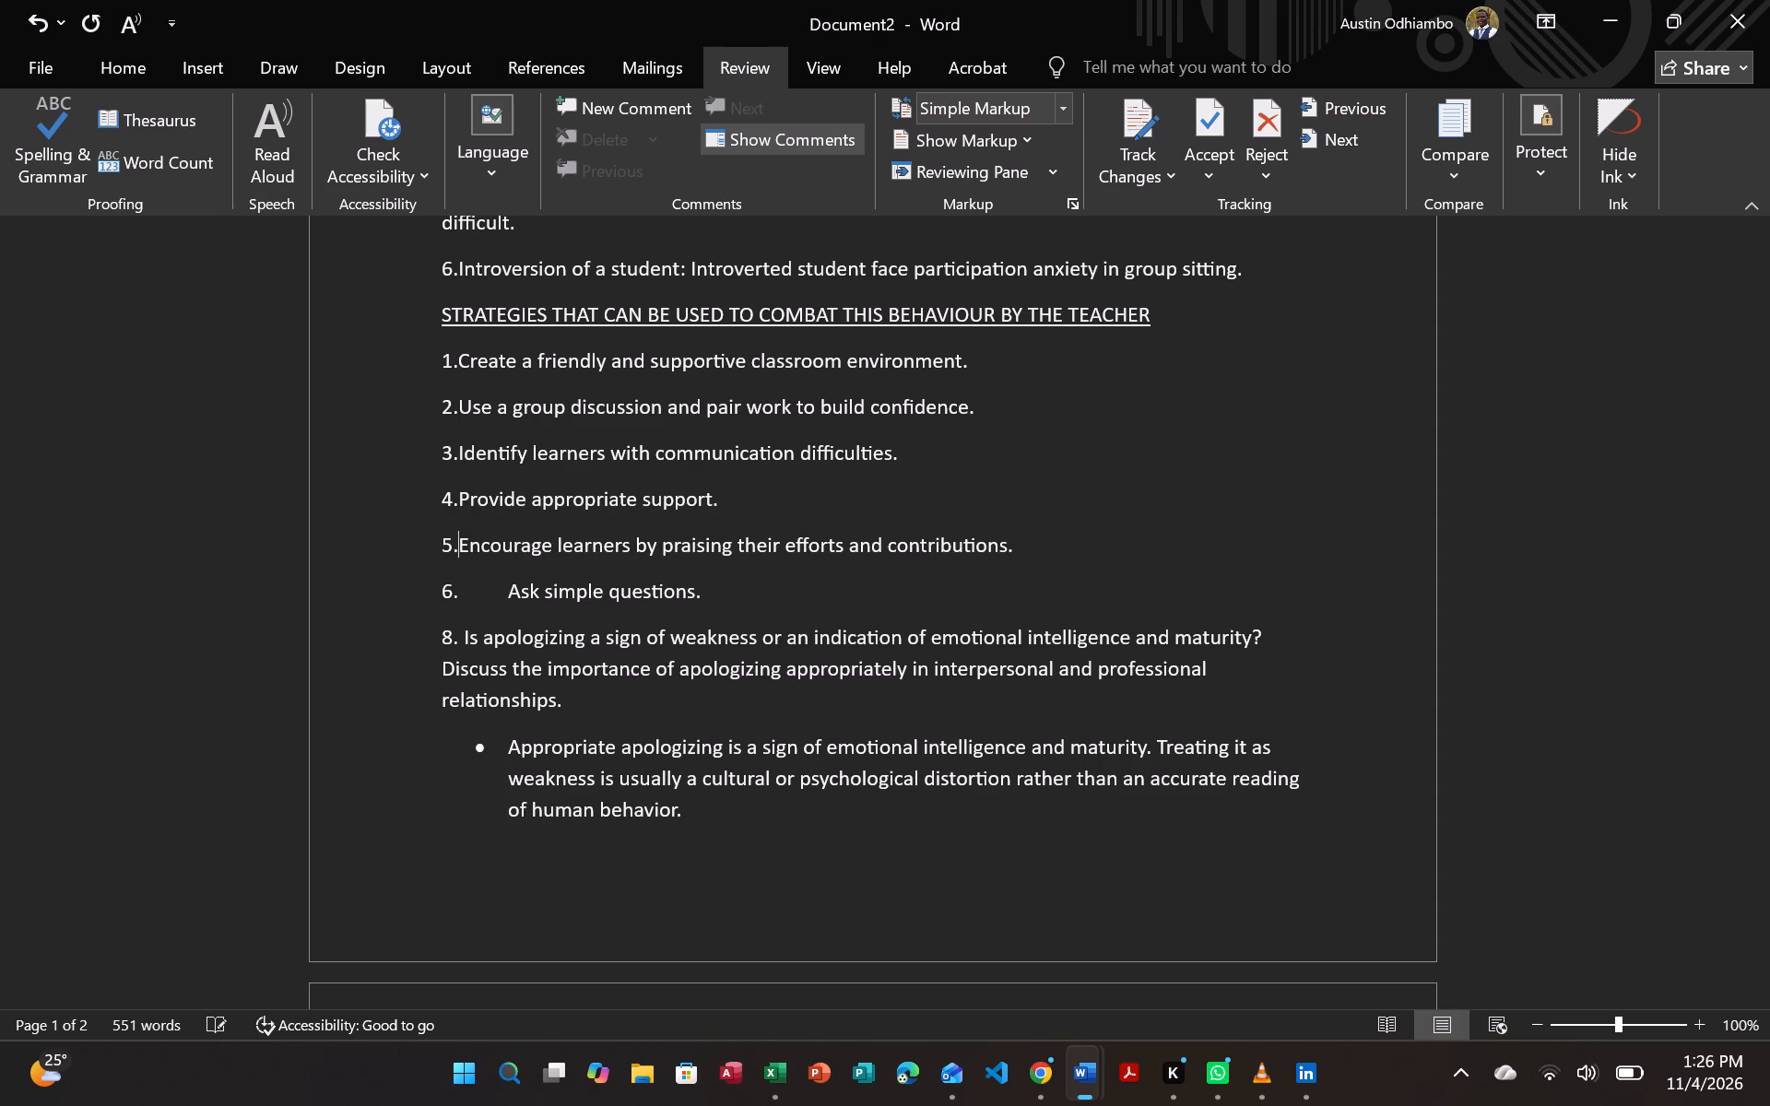
pyautogui.click(506, 592)
pyautogui.press('BackSpace')
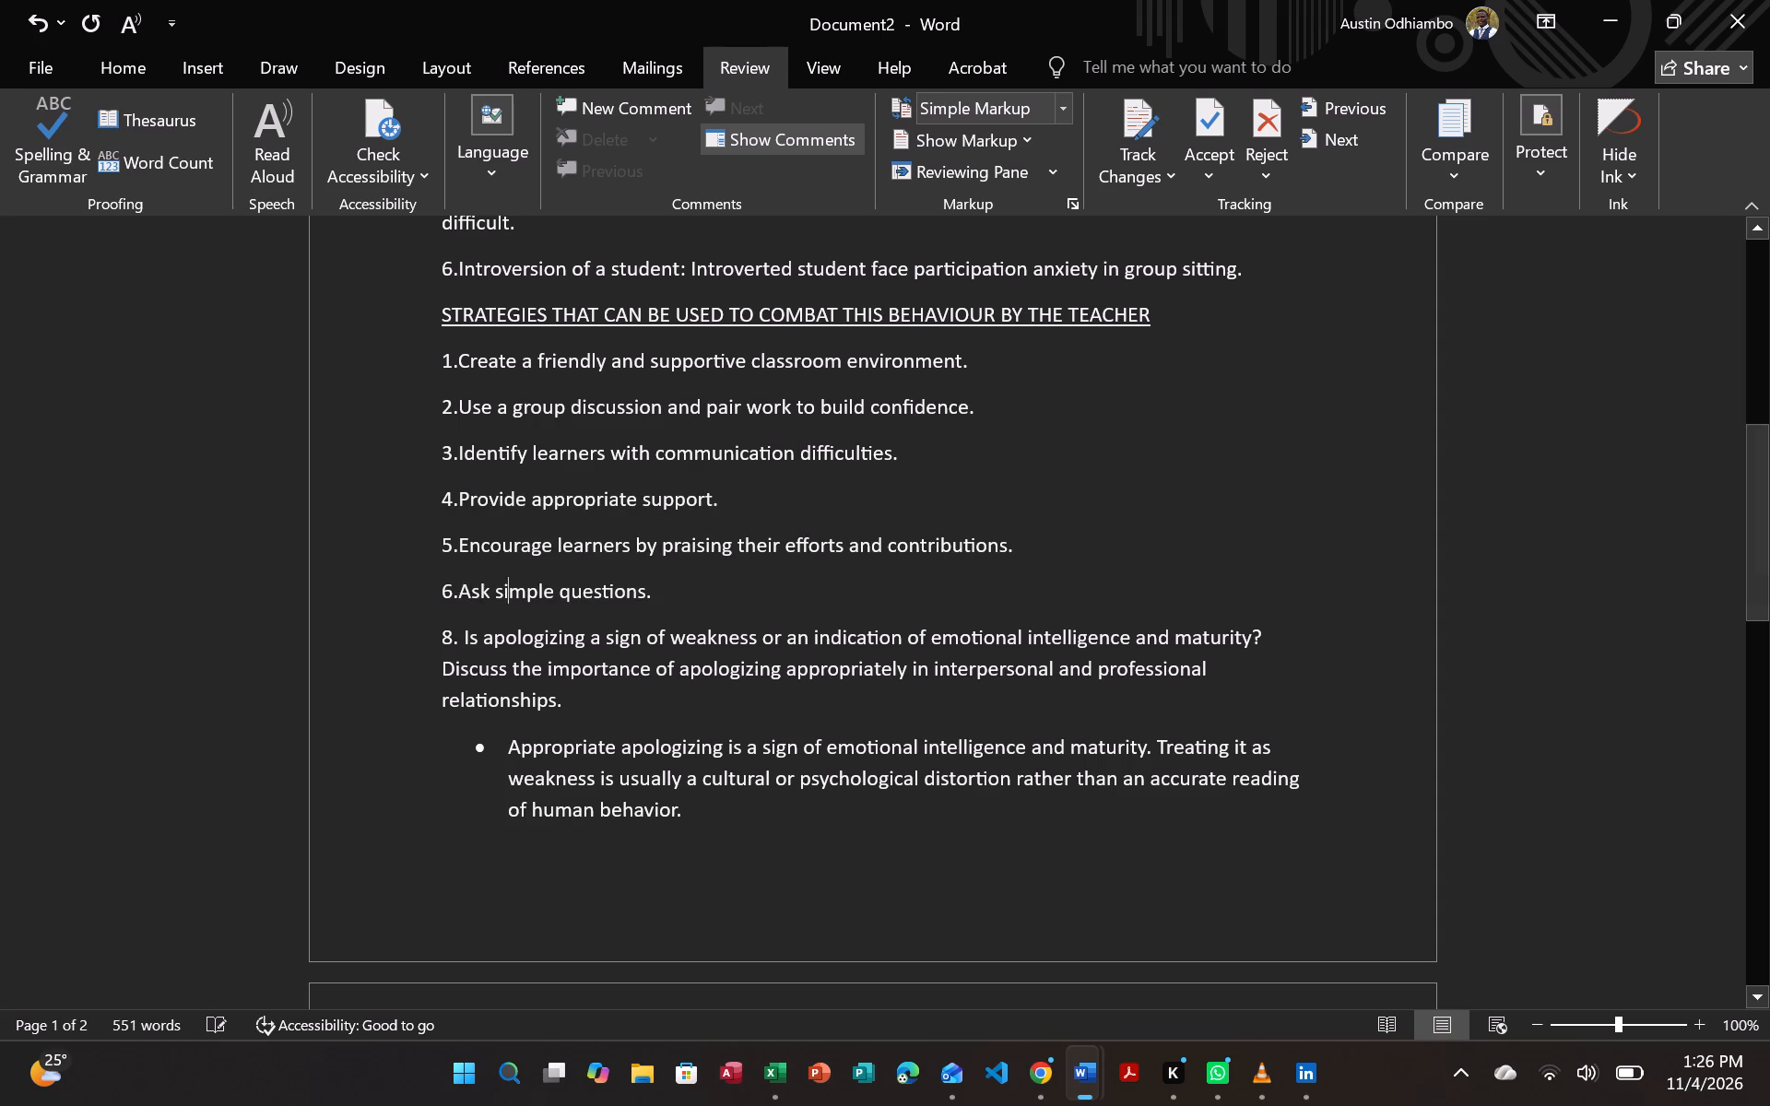
# Bold the barrier names "Emotional barrier", "Language barrier" and "Physical Obstacles" in the first three barrier items.
pyautogui.scroll(-2, 506, 592)
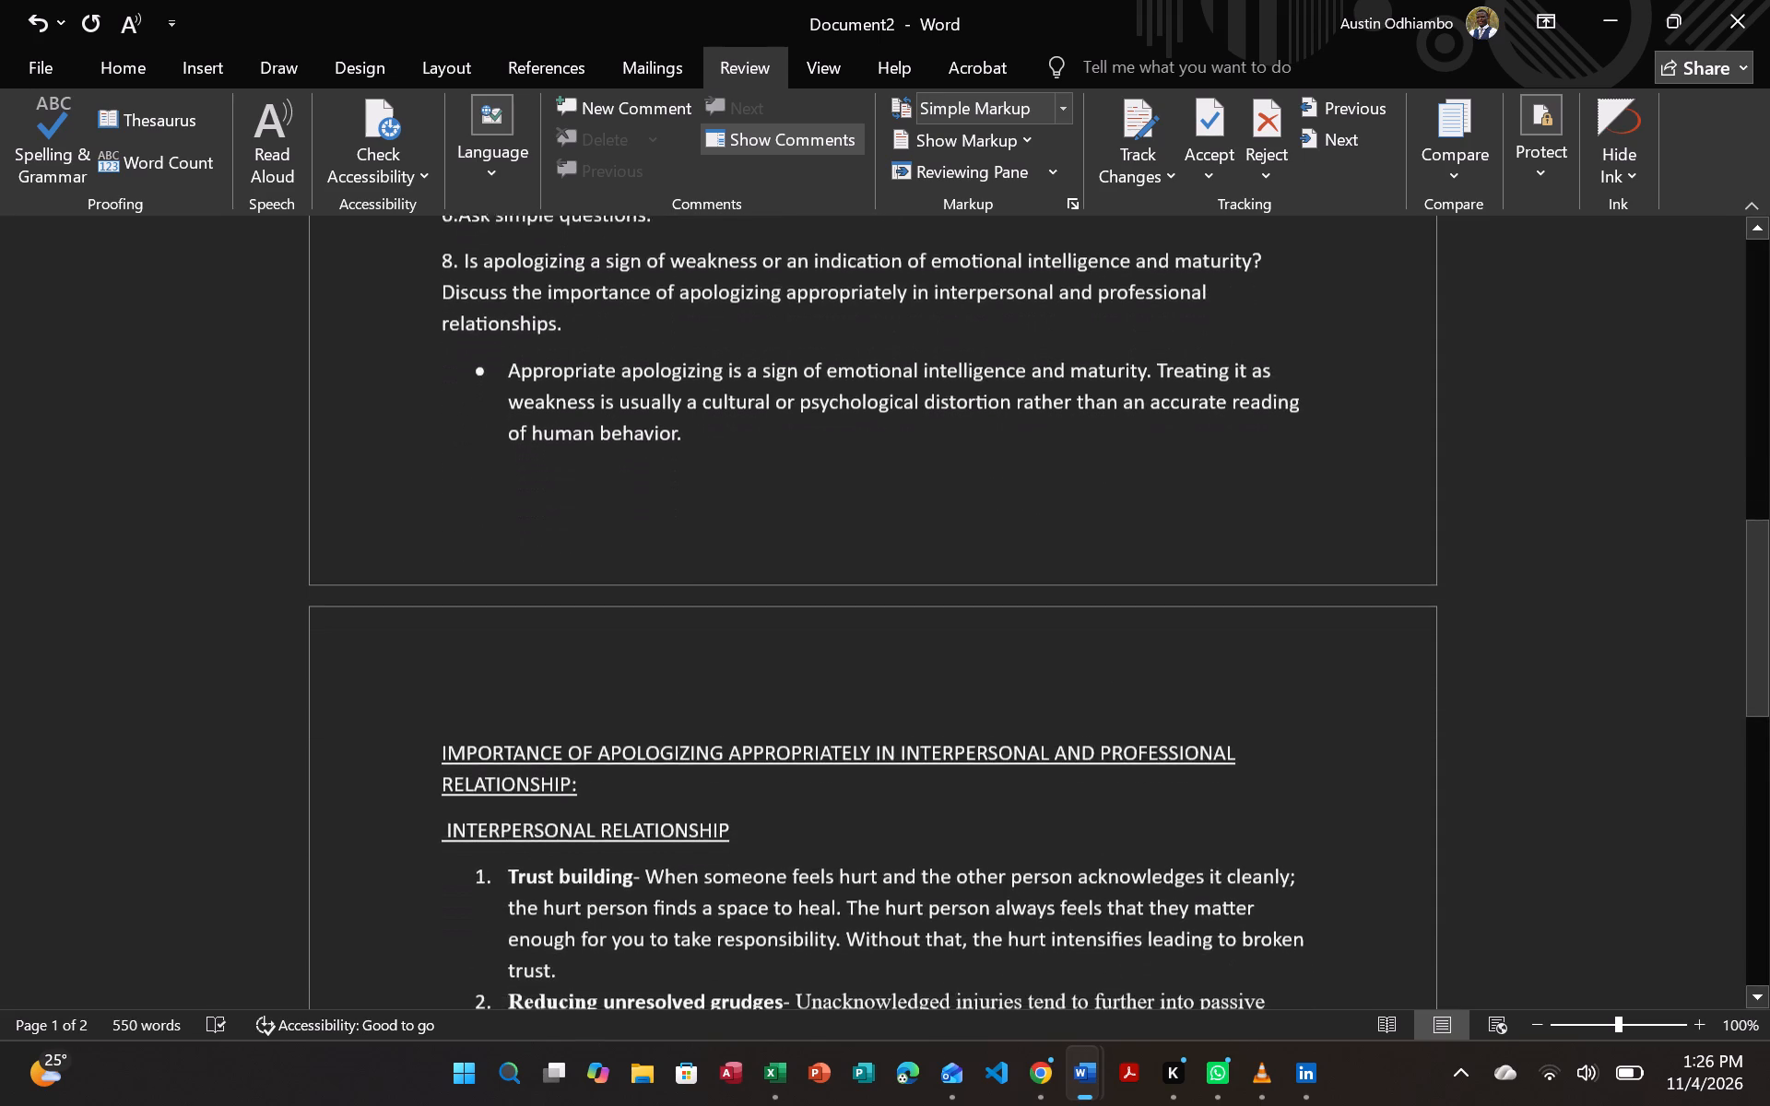
pyautogui.scroll(-3, 506, 592)
pyautogui.scroll(2, 506, 592)
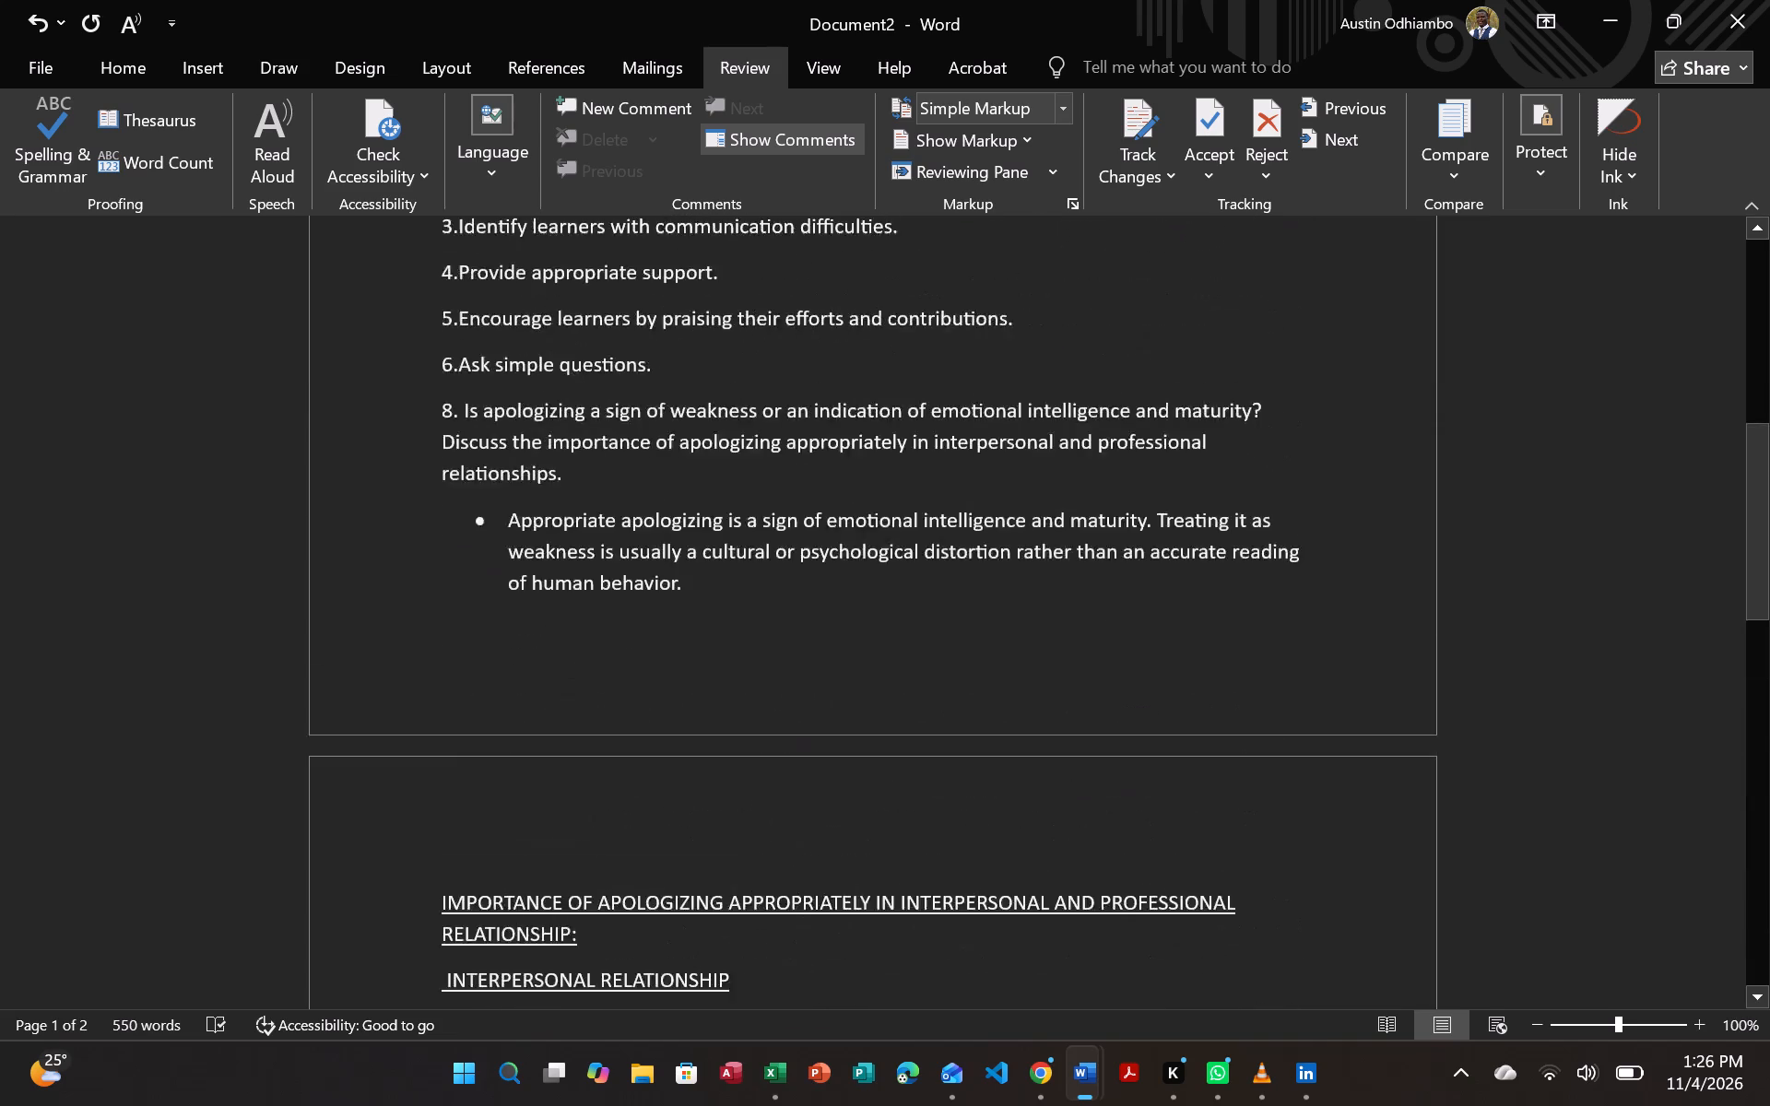
pyautogui.scroll(4, 506, 592)
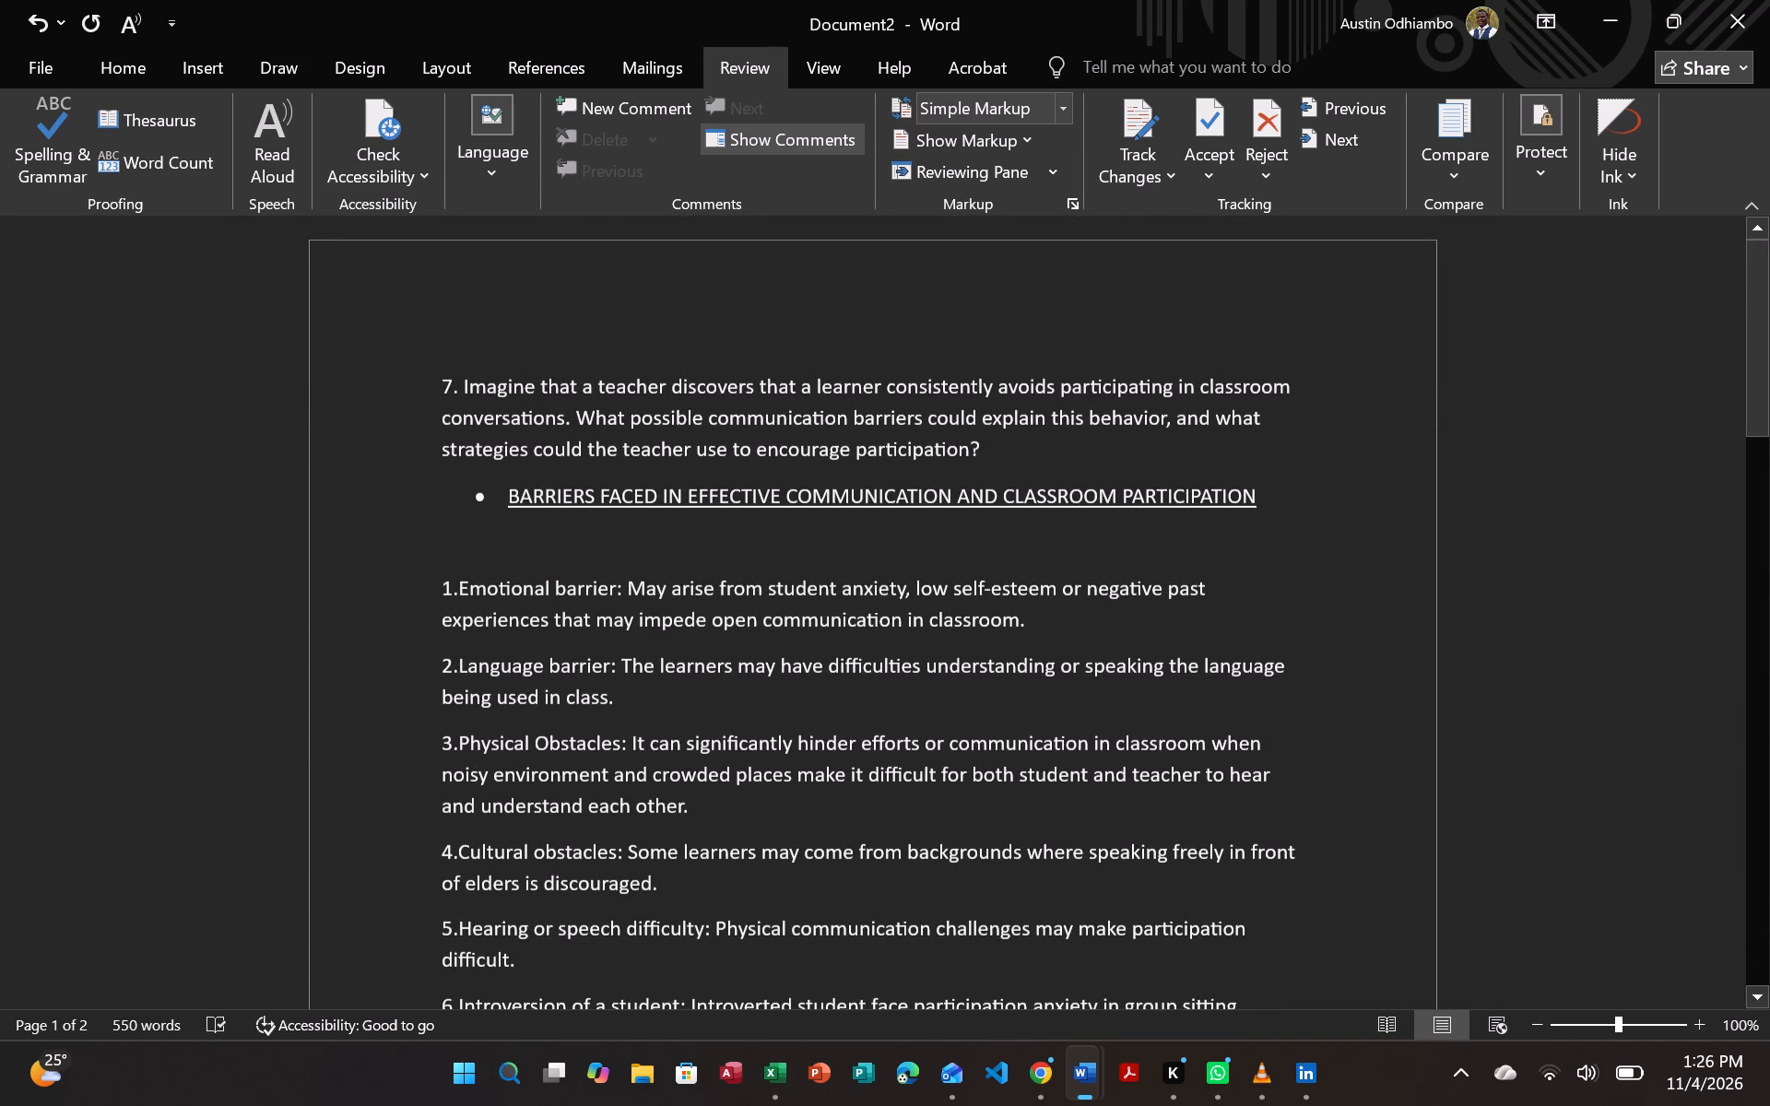
pyautogui.moveTo(454, 589); pyautogui.dragTo(588, 599)
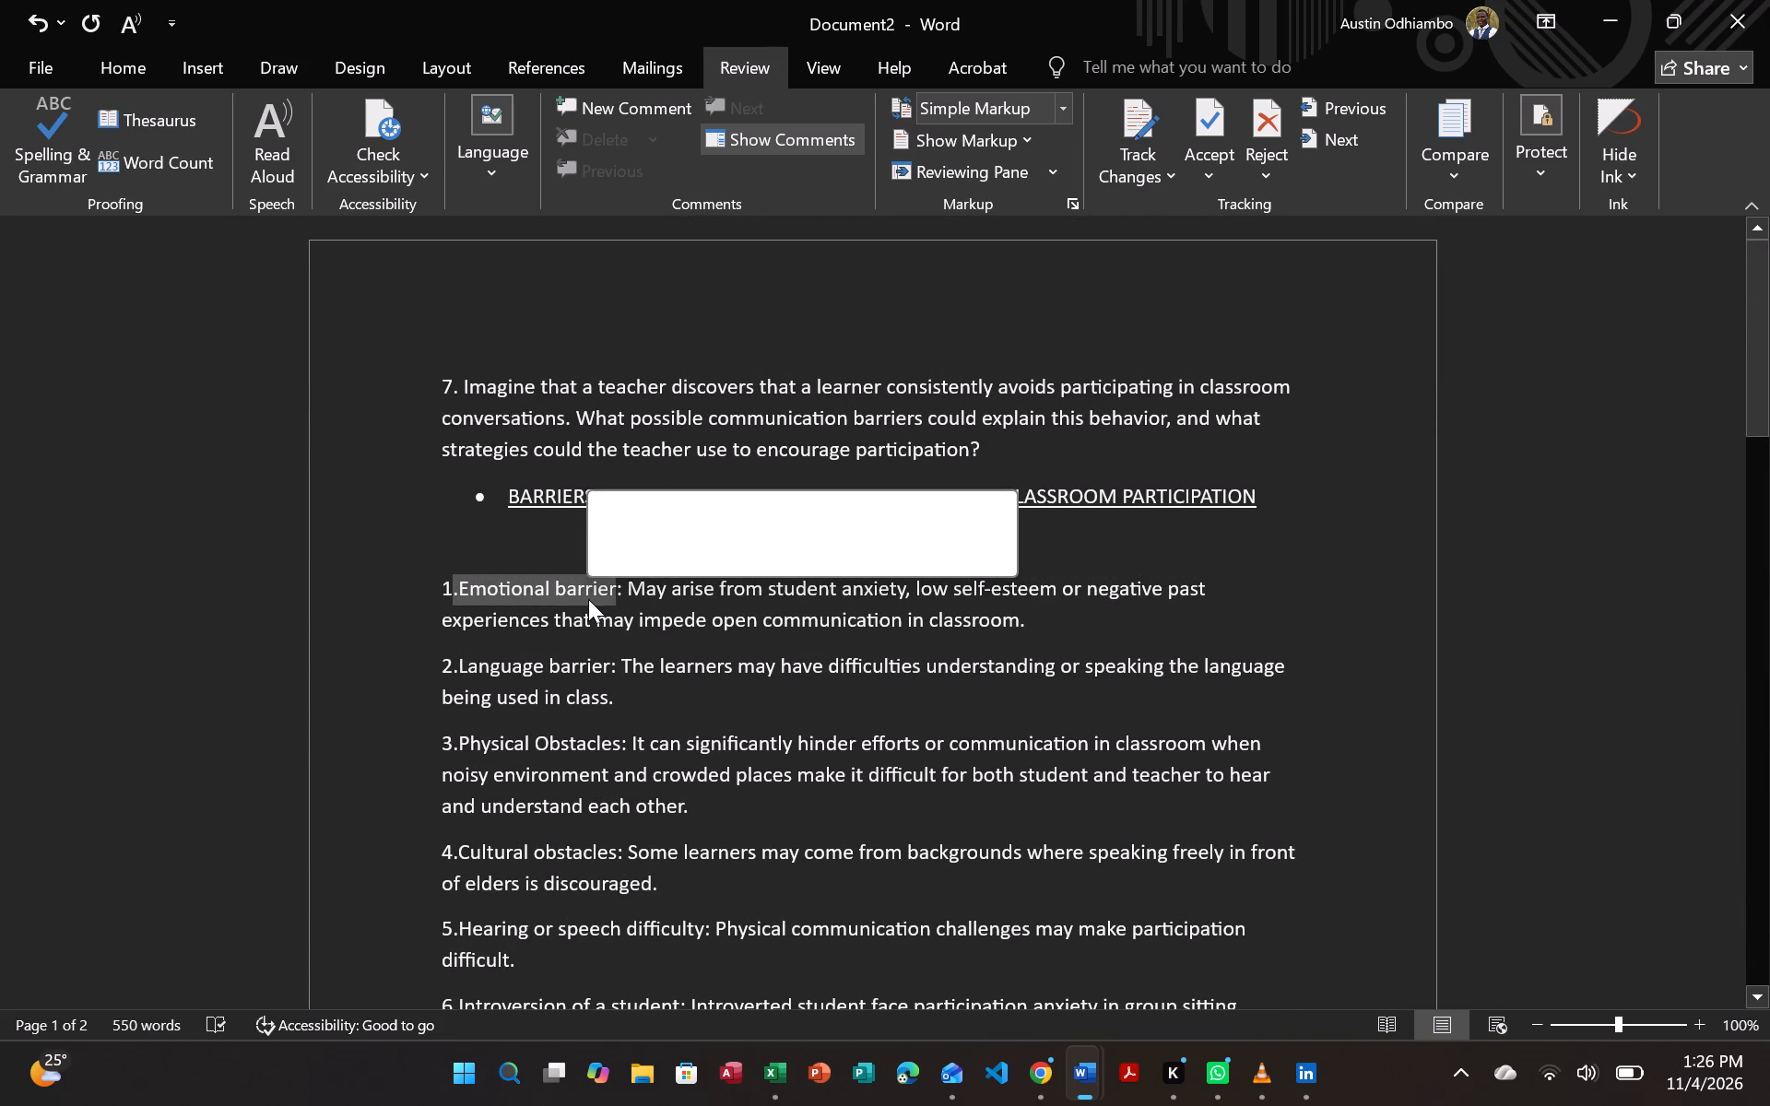
pyautogui.click(610, 553)
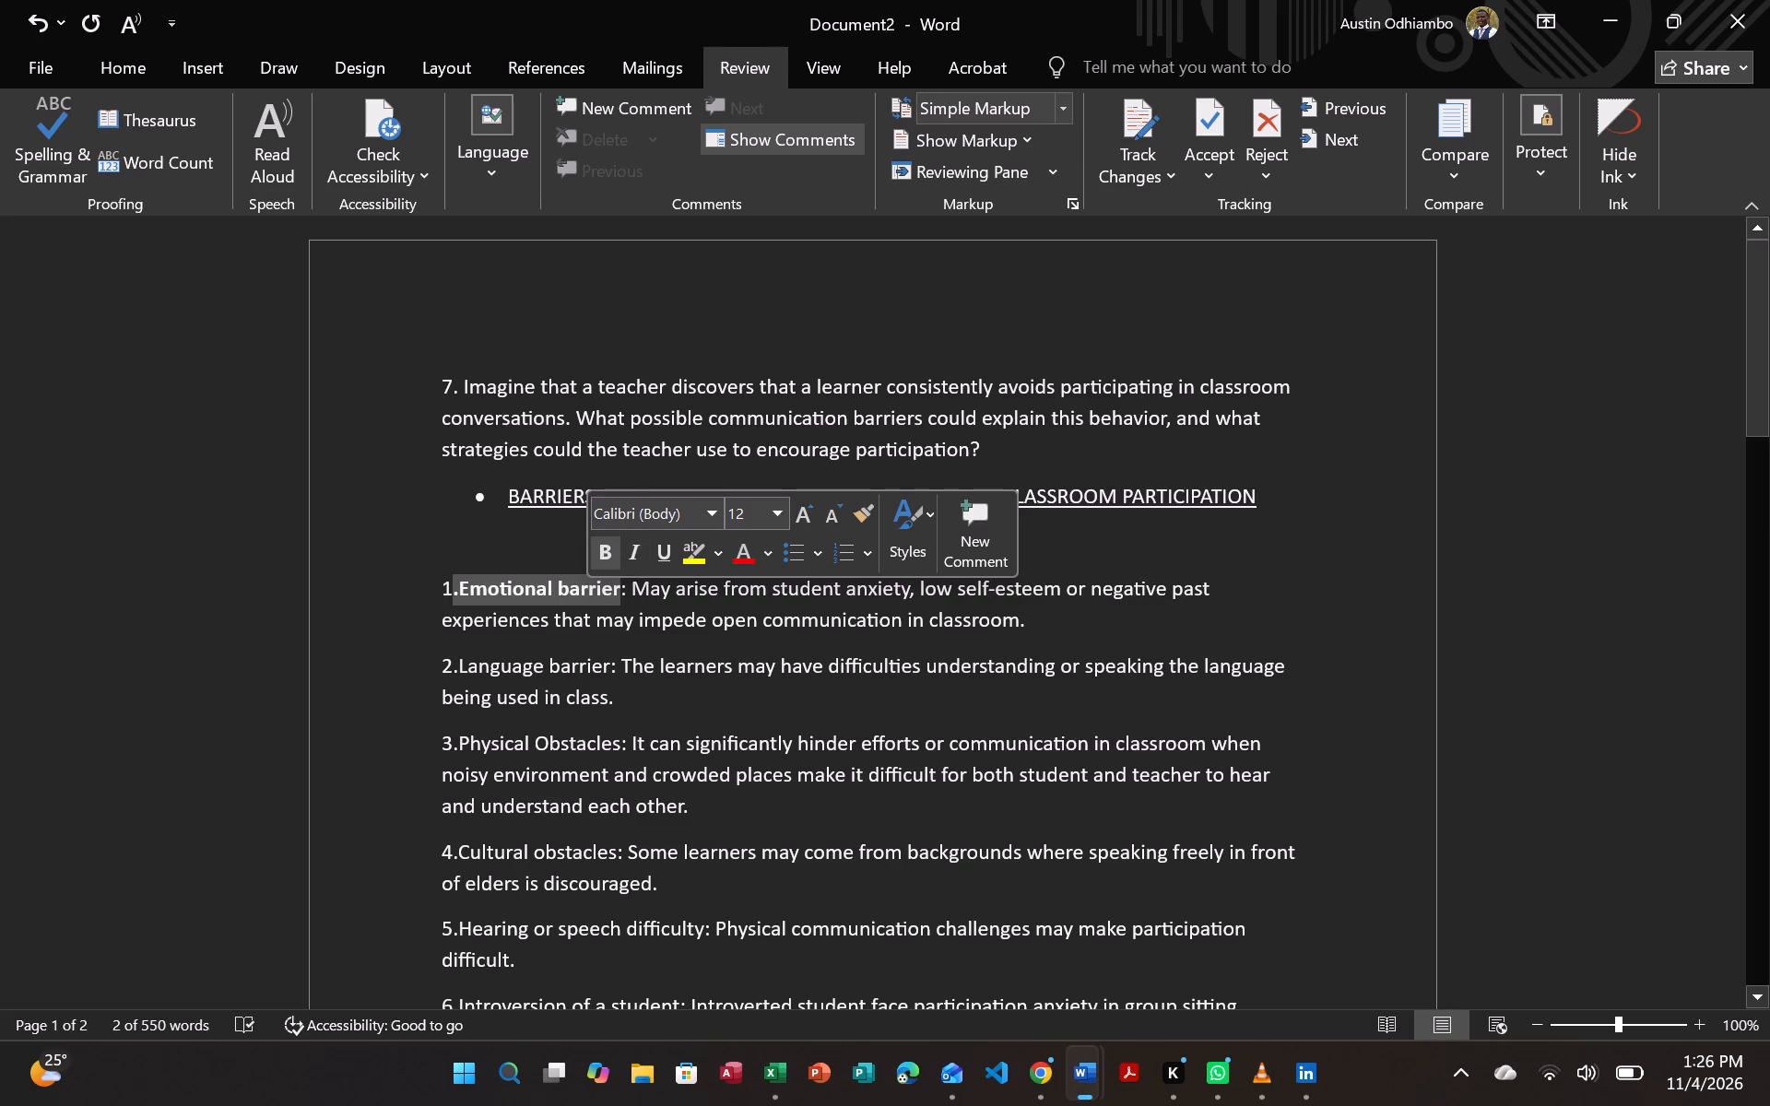
pyautogui.moveTo(458, 664); pyautogui.dragTo(604, 670)
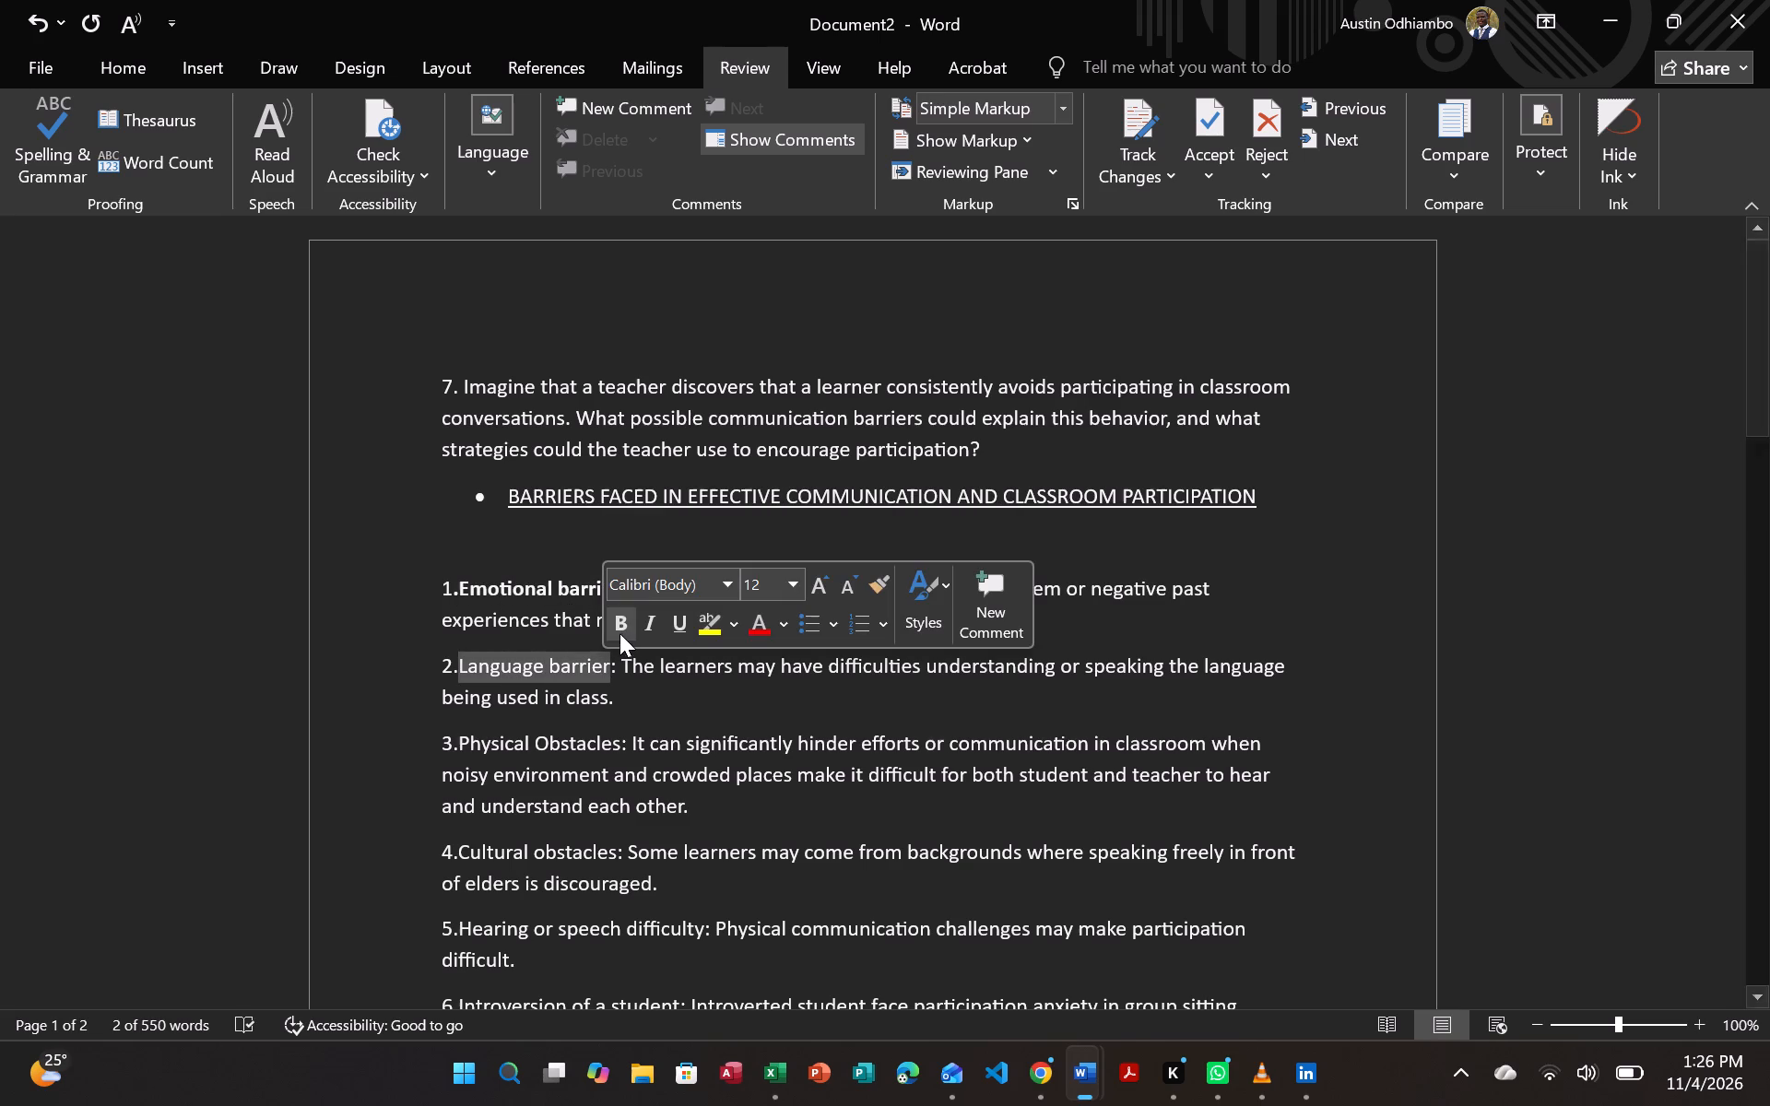
pyautogui.click(619, 633)
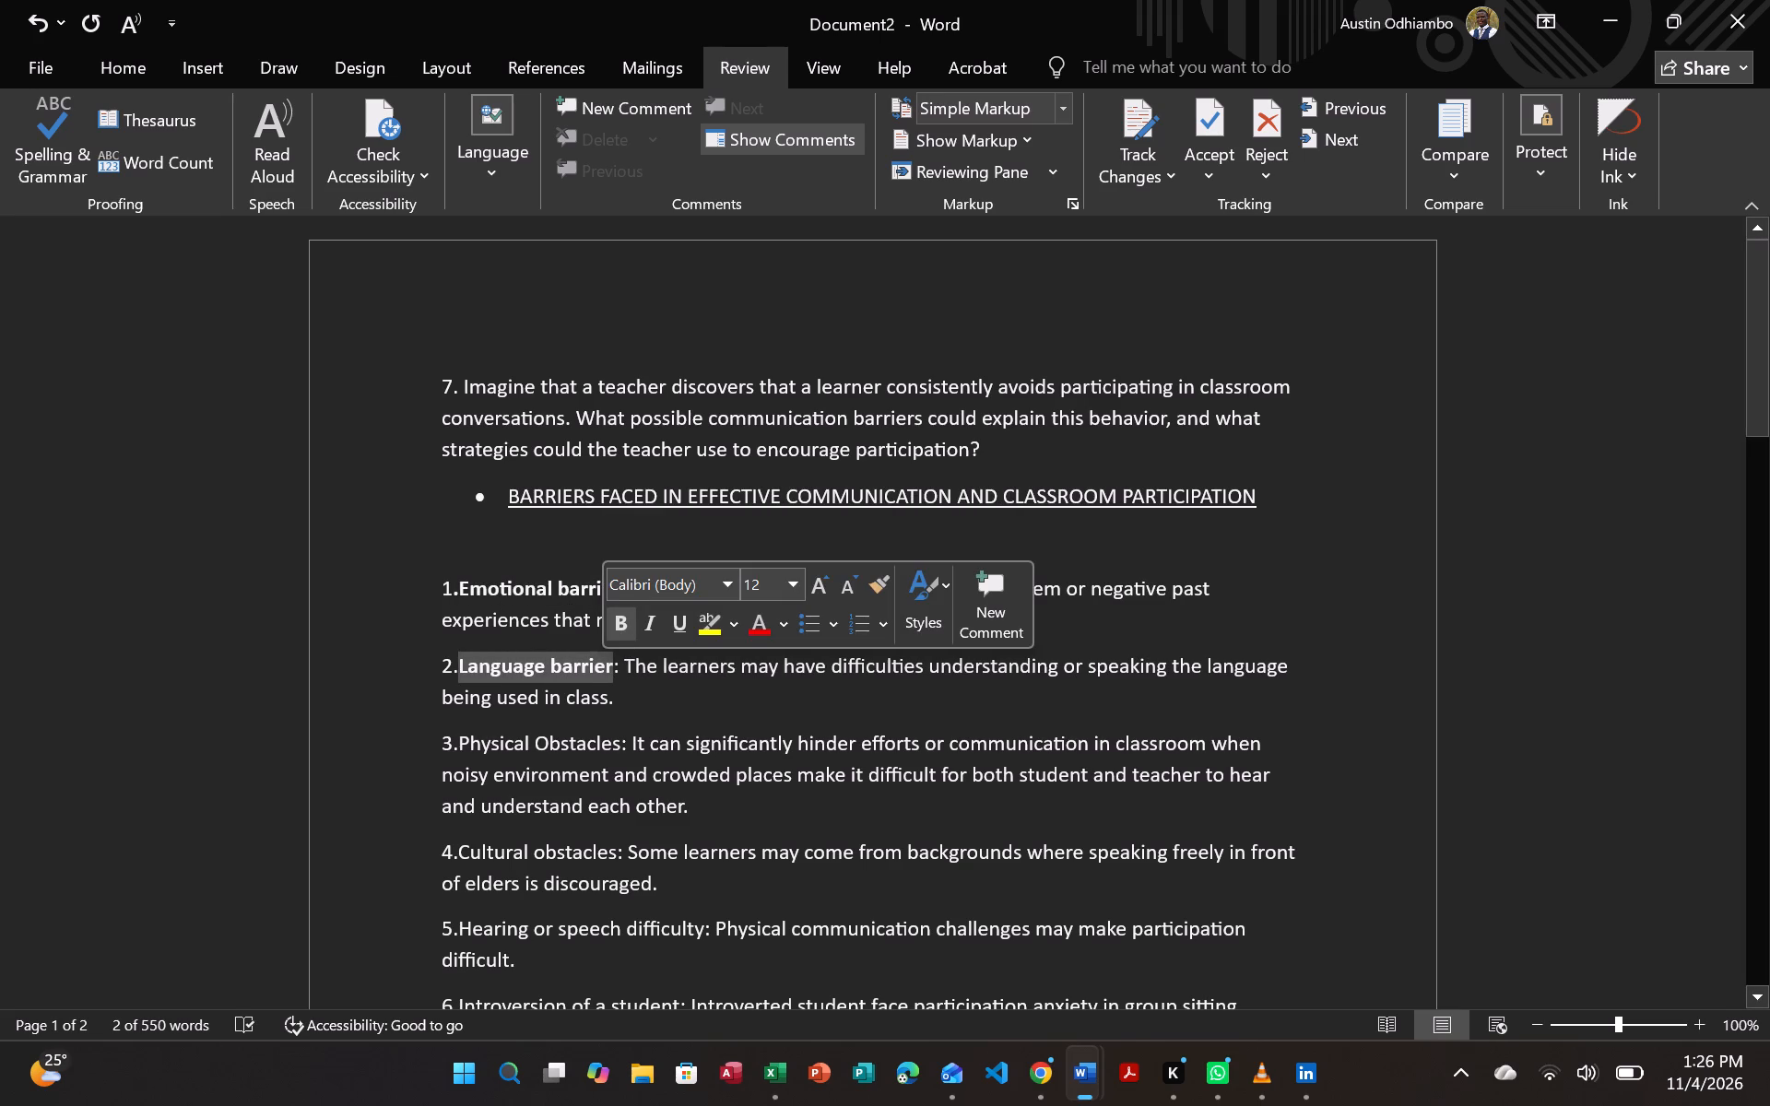
pyautogui.moveTo(456, 738); pyautogui.dragTo(593, 745)
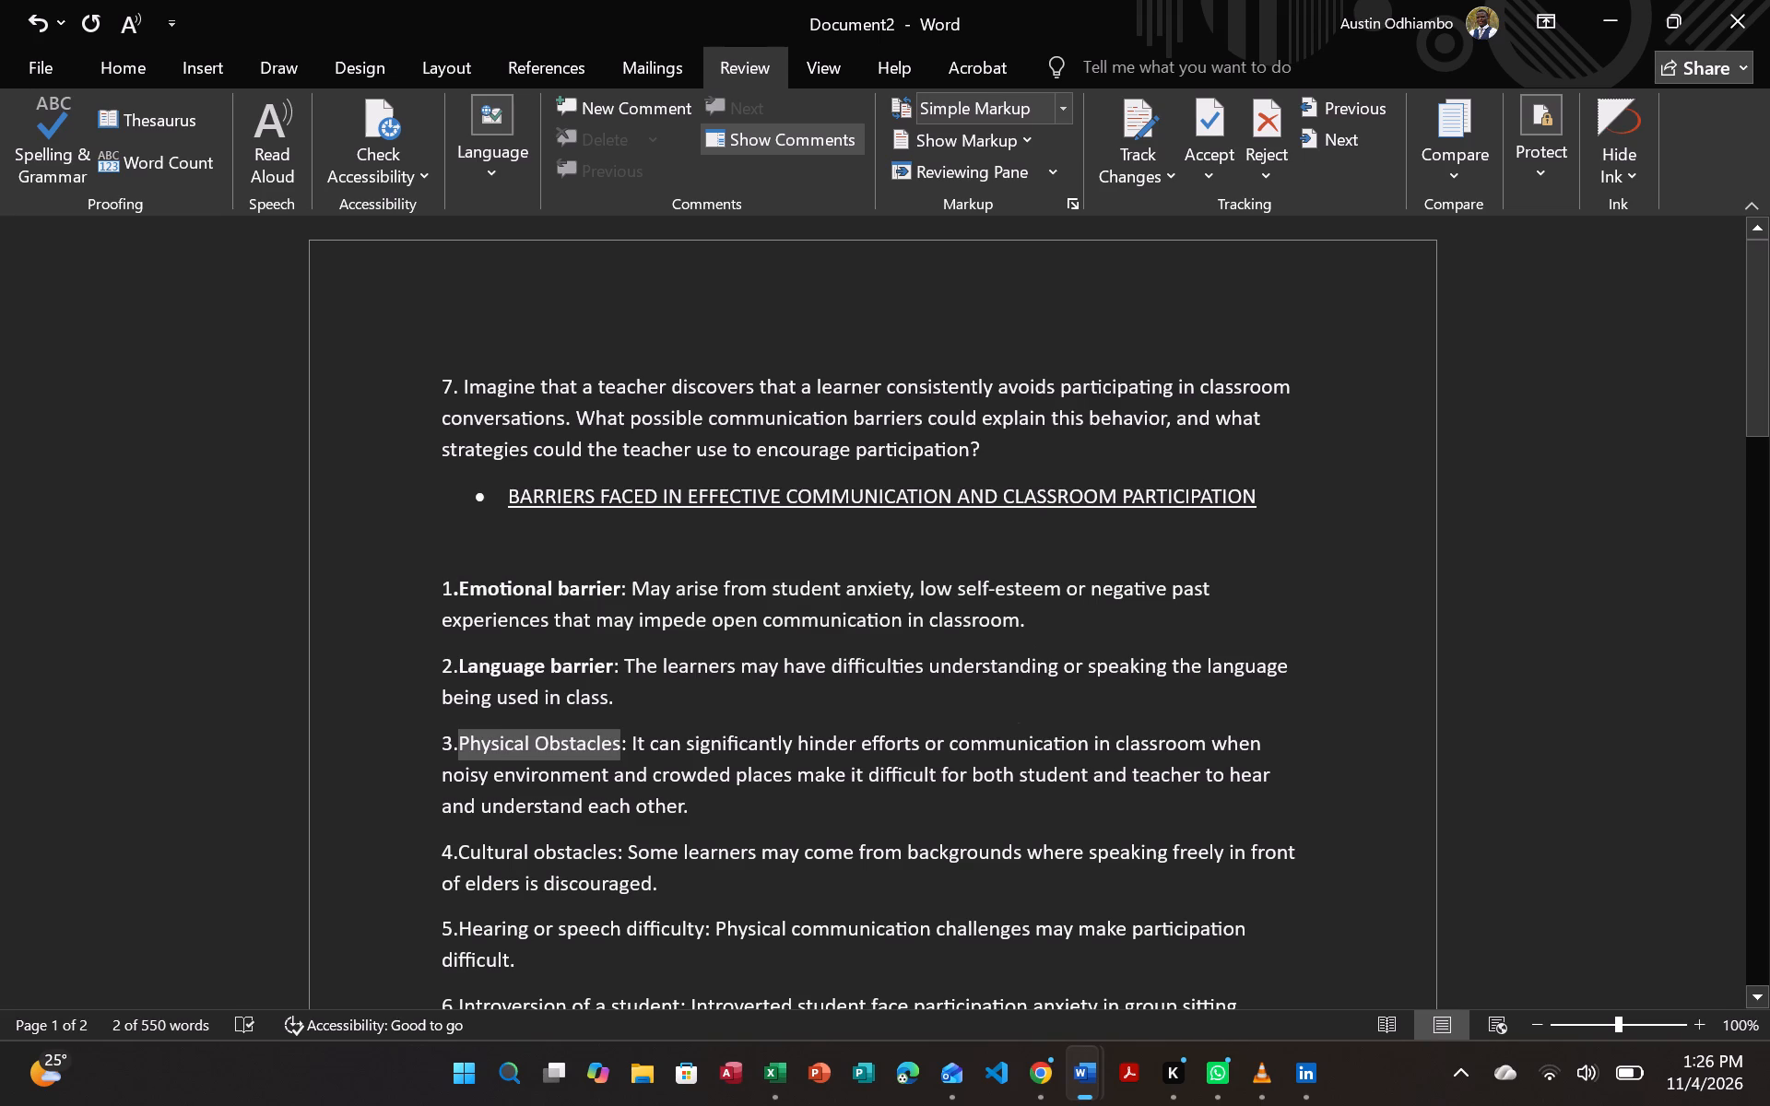
pyautogui.click(609, 711)
# Bold the barrier names "Cultural obstacles", "Hearing or speech difficulty" and "Introversion of a student" in barrier items 4 to 6.
pyautogui.scroll(-1, 609, 711)
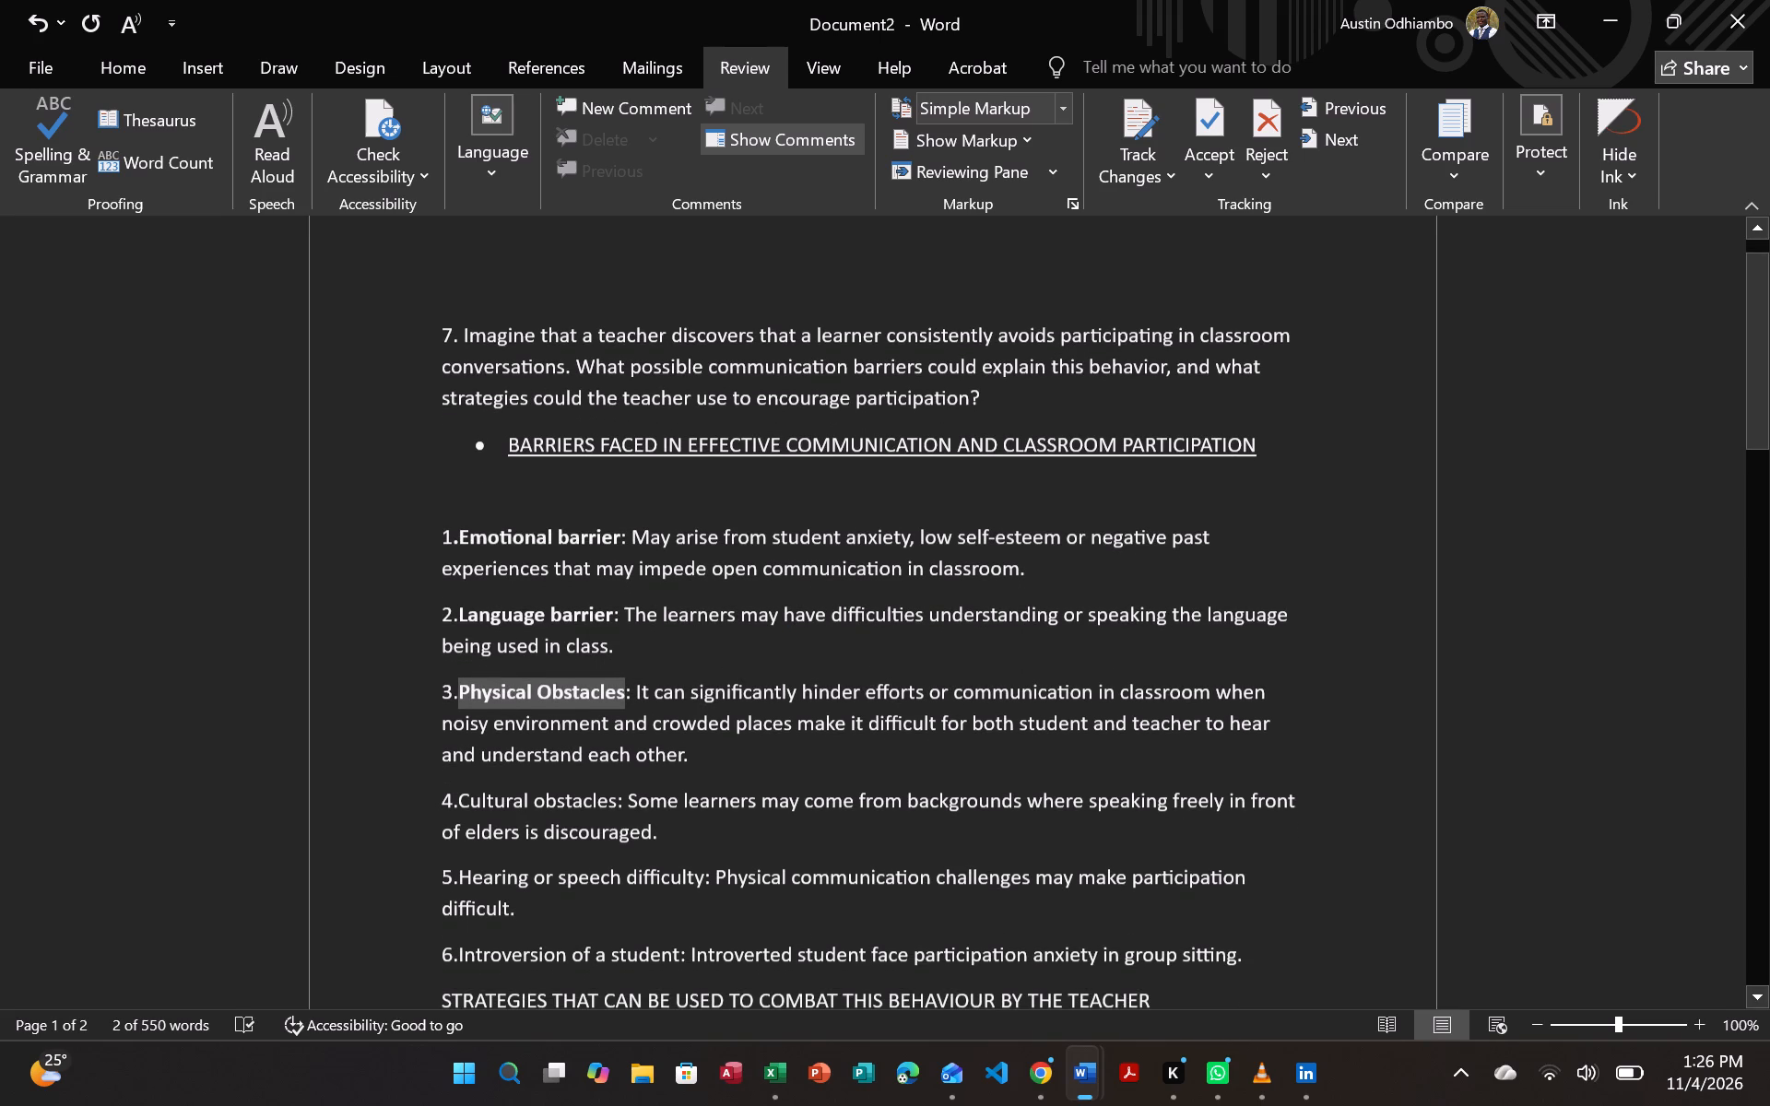
pyautogui.moveTo(459, 797); pyautogui.dragTo(562, 800)
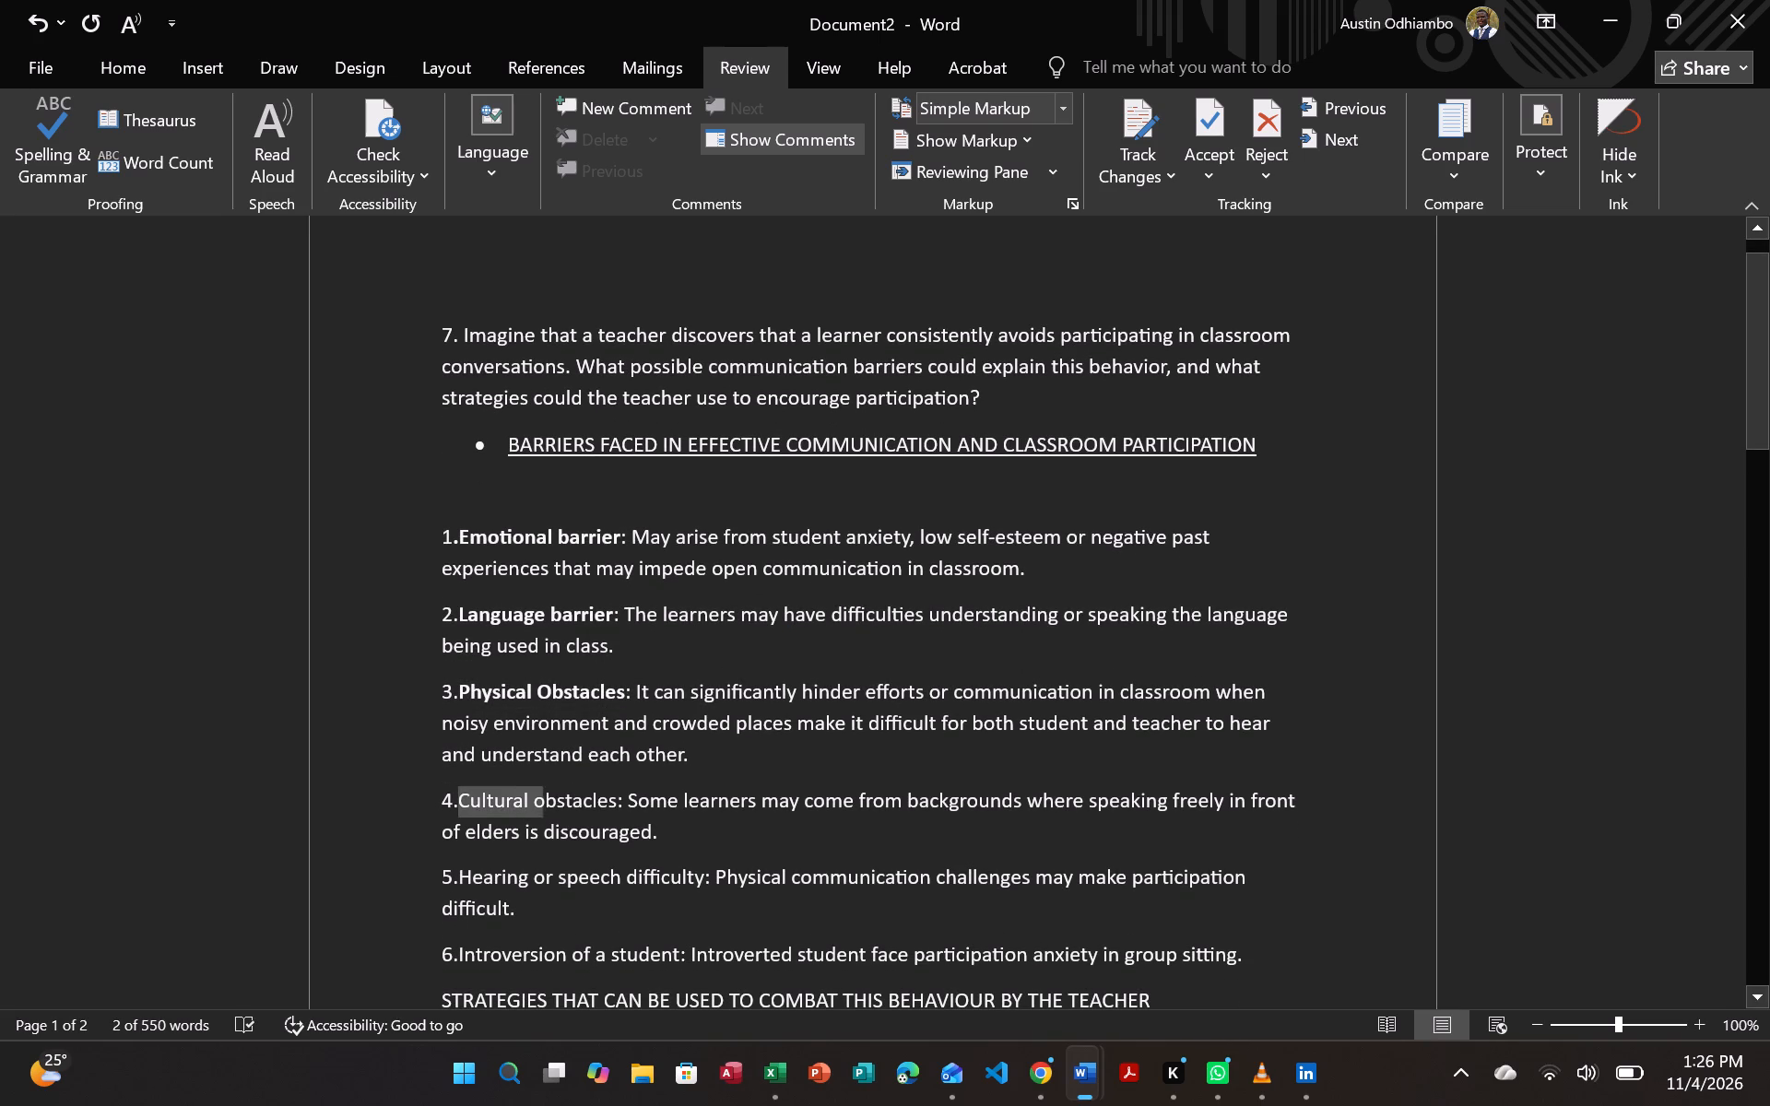
pyautogui.moveTo(562, 800); pyautogui.dragTo(592, 807)
pyautogui.click(602, 764)
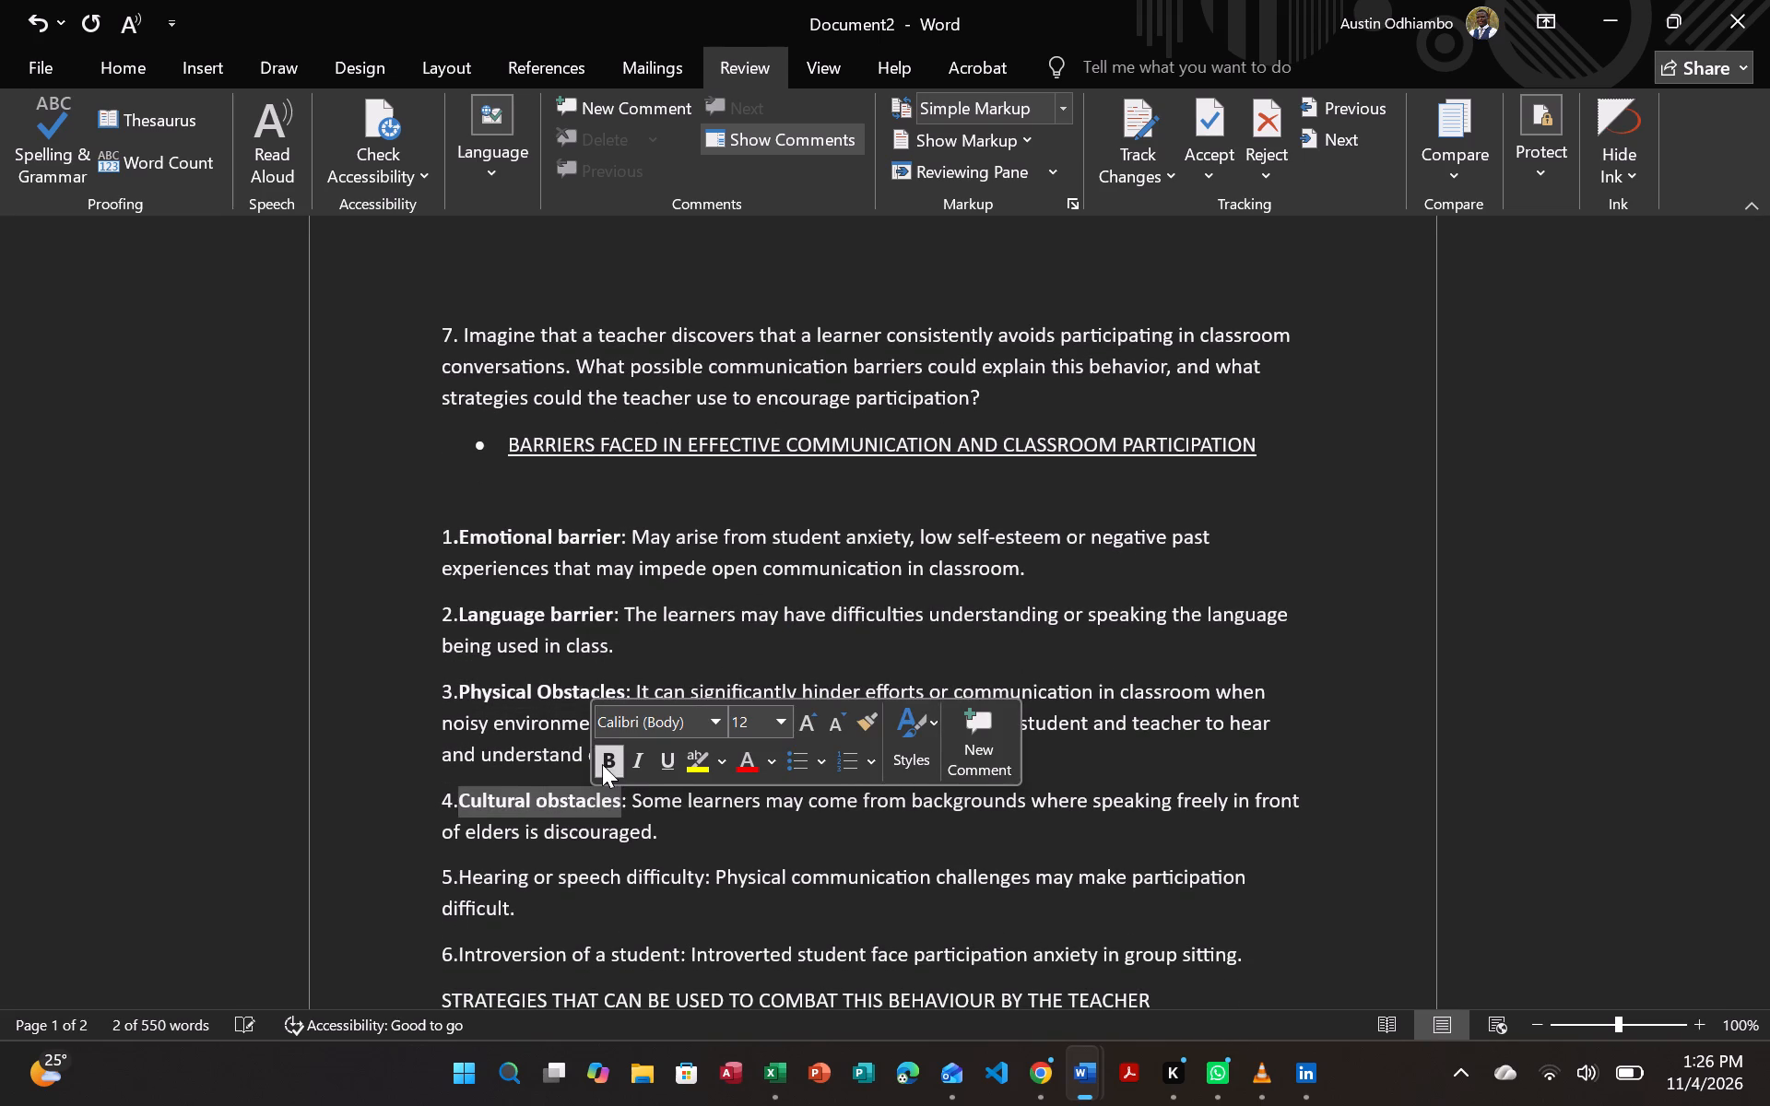
pyautogui.scroll(-2, 602, 764)
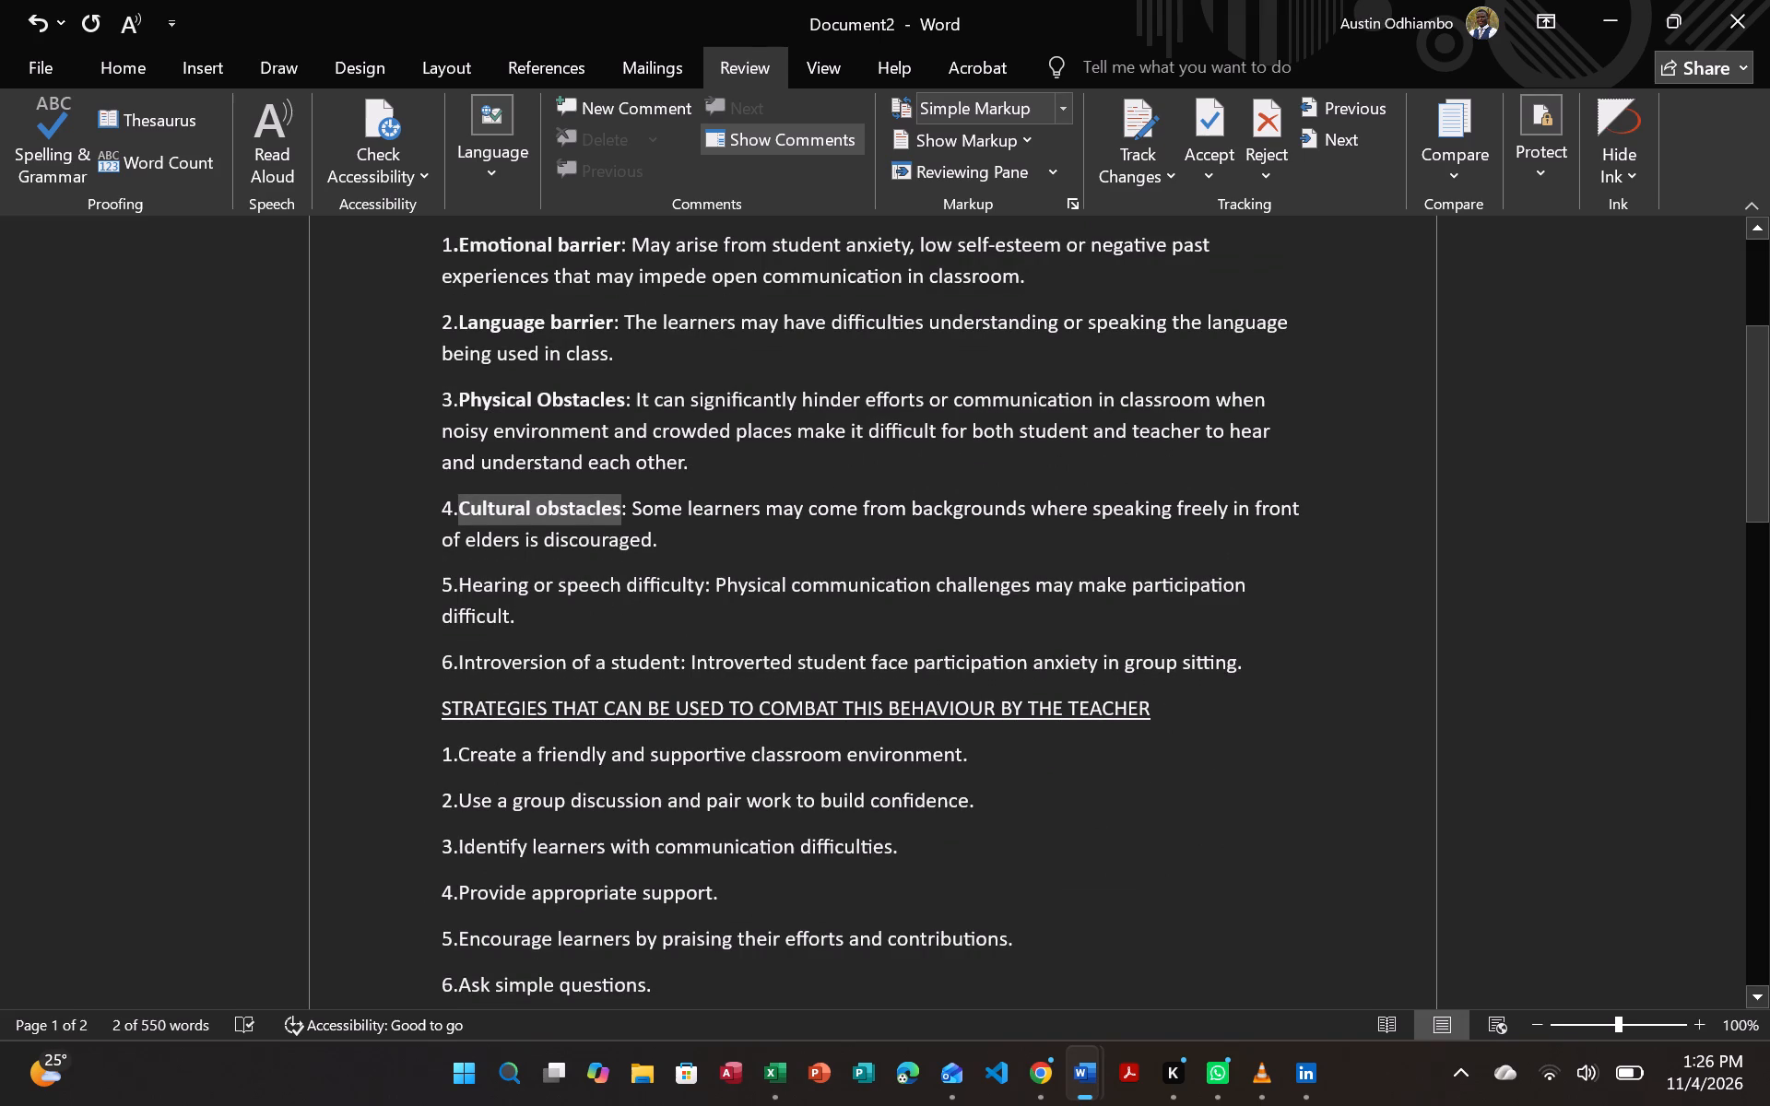
pyautogui.moveTo(454, 582); pyautogui.dragTo(670, 602)
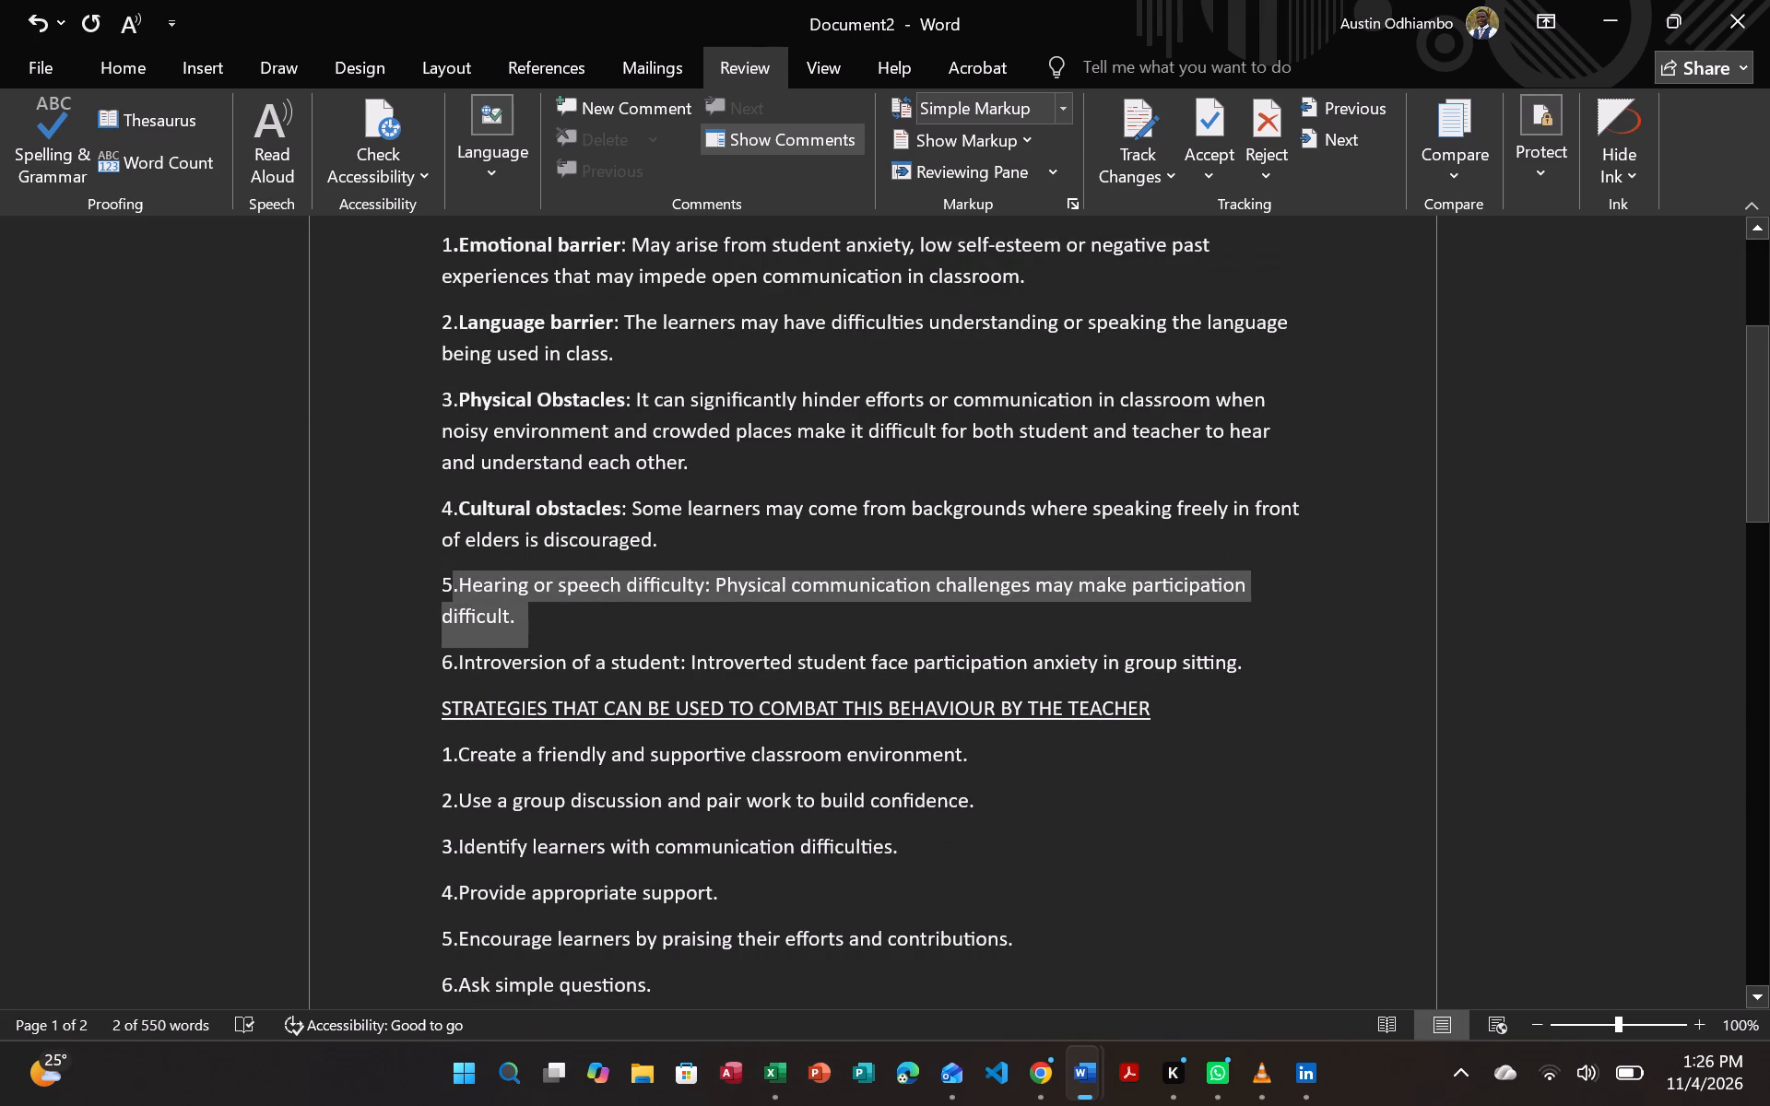
pyautogui.moveTo(670, 602); pyautogui.dragTo(696, 582)
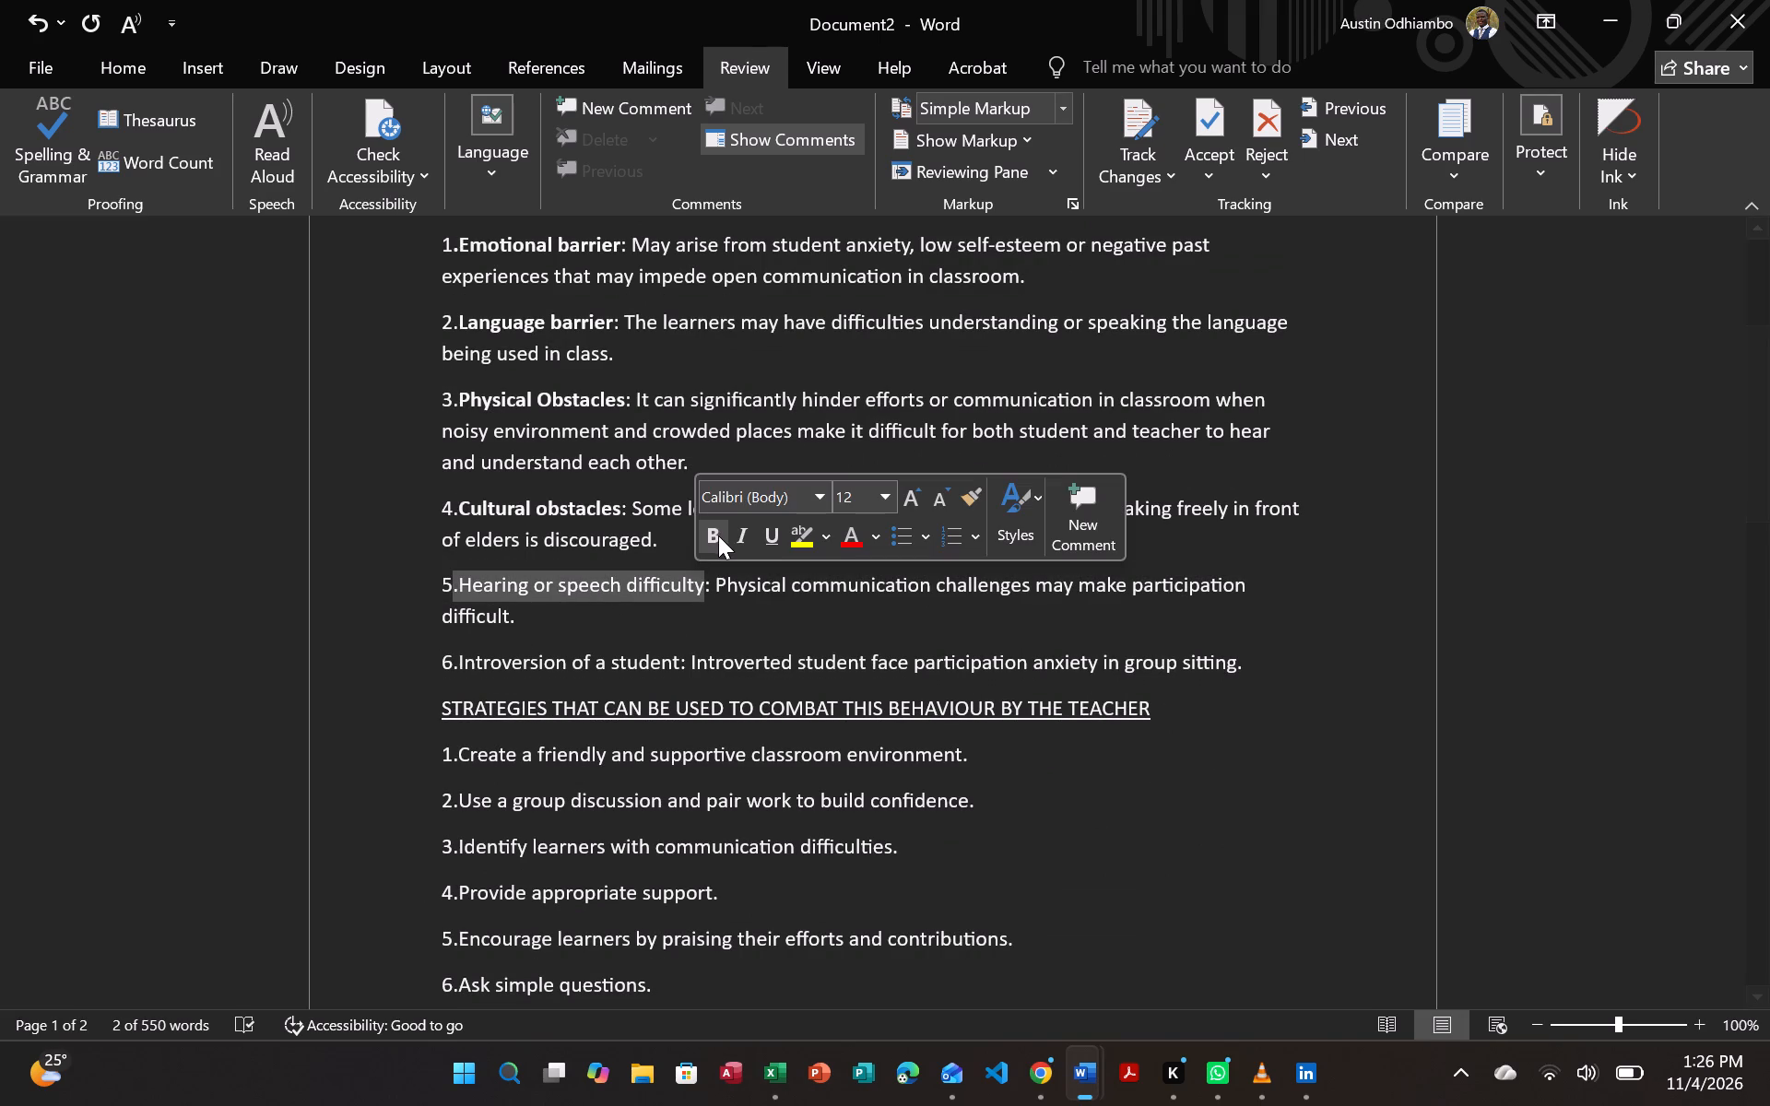
pyautogui.click(718, 535)
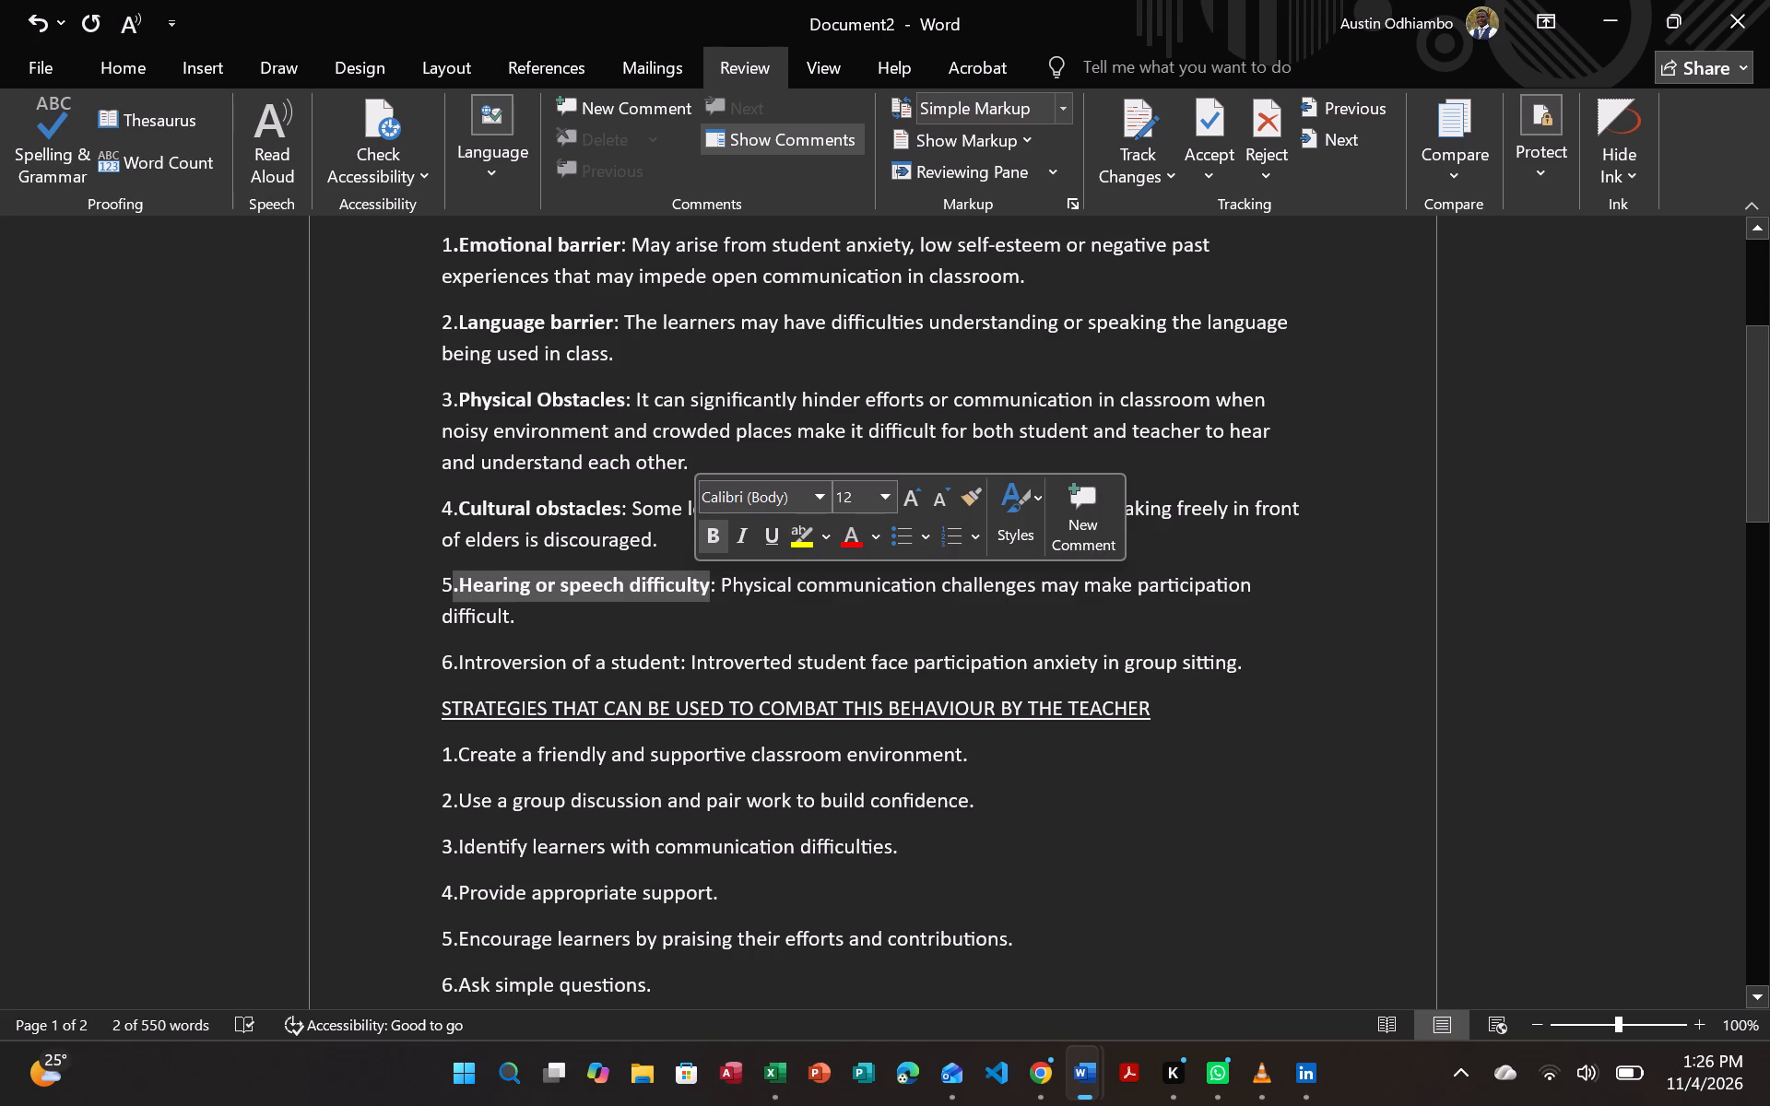
pyautogui.moveTo(459, 665); pyautogui.dragTo(650, 664)
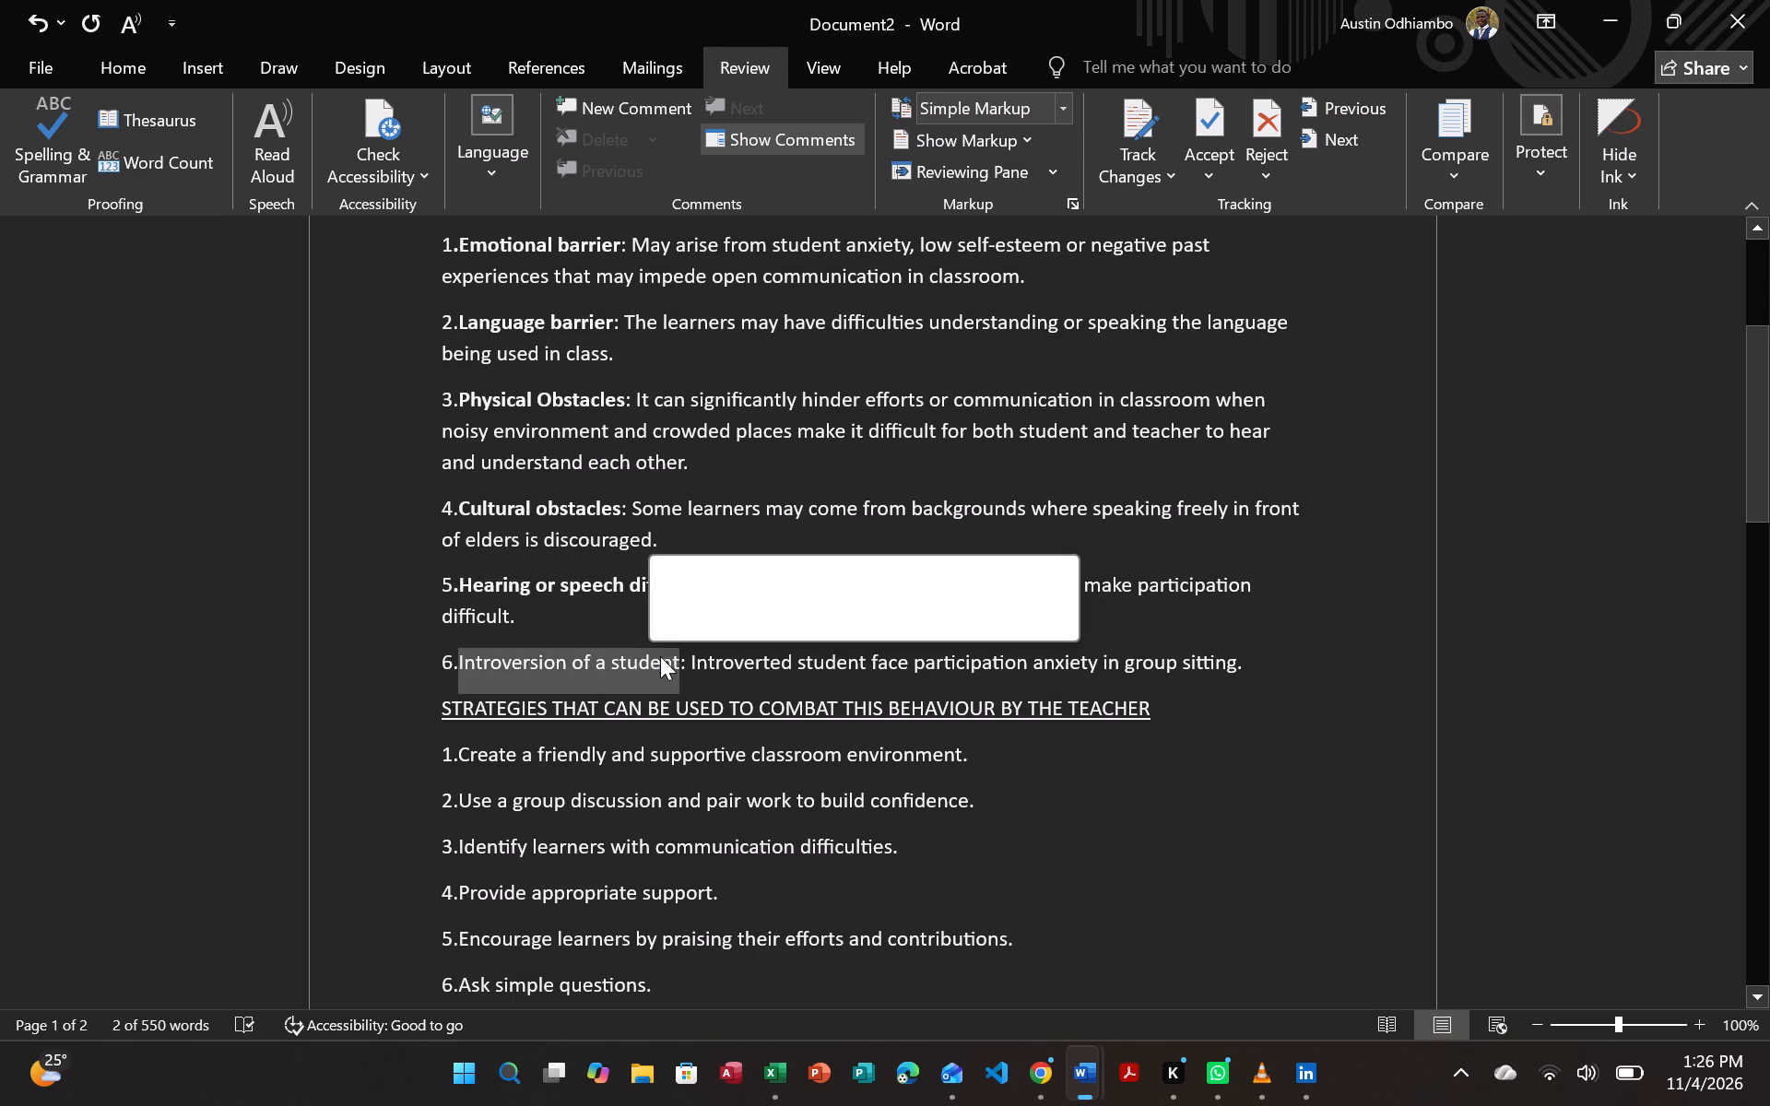
pyautogui.click(668, 616)
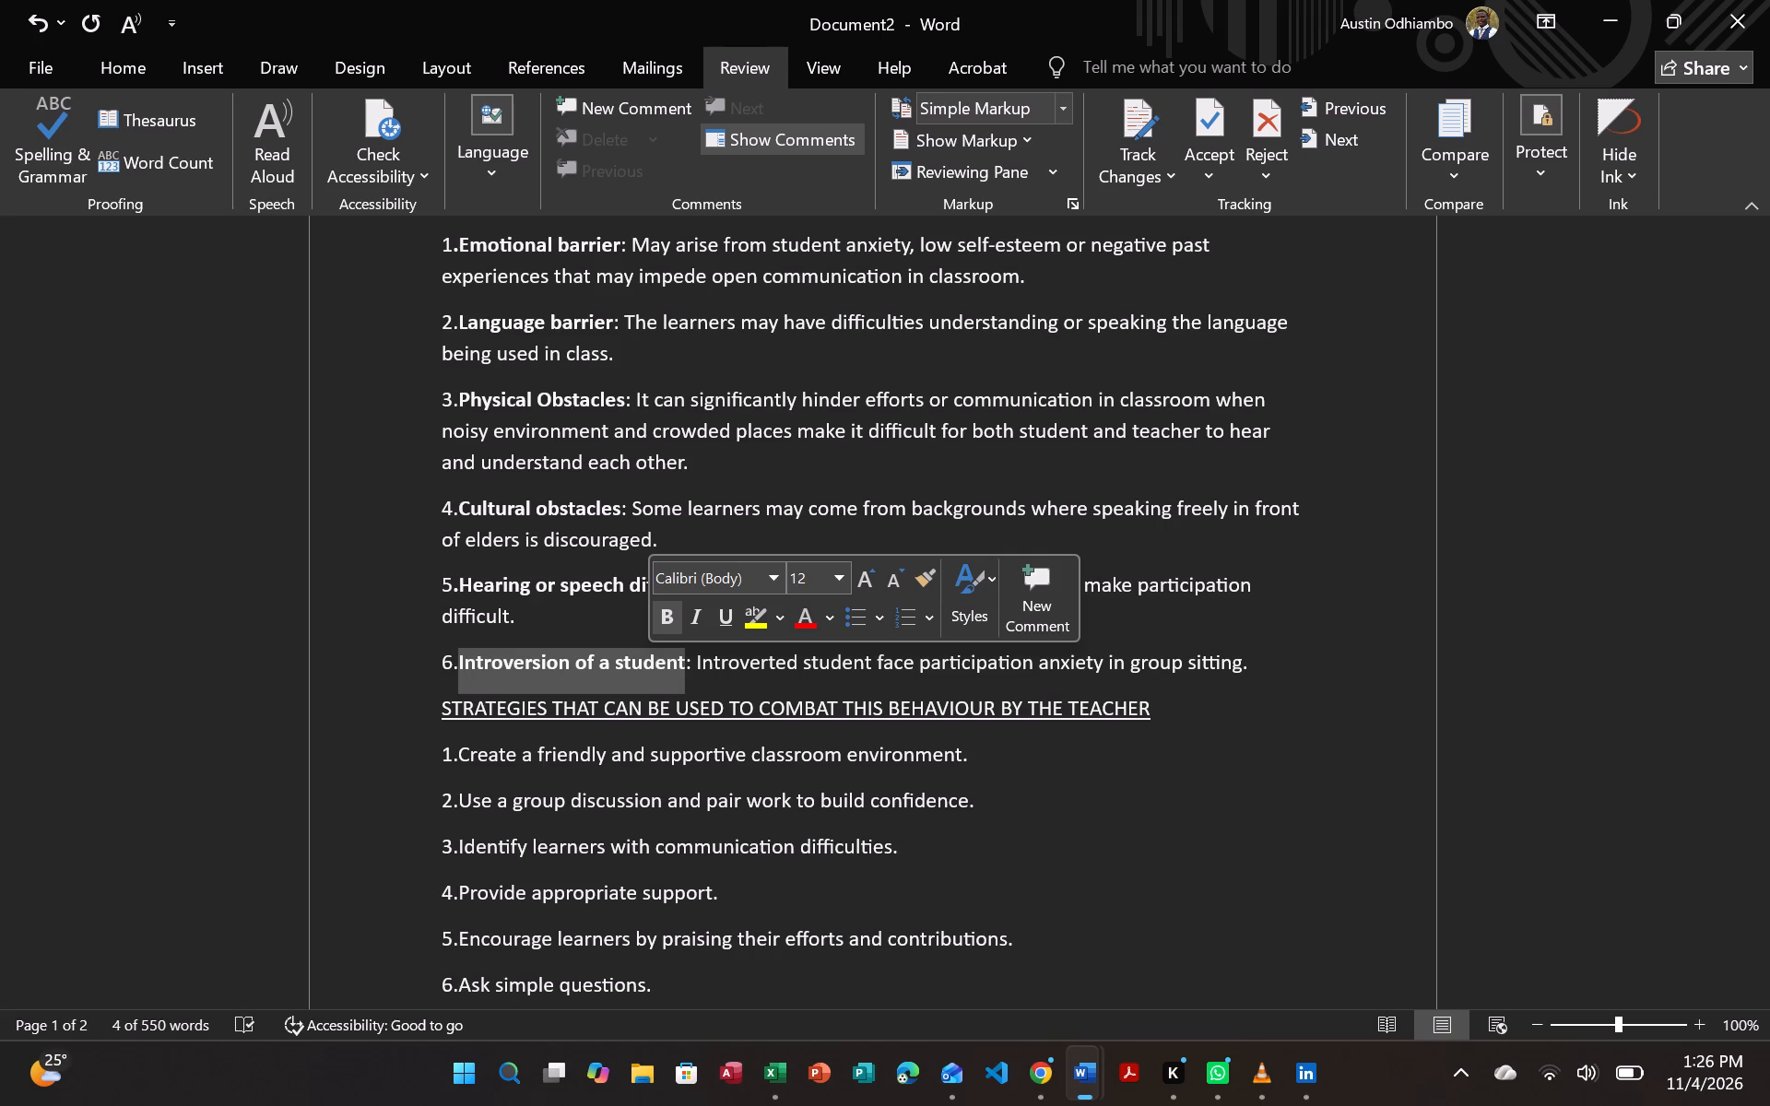
# Review the rest of the document, from the teacher strategies through the question 8 answer to the end of the professional relationship list.
pyautogui.scroll(-1, 689, 834)
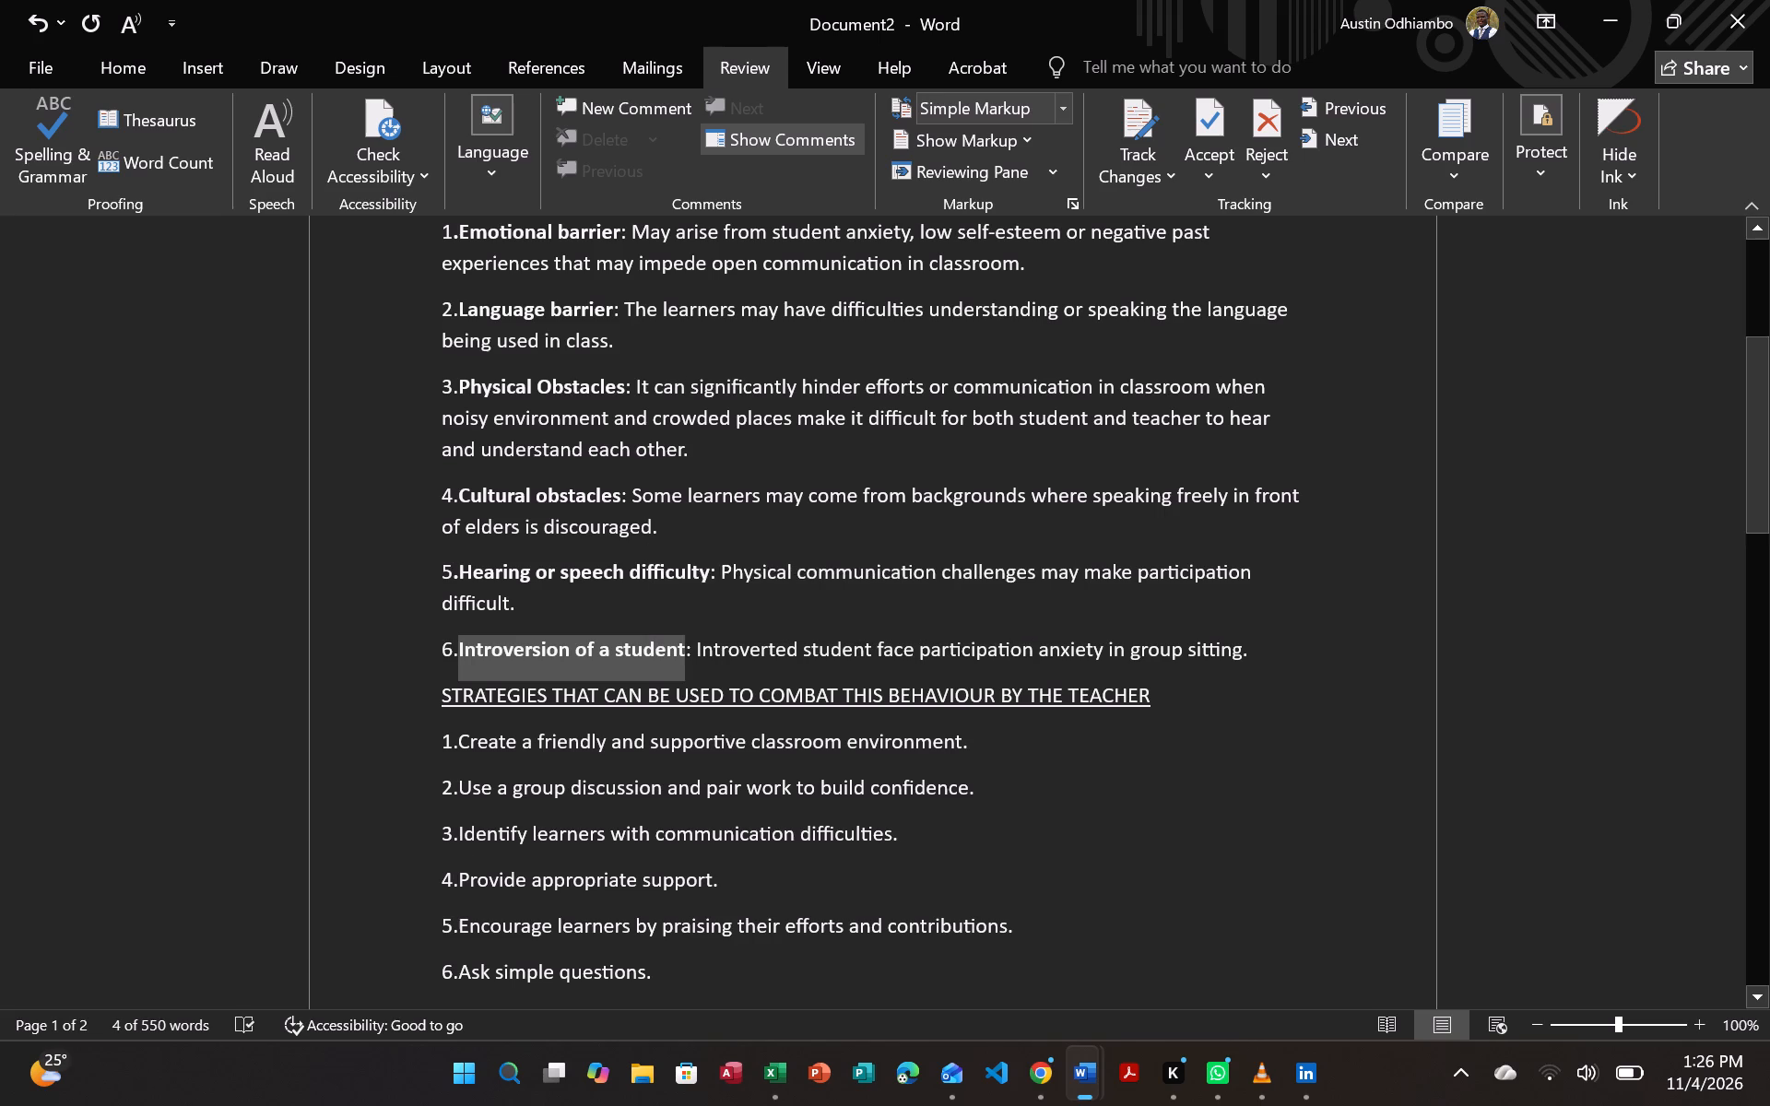
pyautogui.scroll(-3, 689, 834)
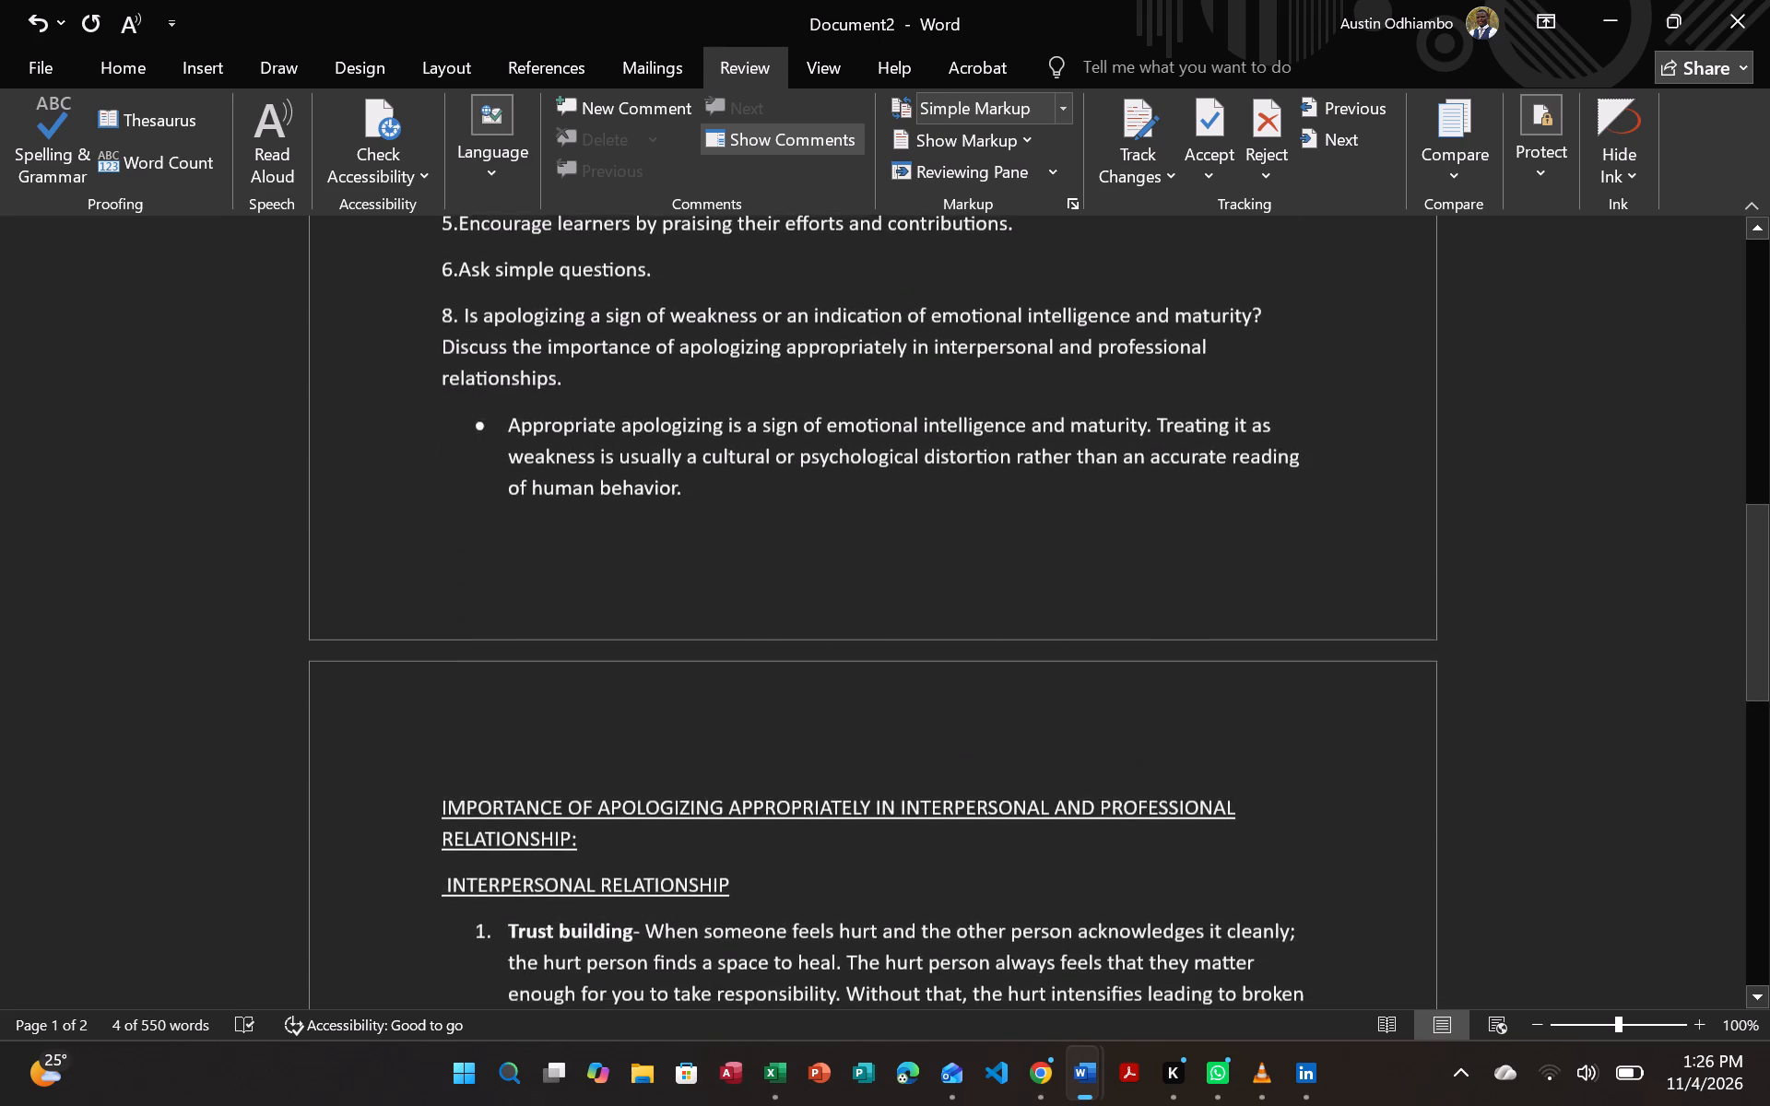
pyautogui.scroll(-7, 689, 834)
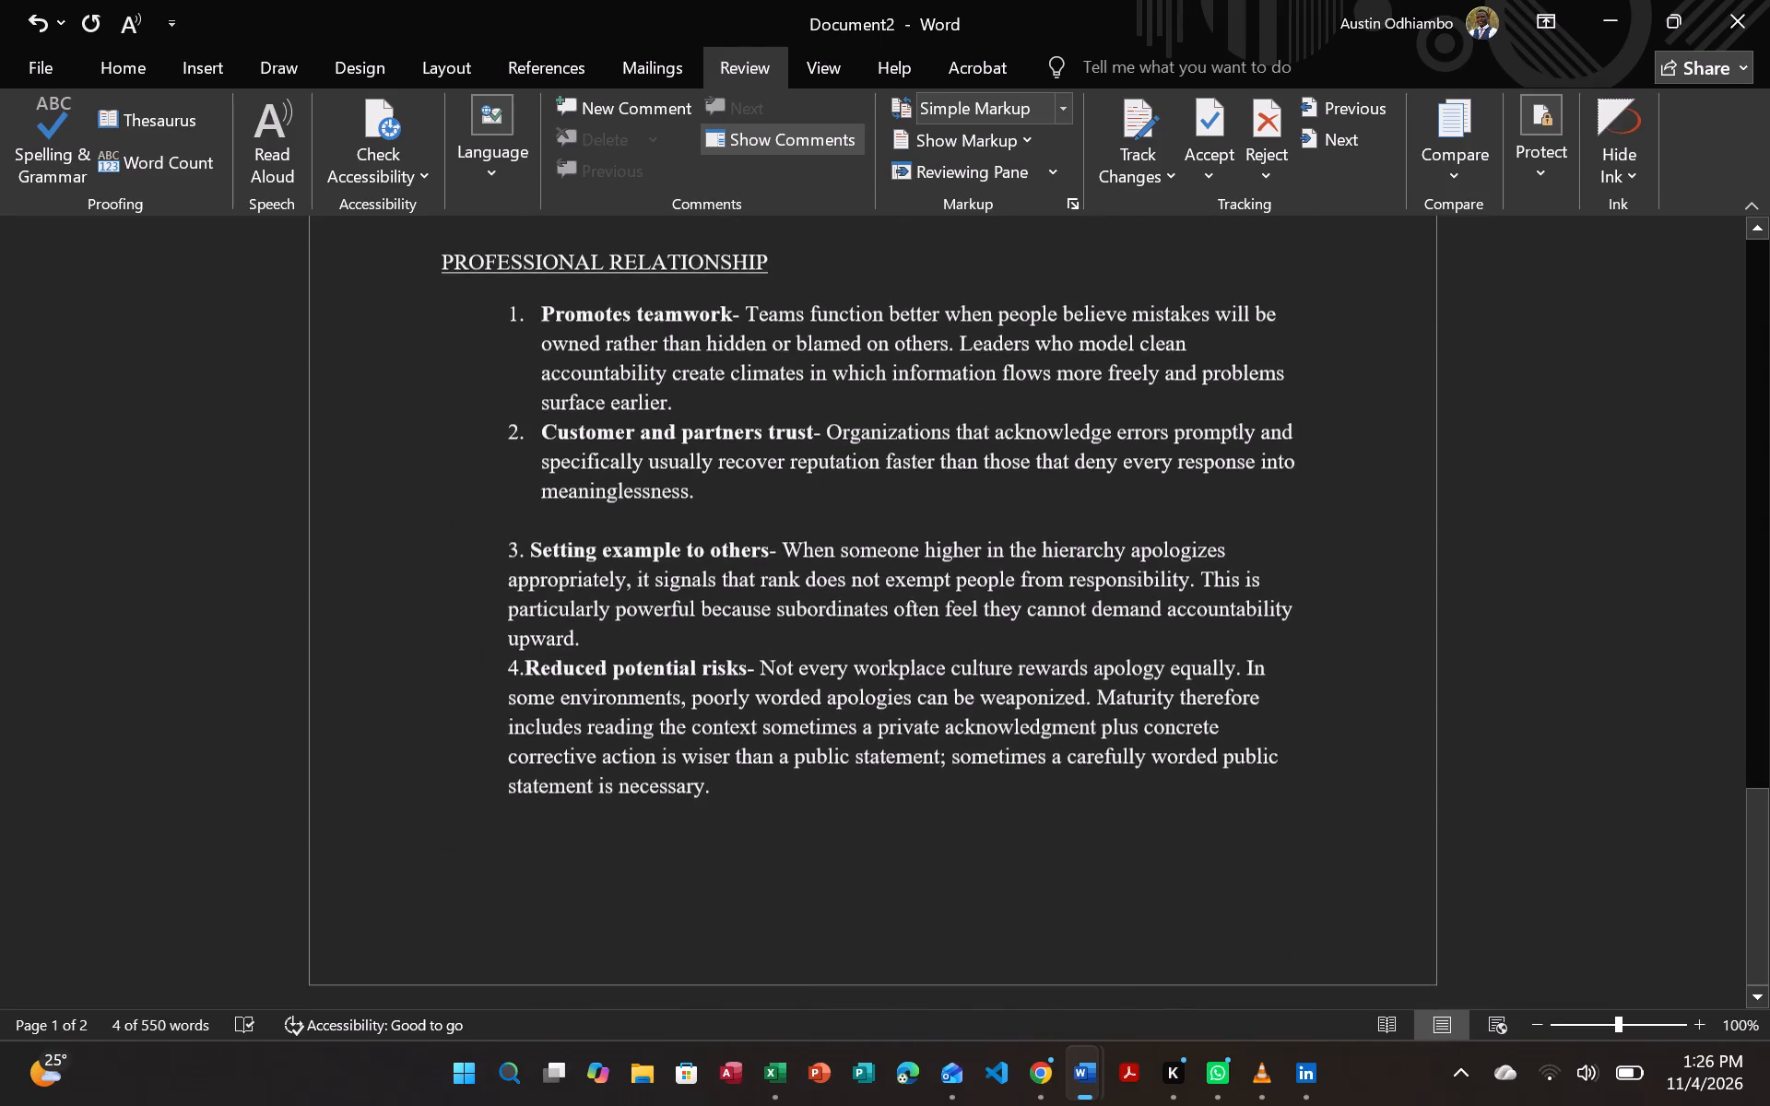
# Start sharing the document and choose the OneDrive - Personal folder as the location for saving it.
pyautogui.click(1733, 58)
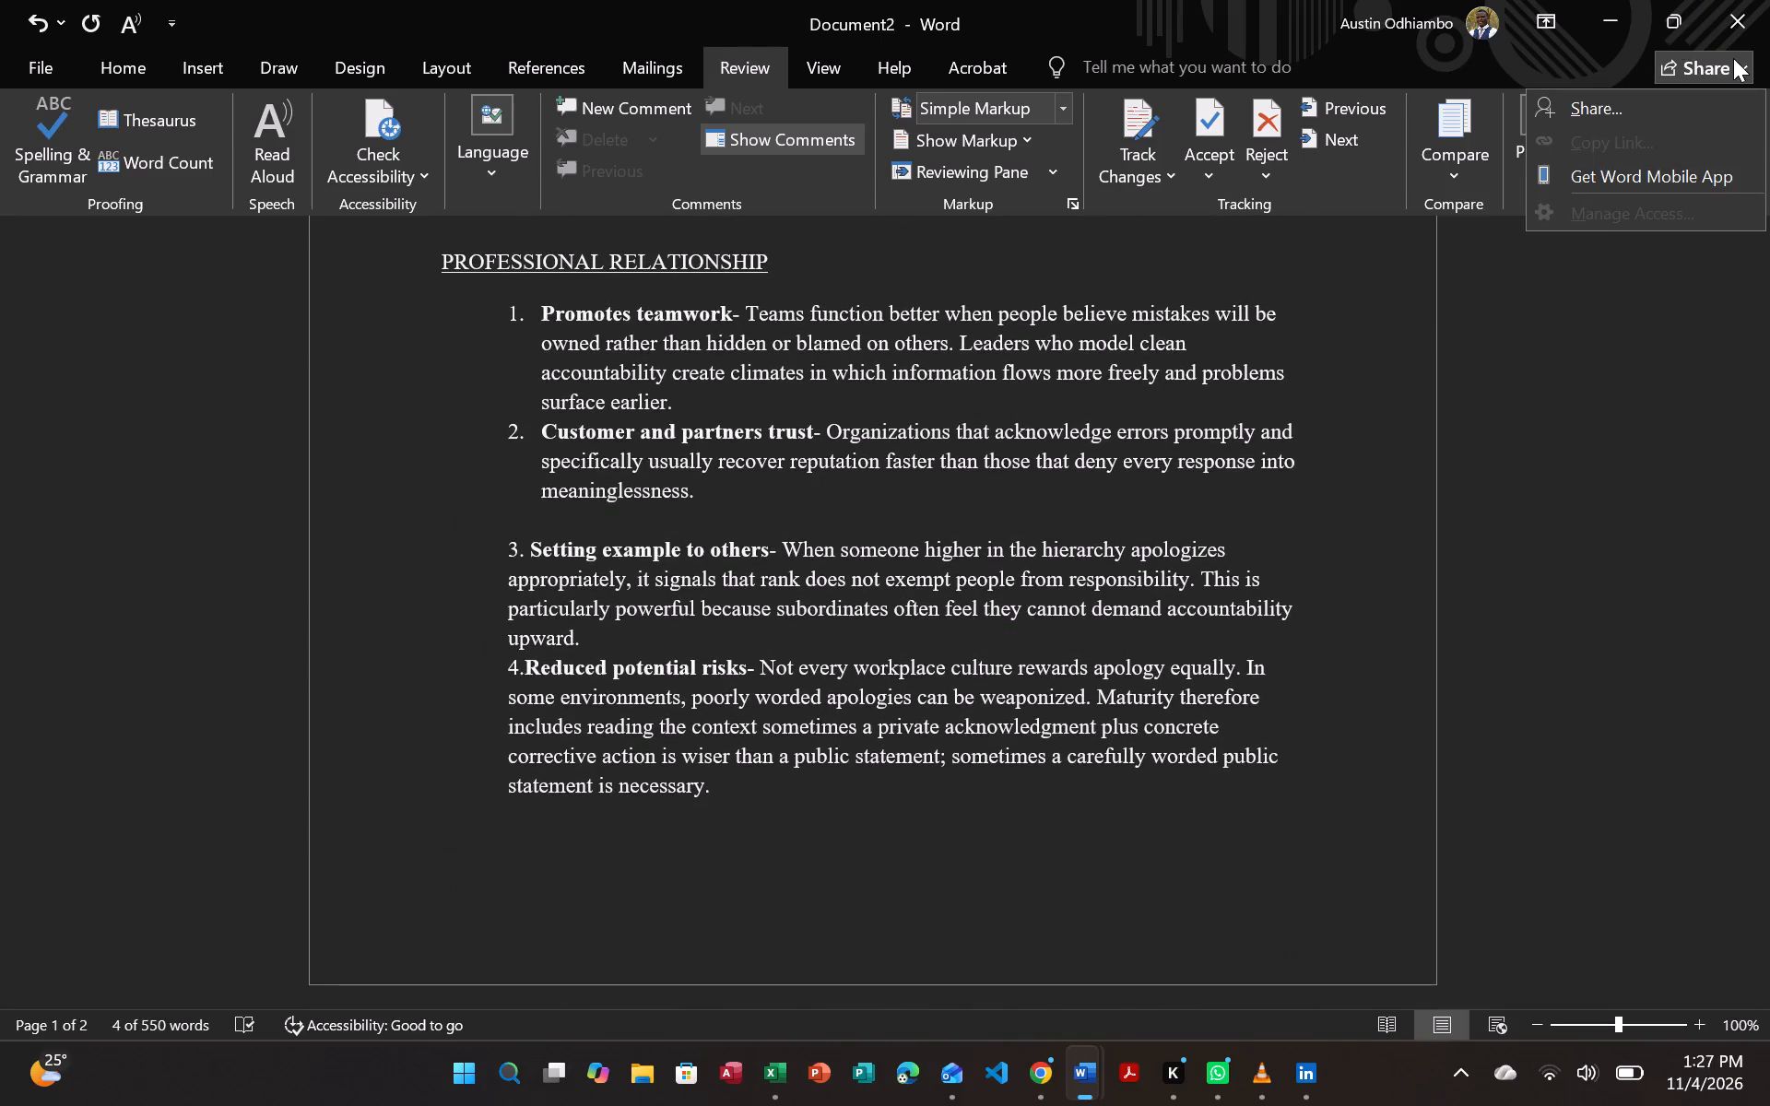
pyautogui.click(1620, 118)
pyautogui.click(1582, 389)
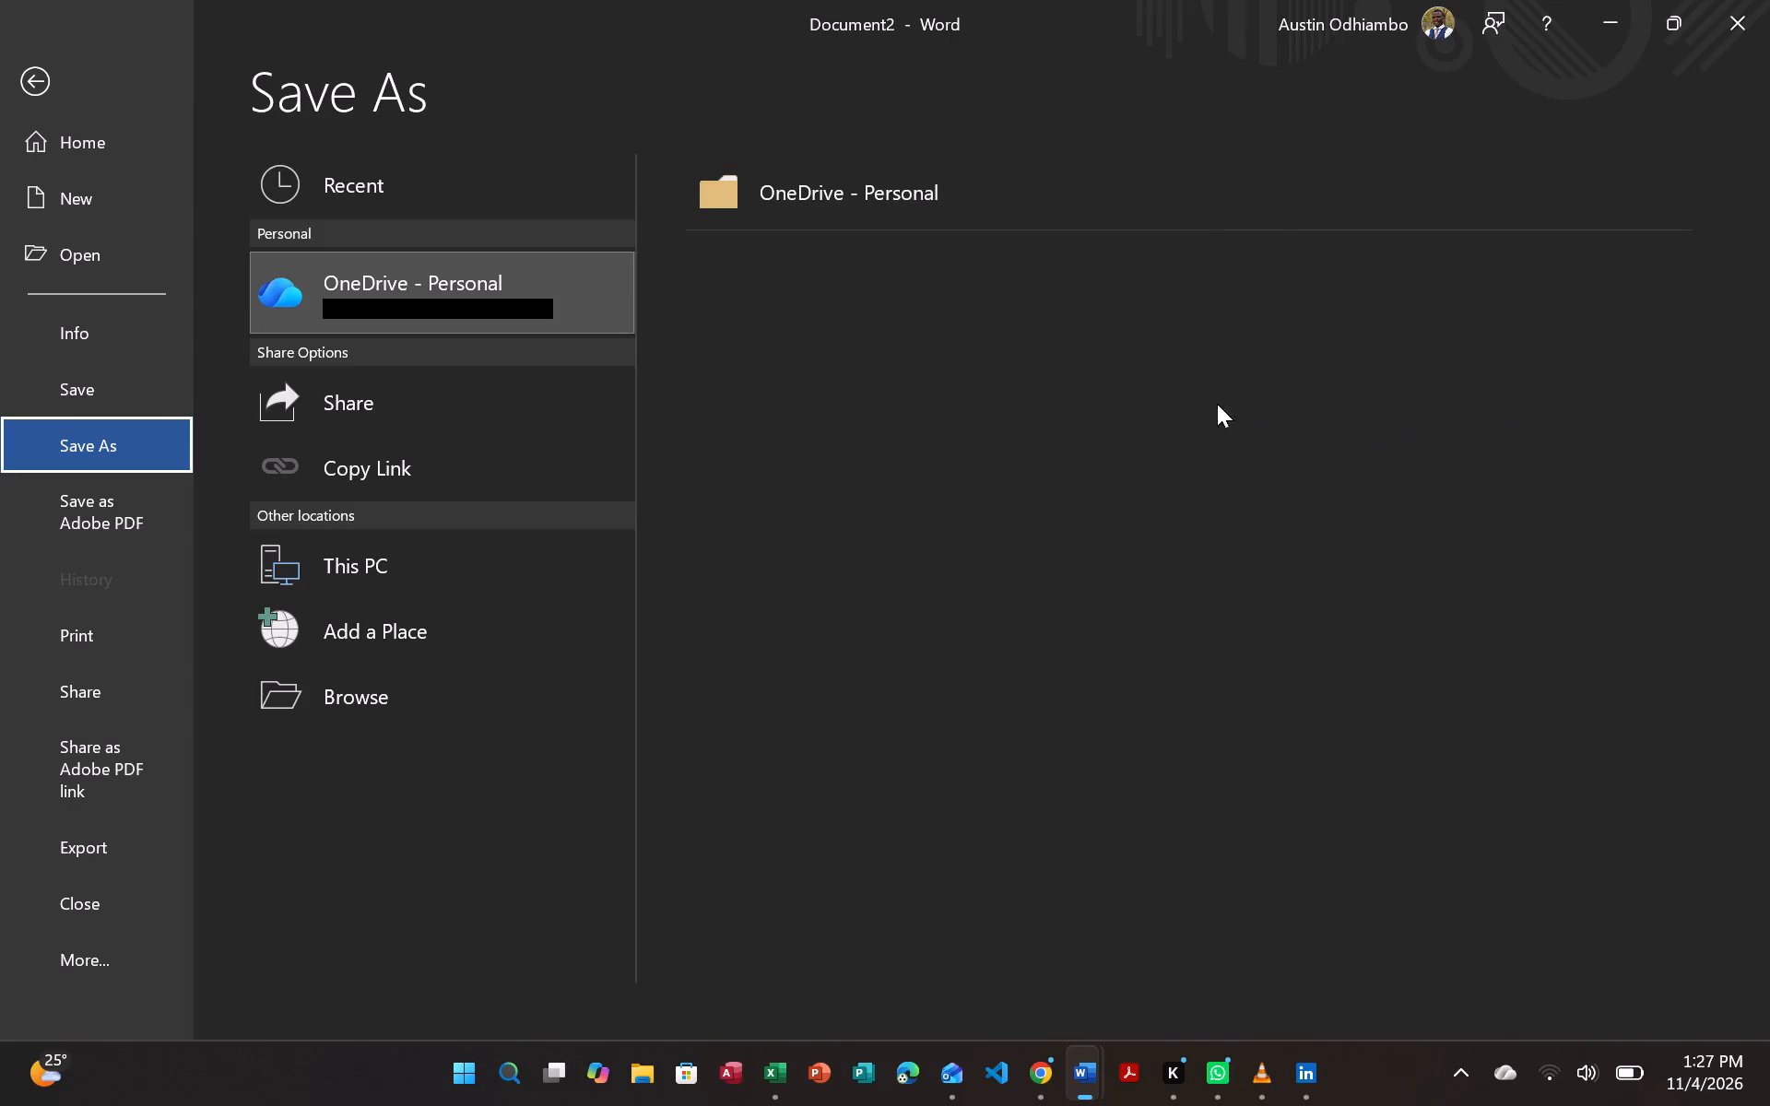
pyautogui.click(552, 318)
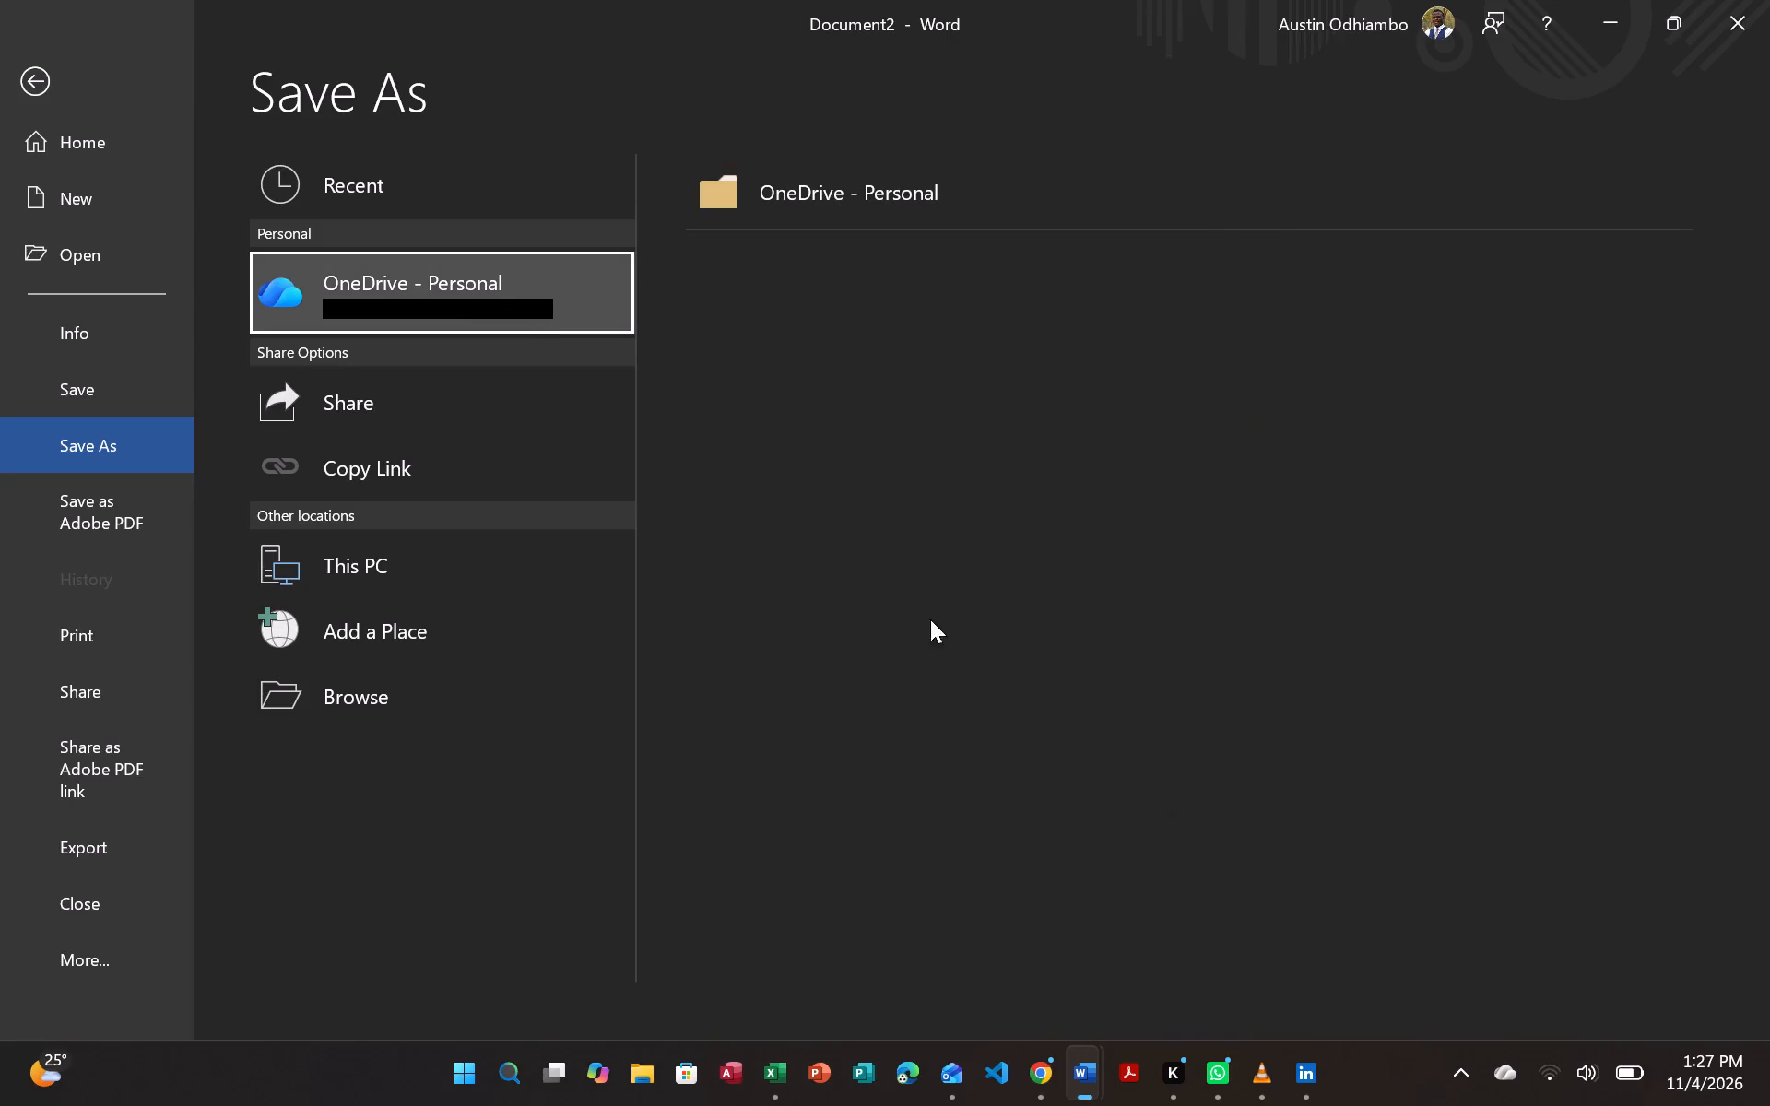
pyautogui.click(861, 205)
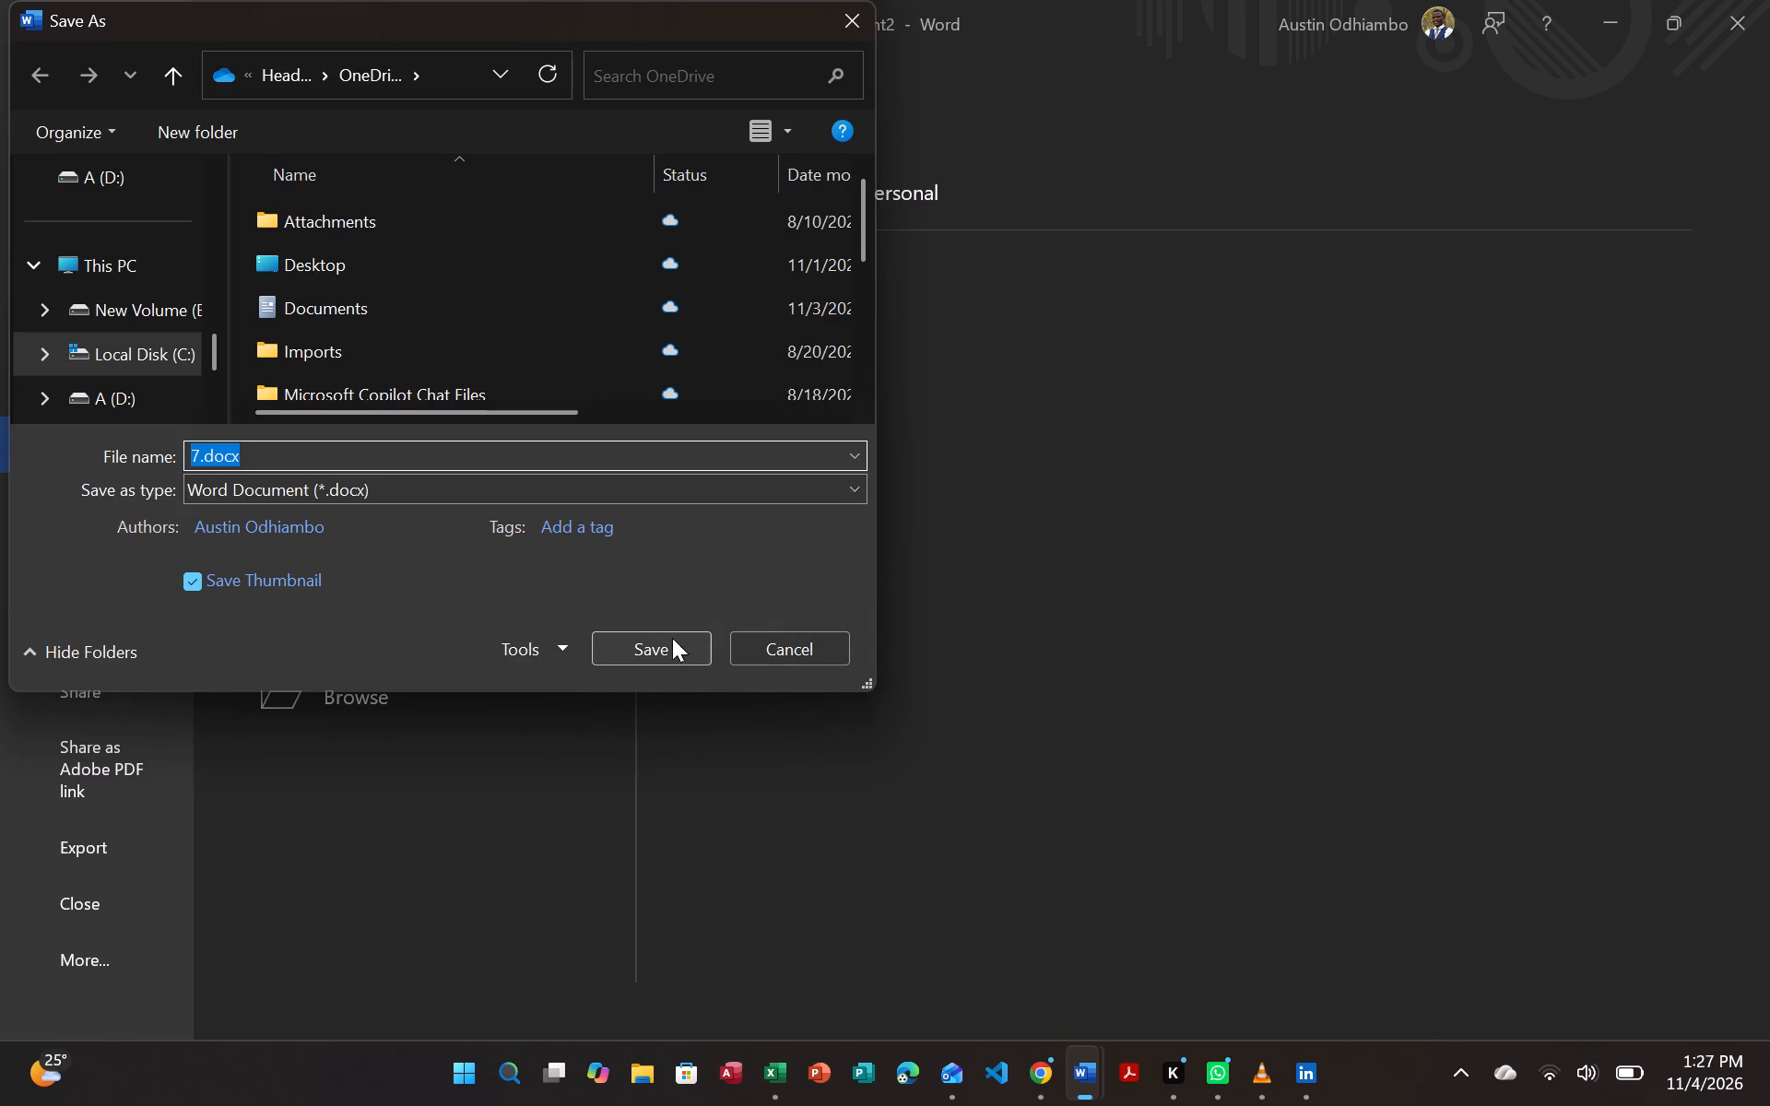
# Name the file "Comms101 Assignment.docx" and save it as a Word document in OneDrive.
pyautogui.click(200, 454)
pyautogui.press('BackSpace')
pyautogui.press('c')
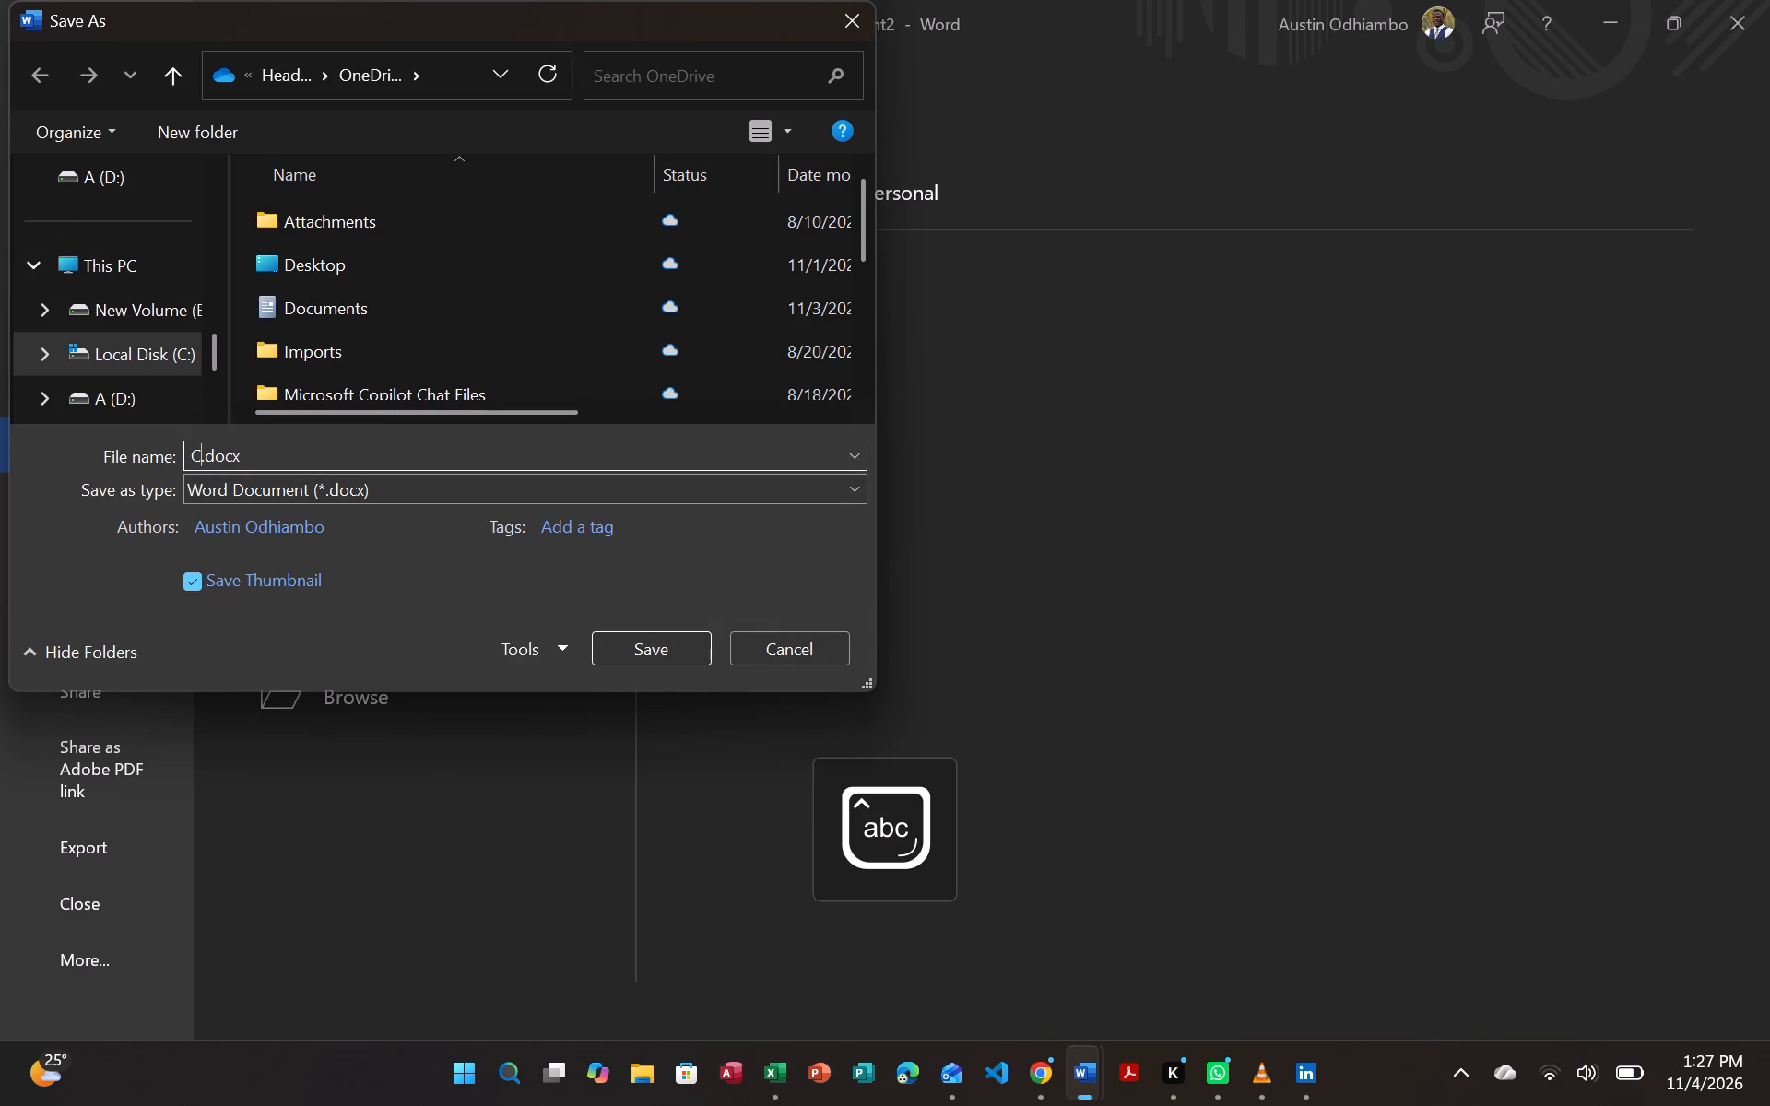
pyautogui.write('omms')
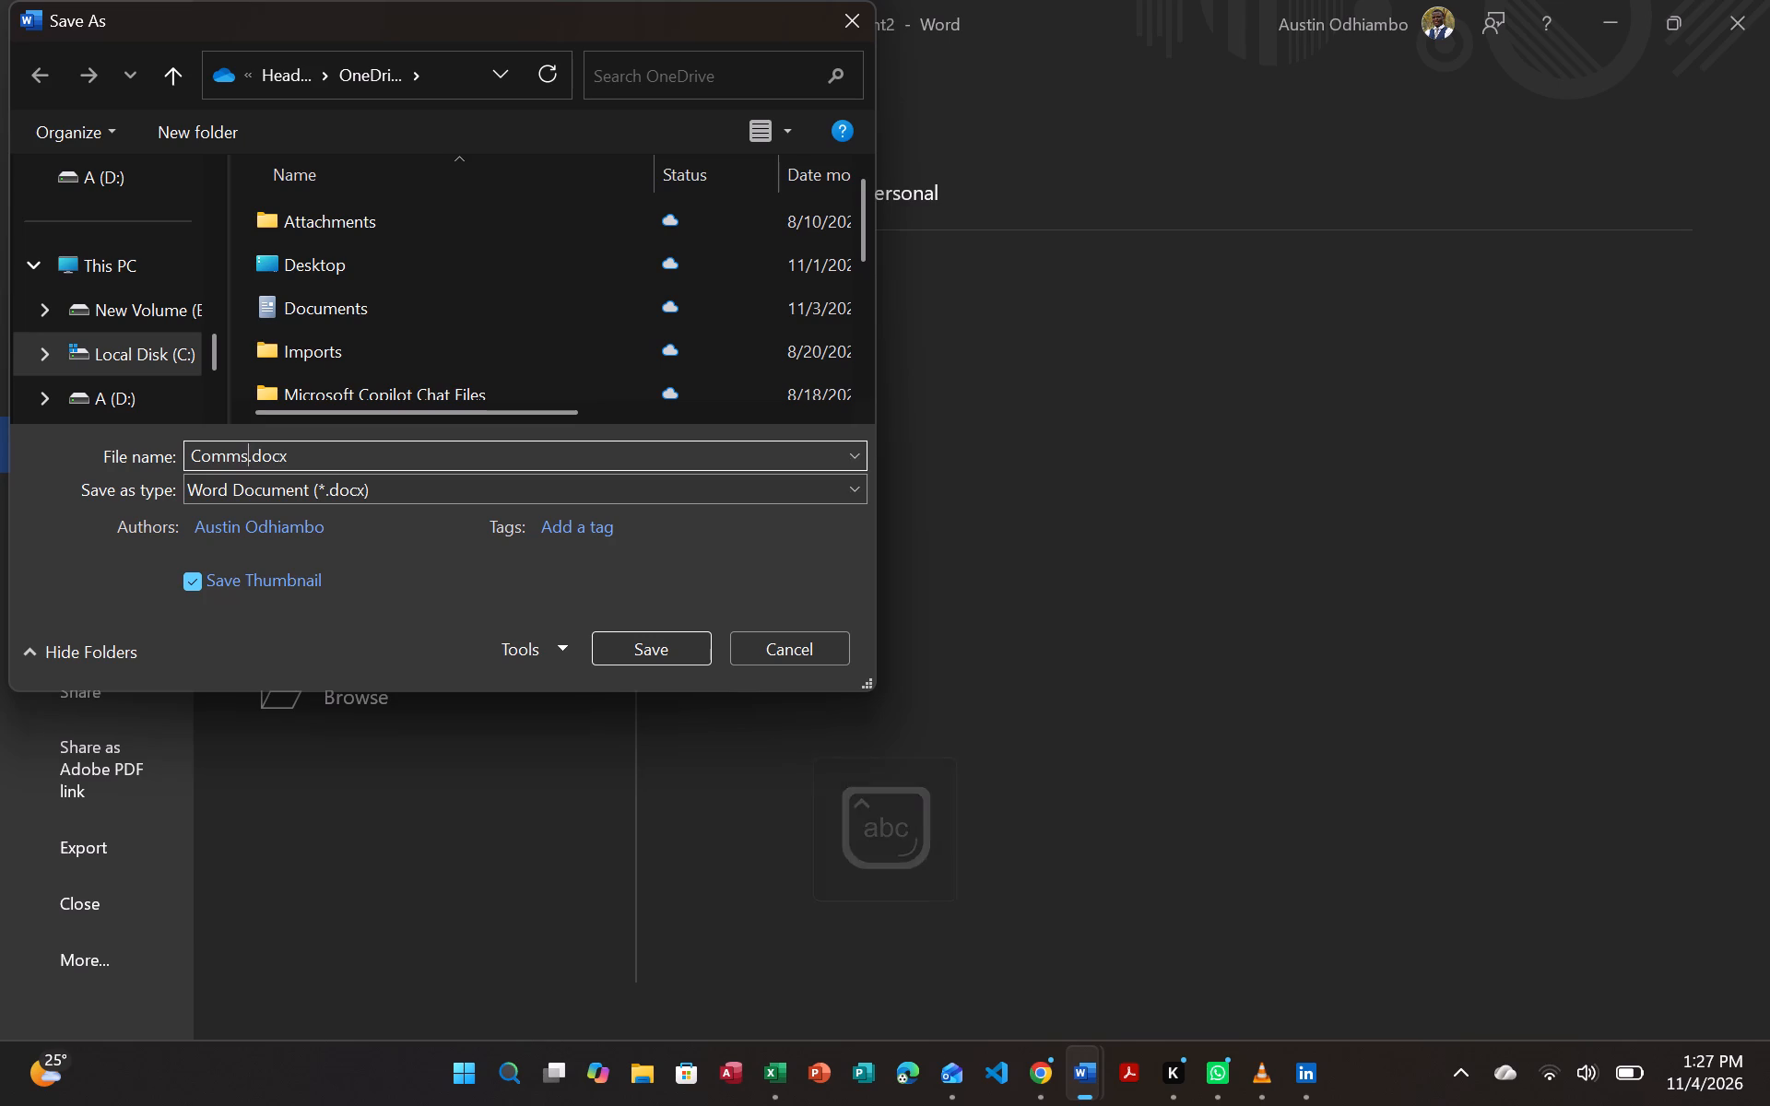
pyautogui.write('10')
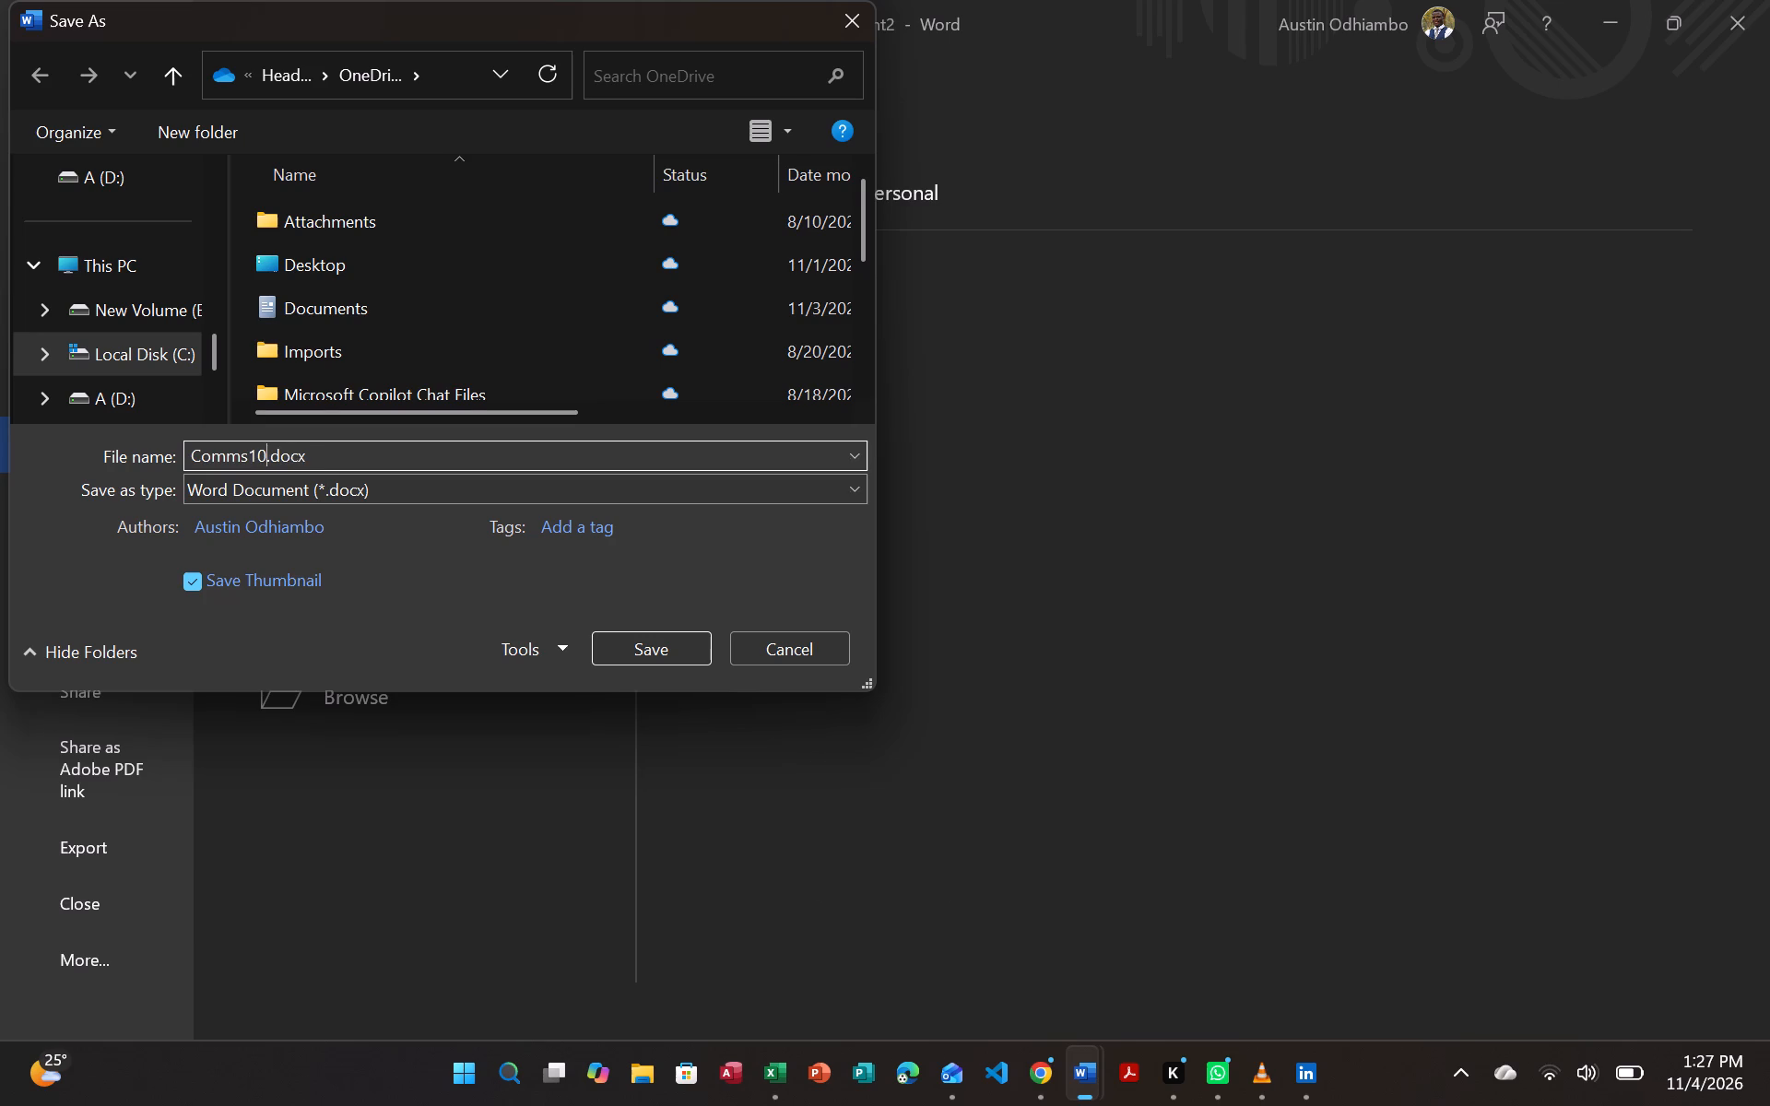
pyautogui.press('1')
pyautogui.press('space')
pyautogui.hotkey('shift', 'a')
pyautogui.write('ssignm')
pyautogui.write('en')
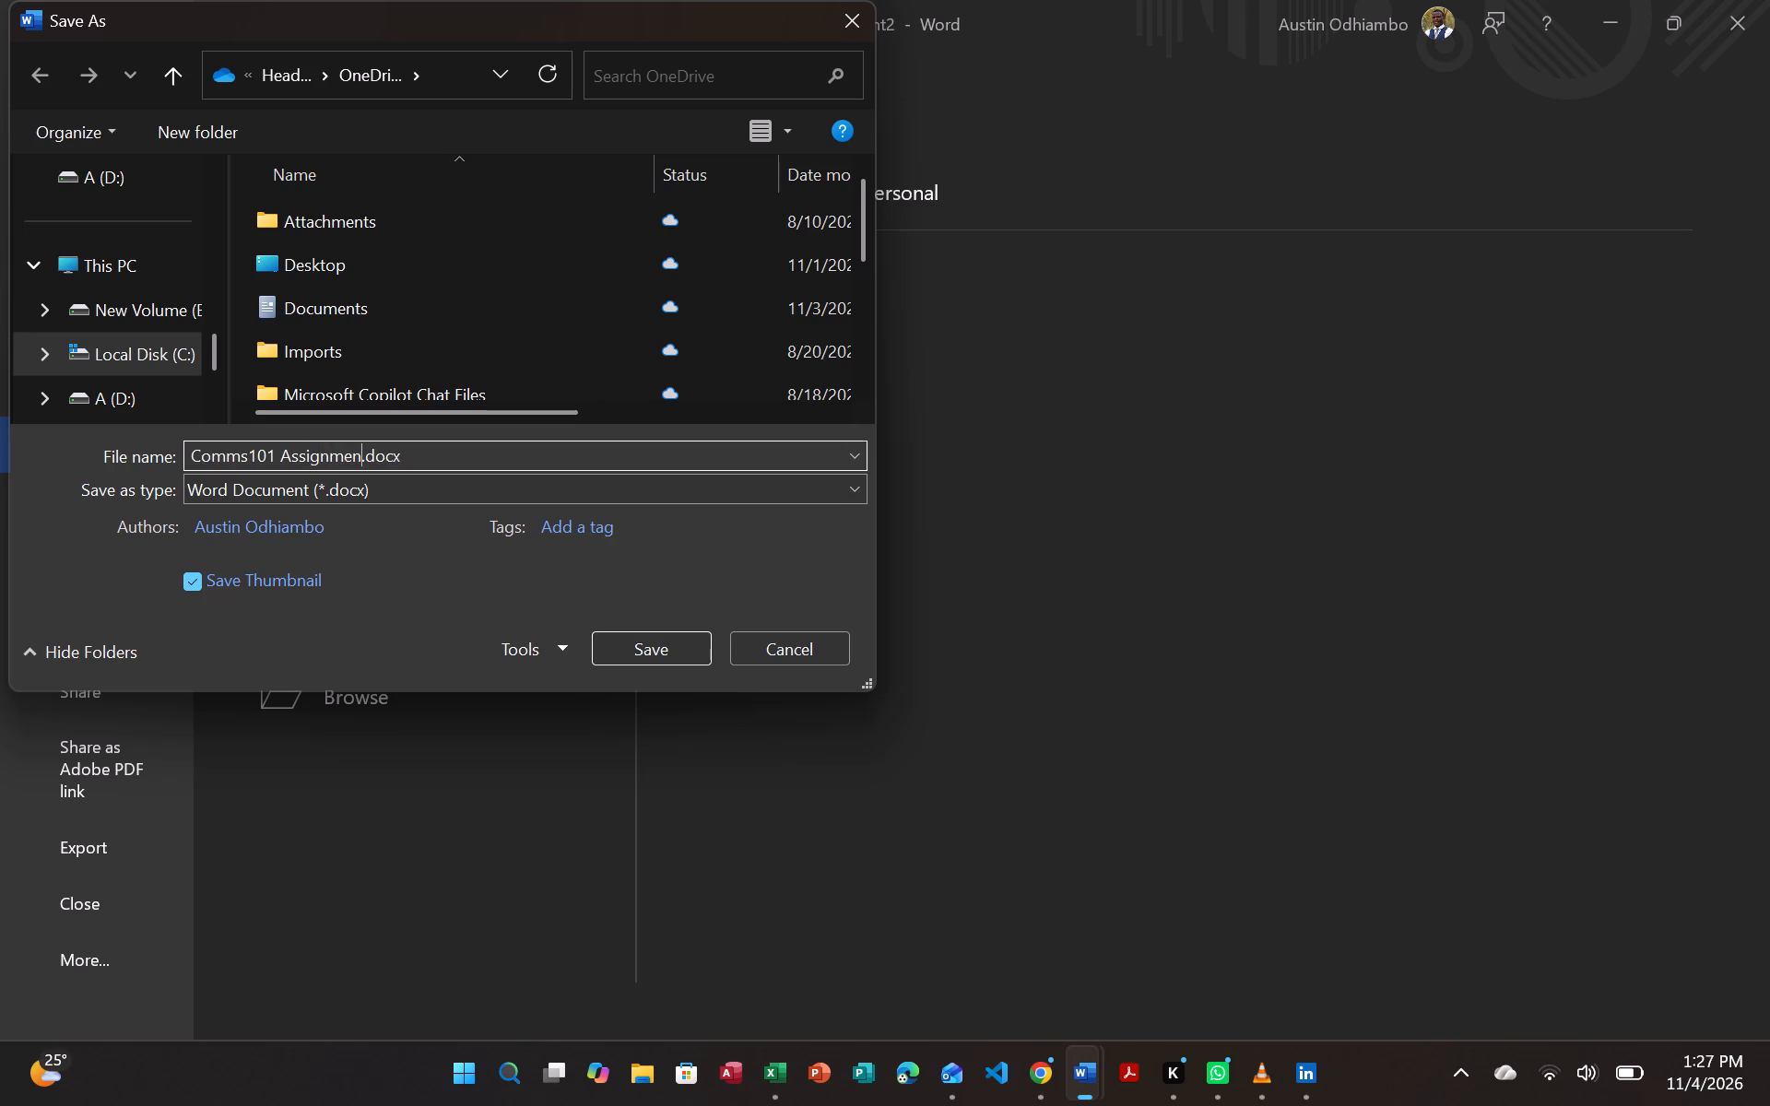
pyautogui.press('t')
pyautogui.click(664, 643)
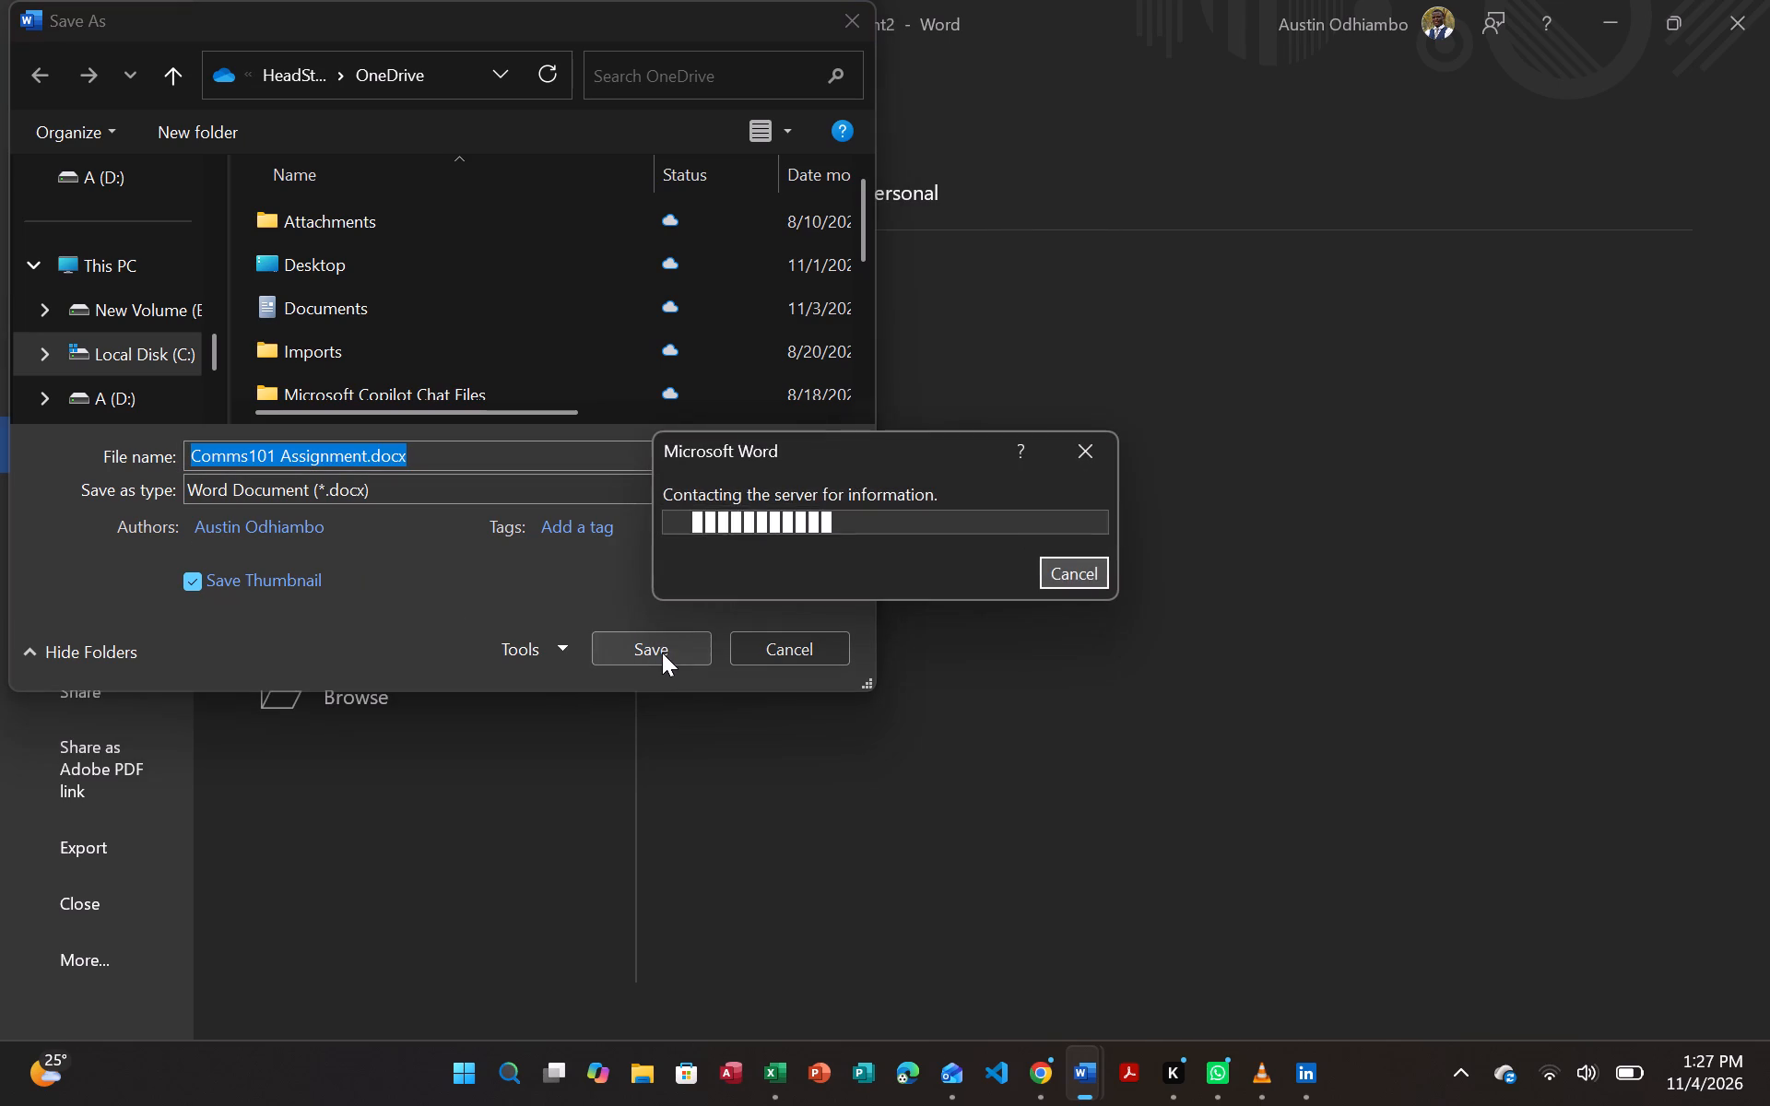
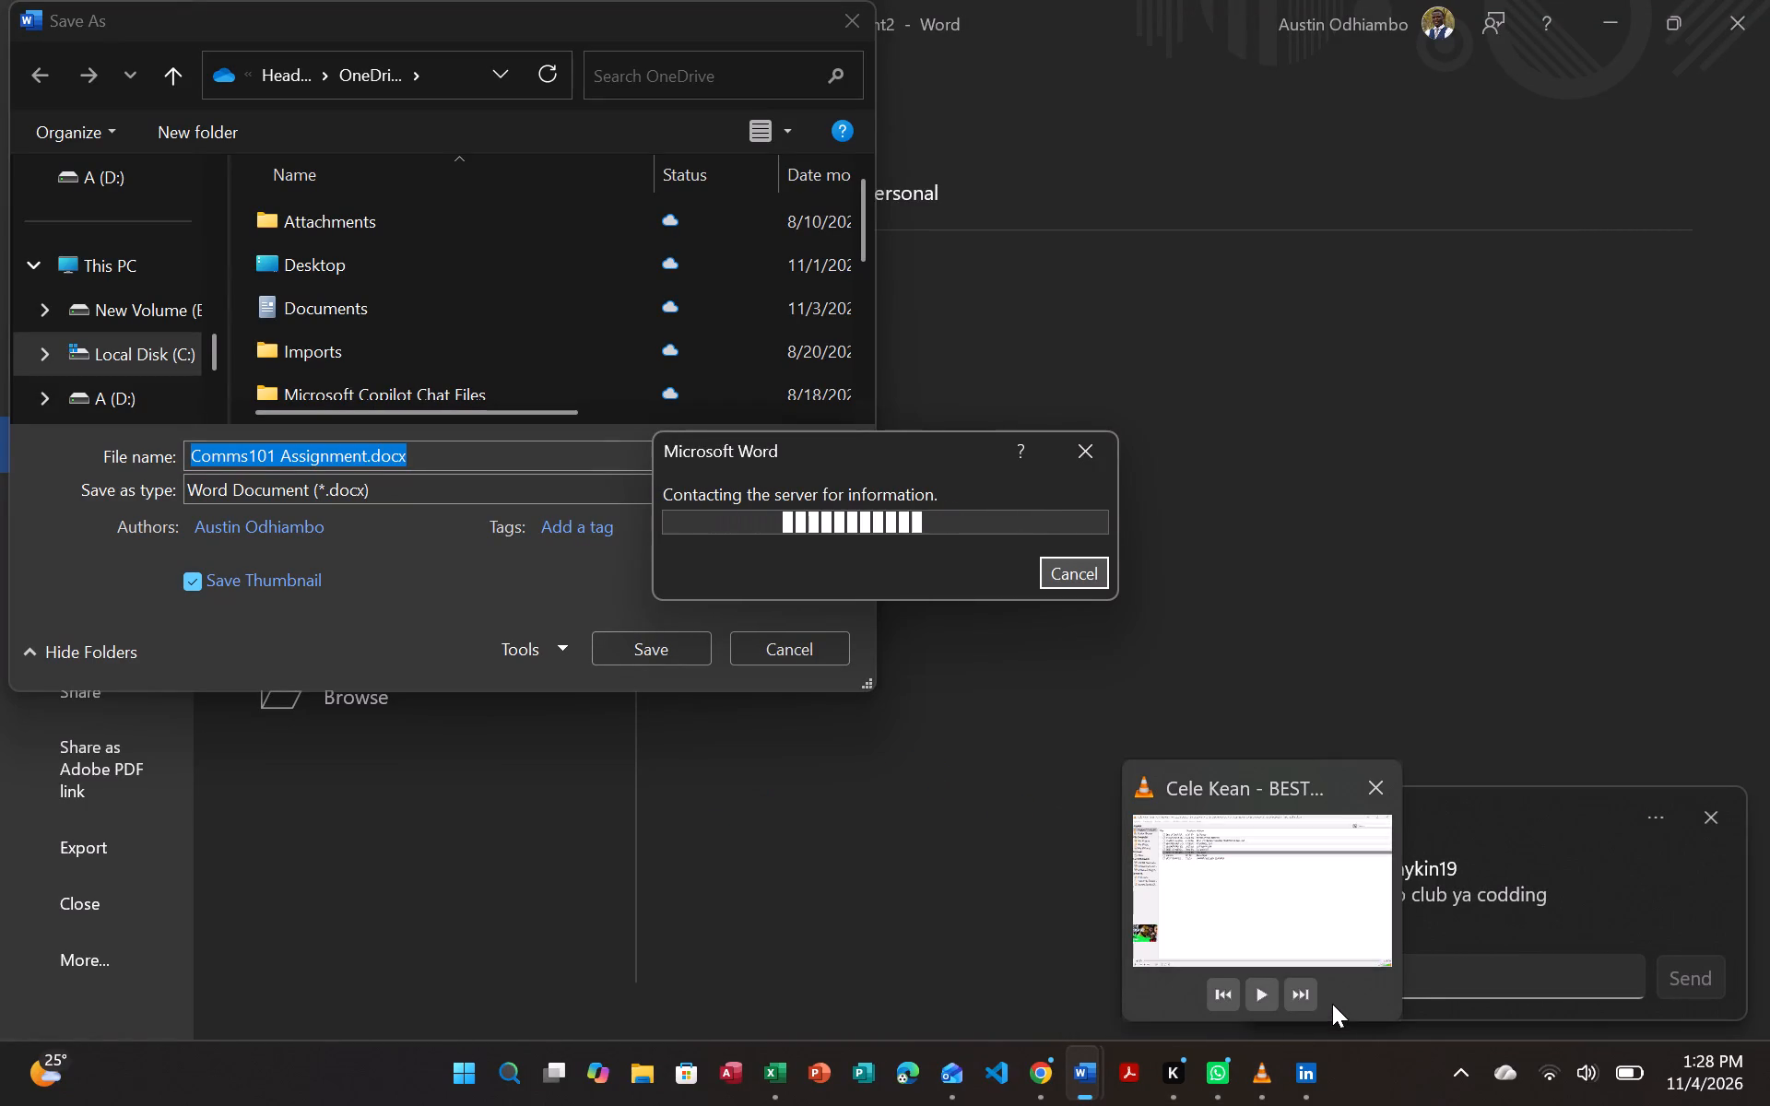
# Reply "kuna Fulani ya computing" to the incoming WhatsApp message about the coding club and send it.
pyautogui.click(1447, 987)
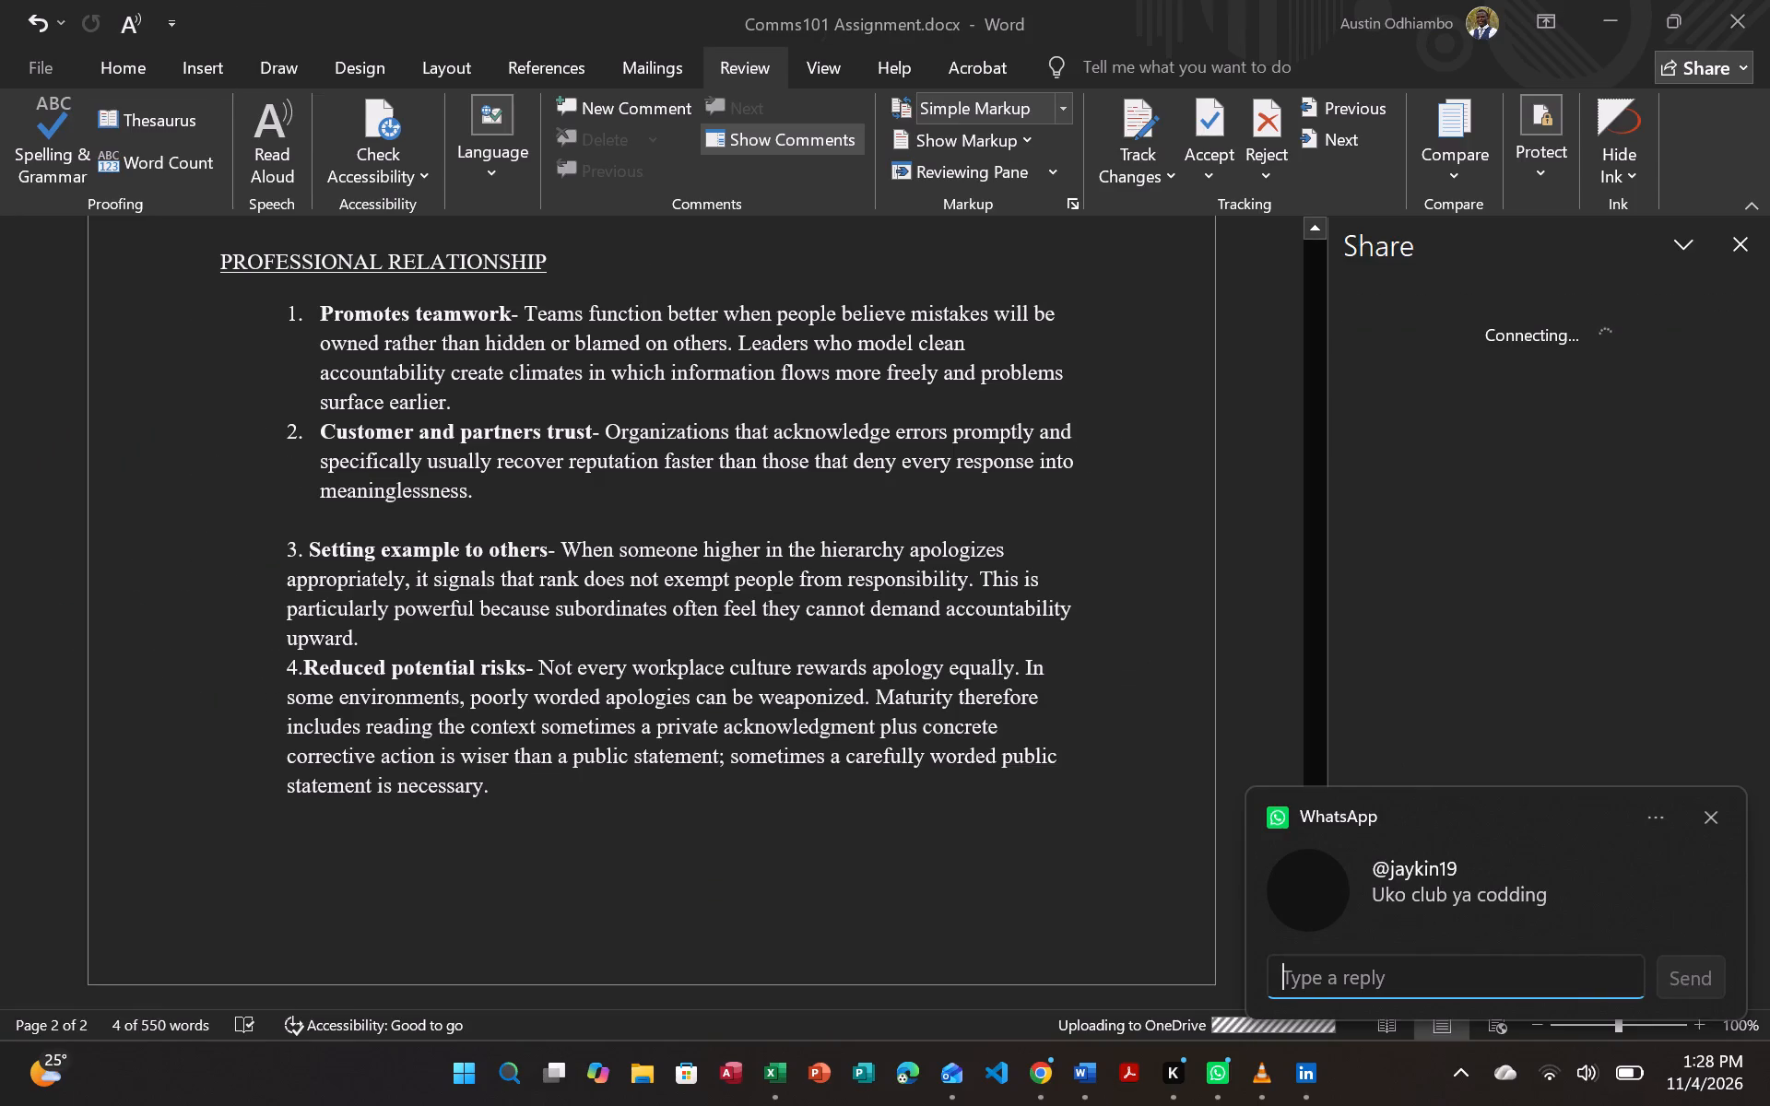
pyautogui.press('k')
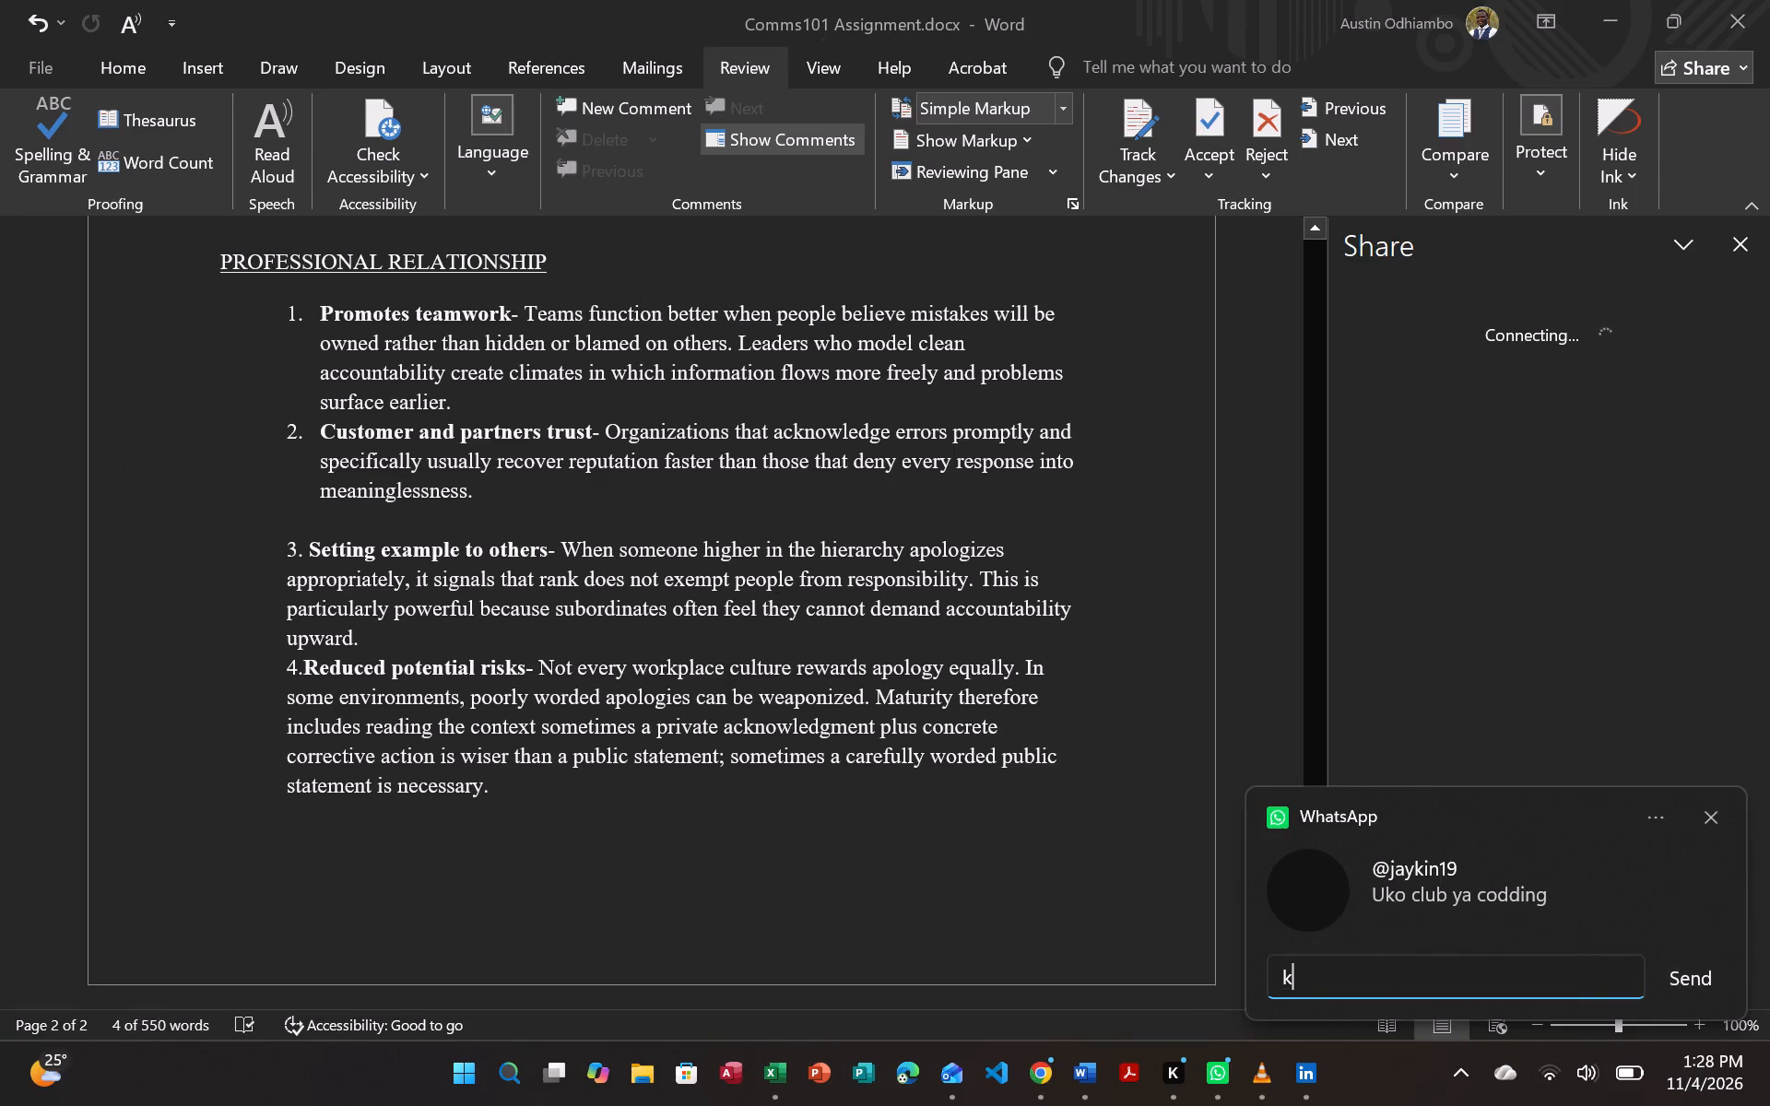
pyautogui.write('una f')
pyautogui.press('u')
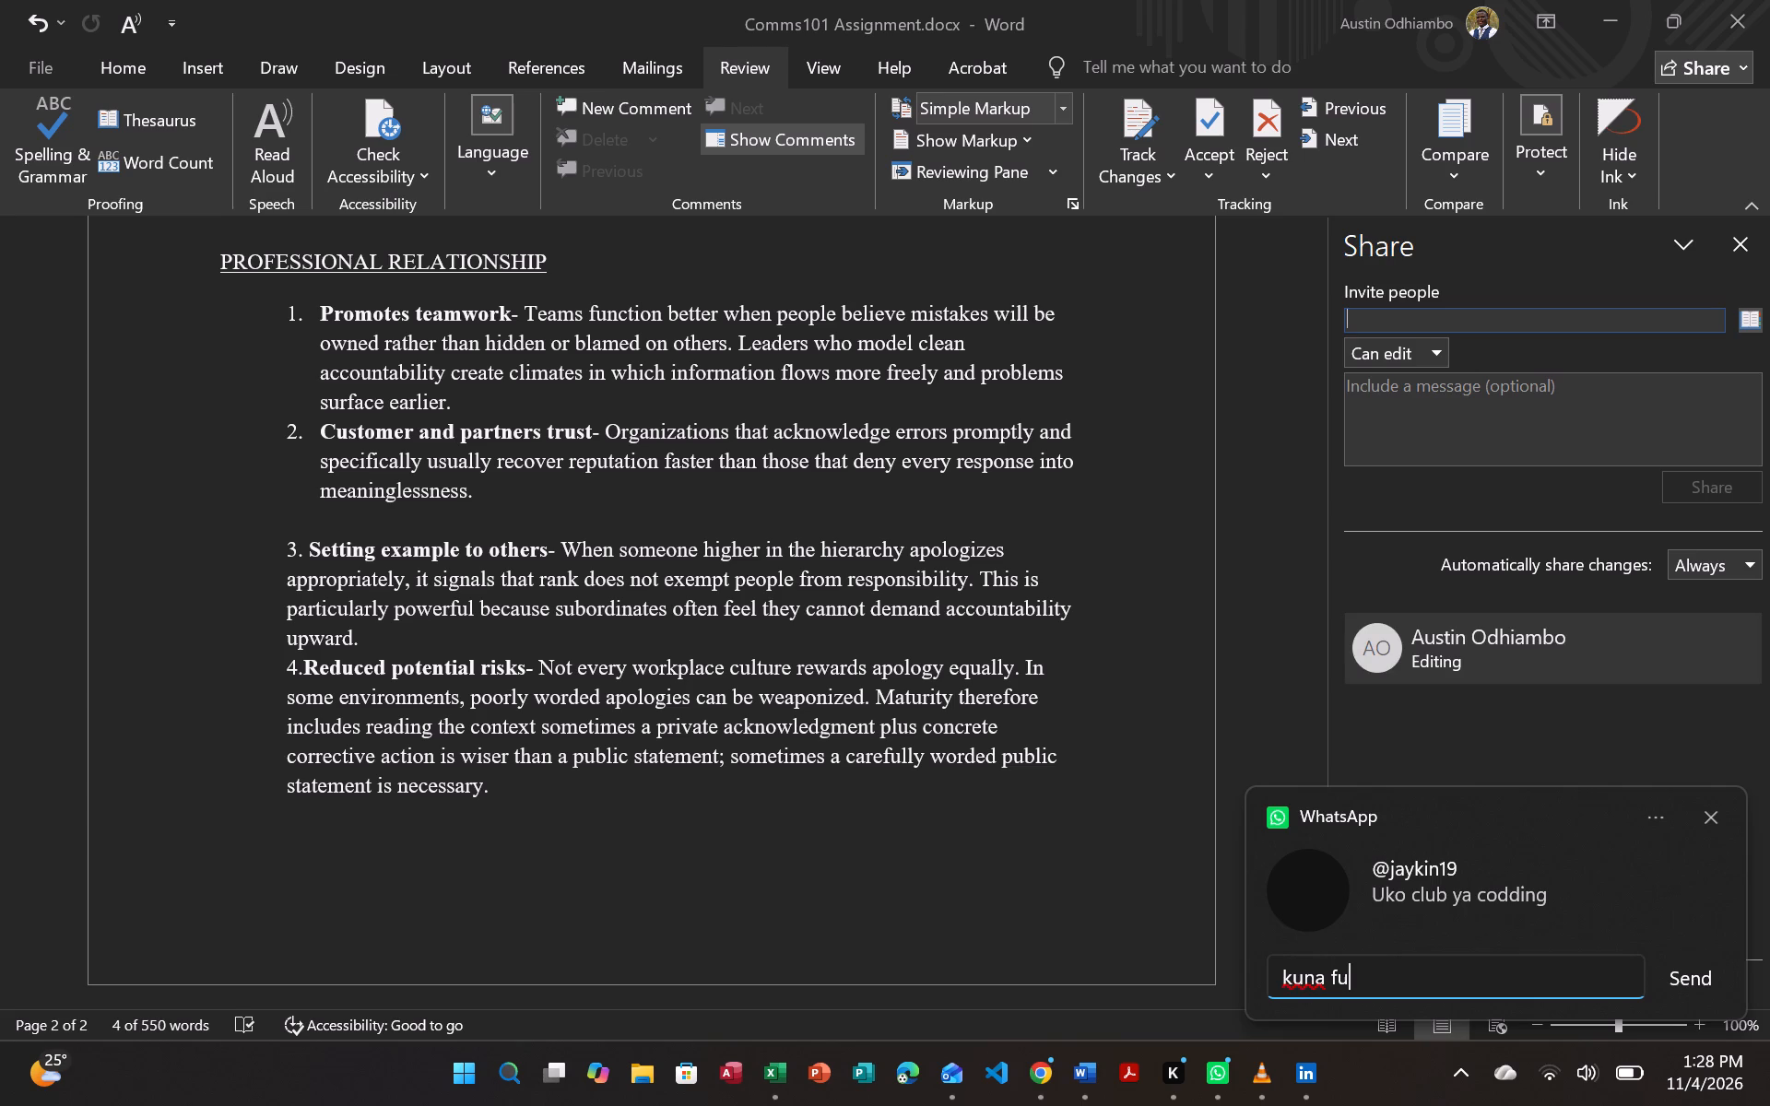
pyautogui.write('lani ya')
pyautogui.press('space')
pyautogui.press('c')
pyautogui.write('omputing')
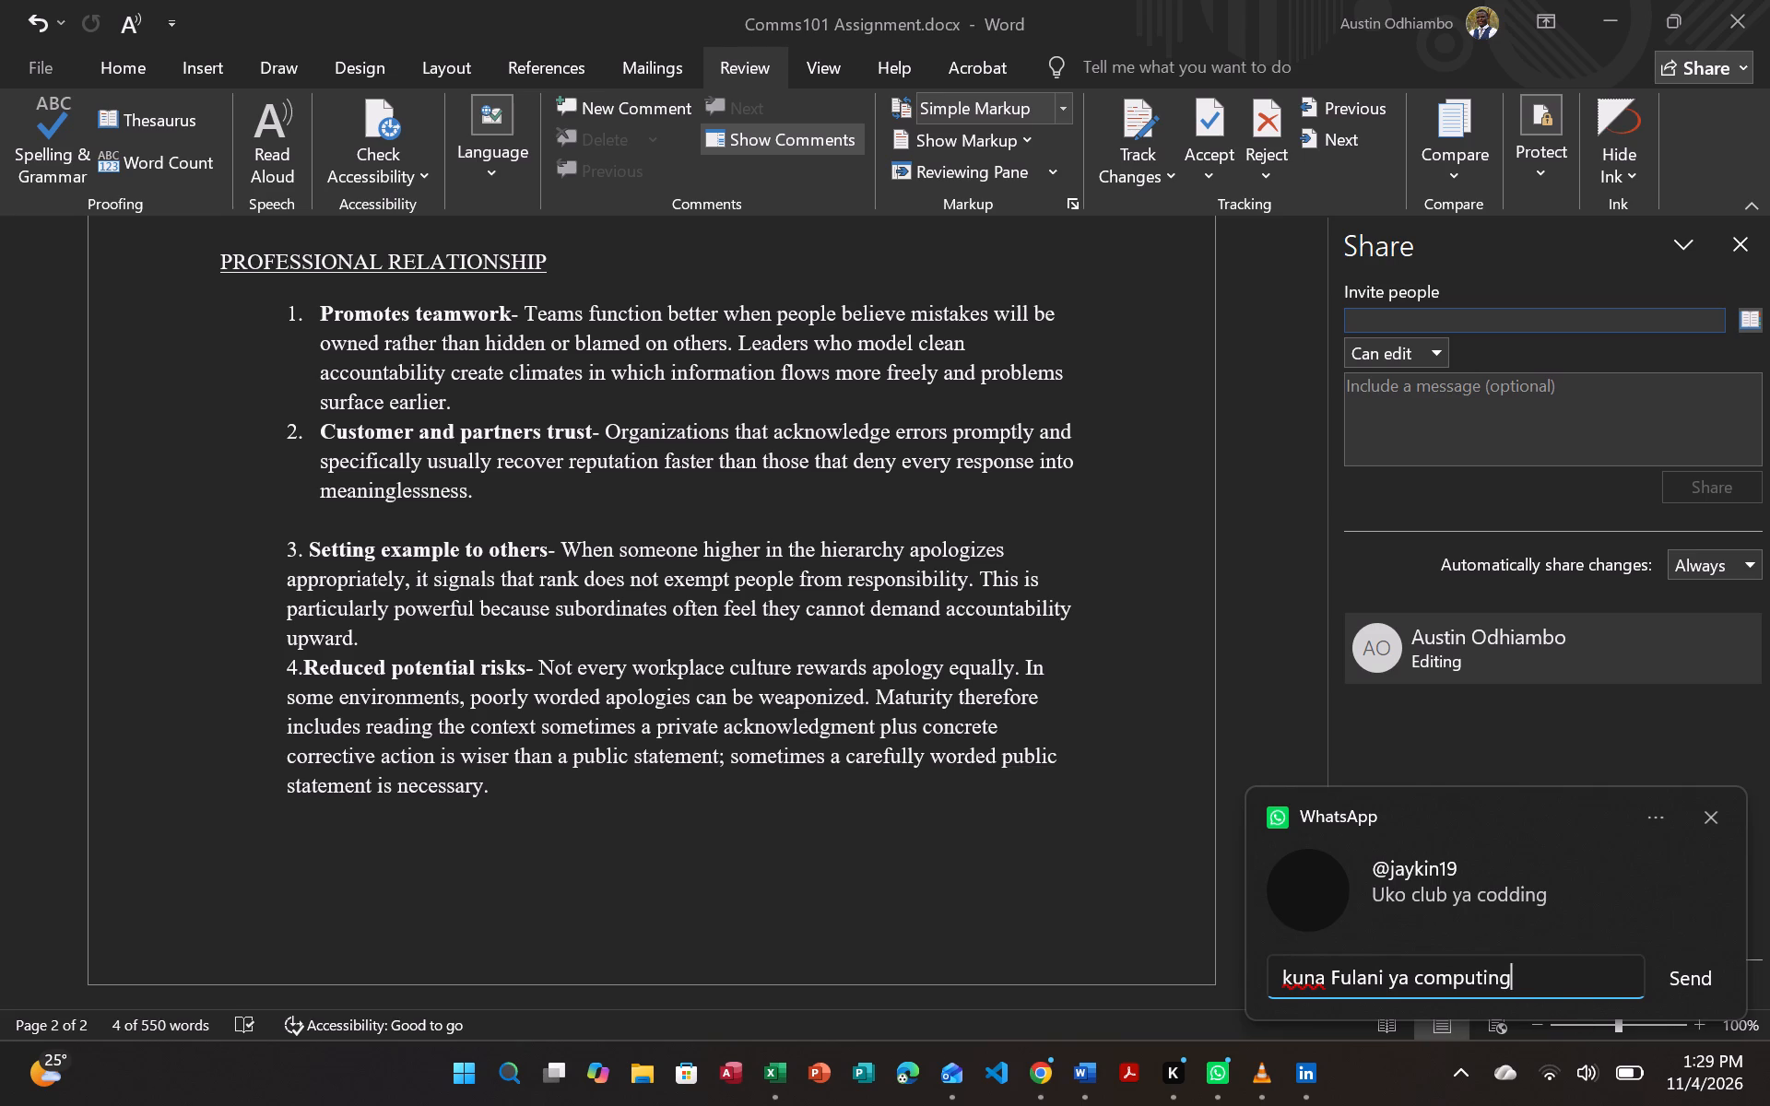
pyautogui.click(1688, 974)
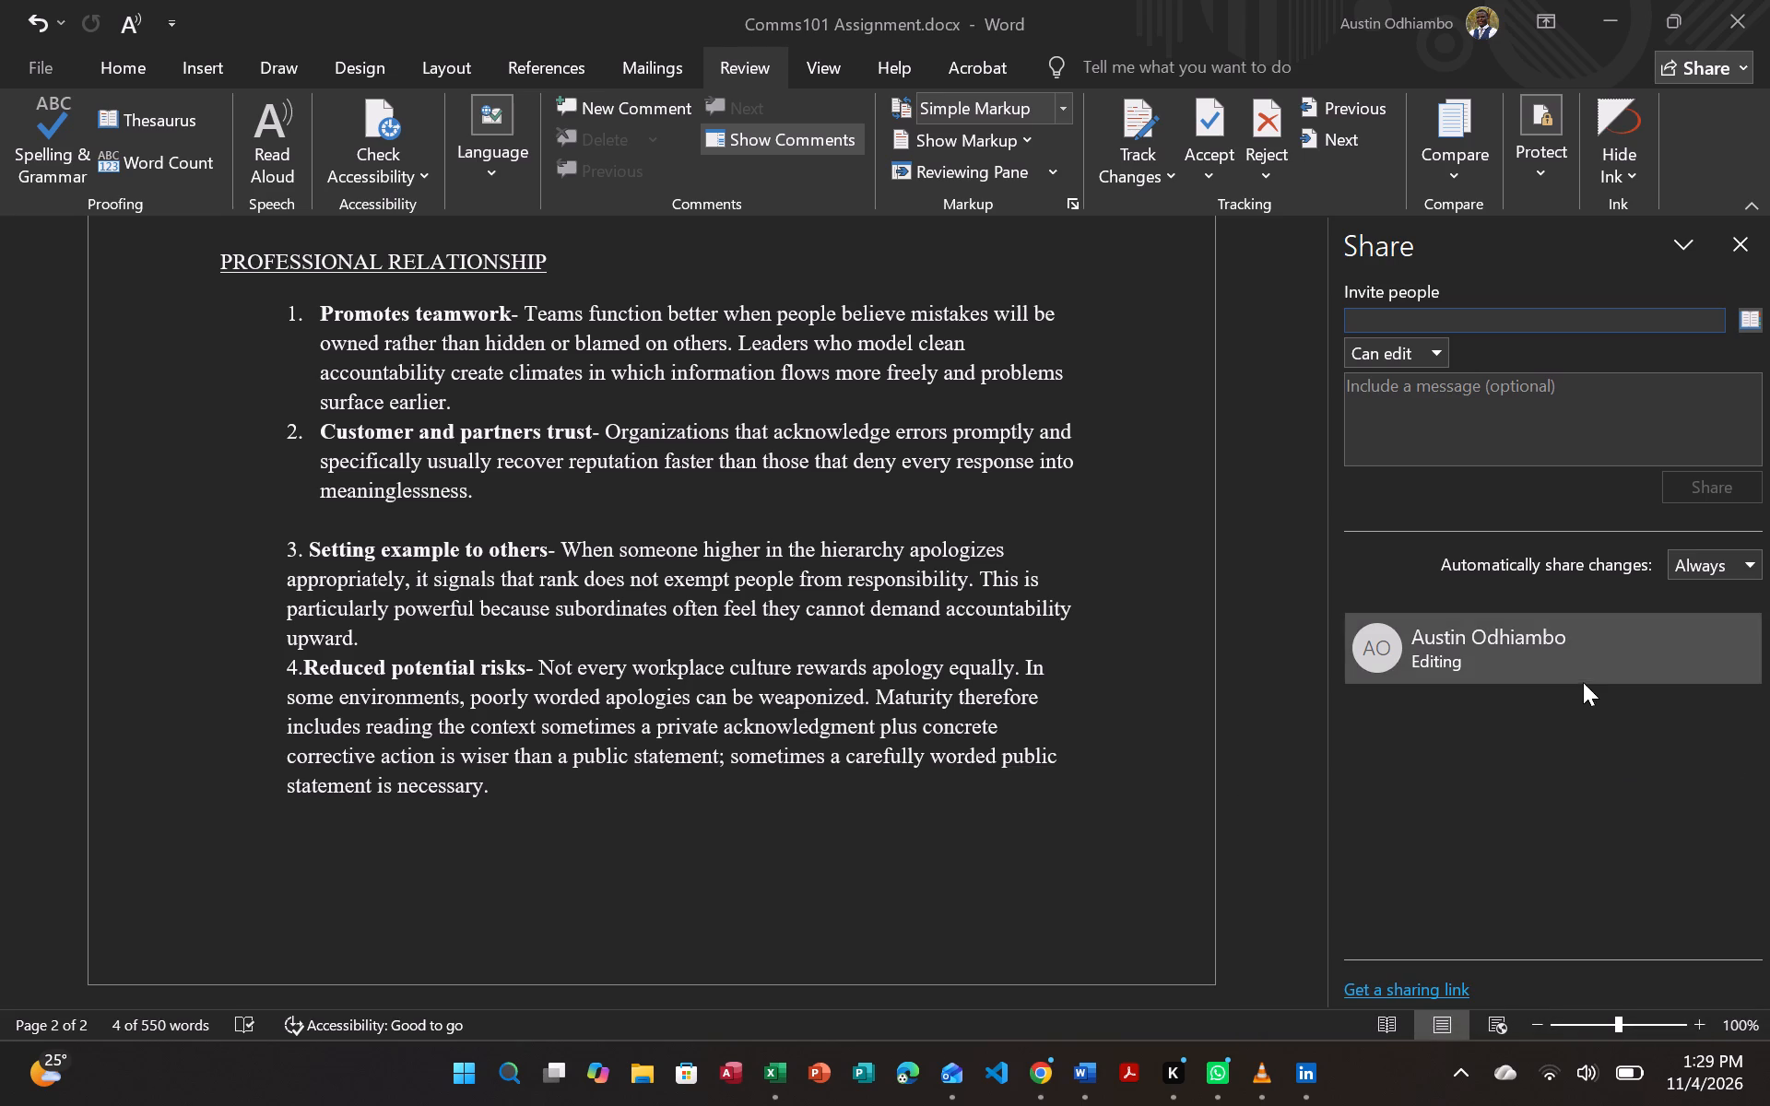
# Choose Always for automatically sharing changes in the document's sharing options.
pyautogui.click(1711, 564)
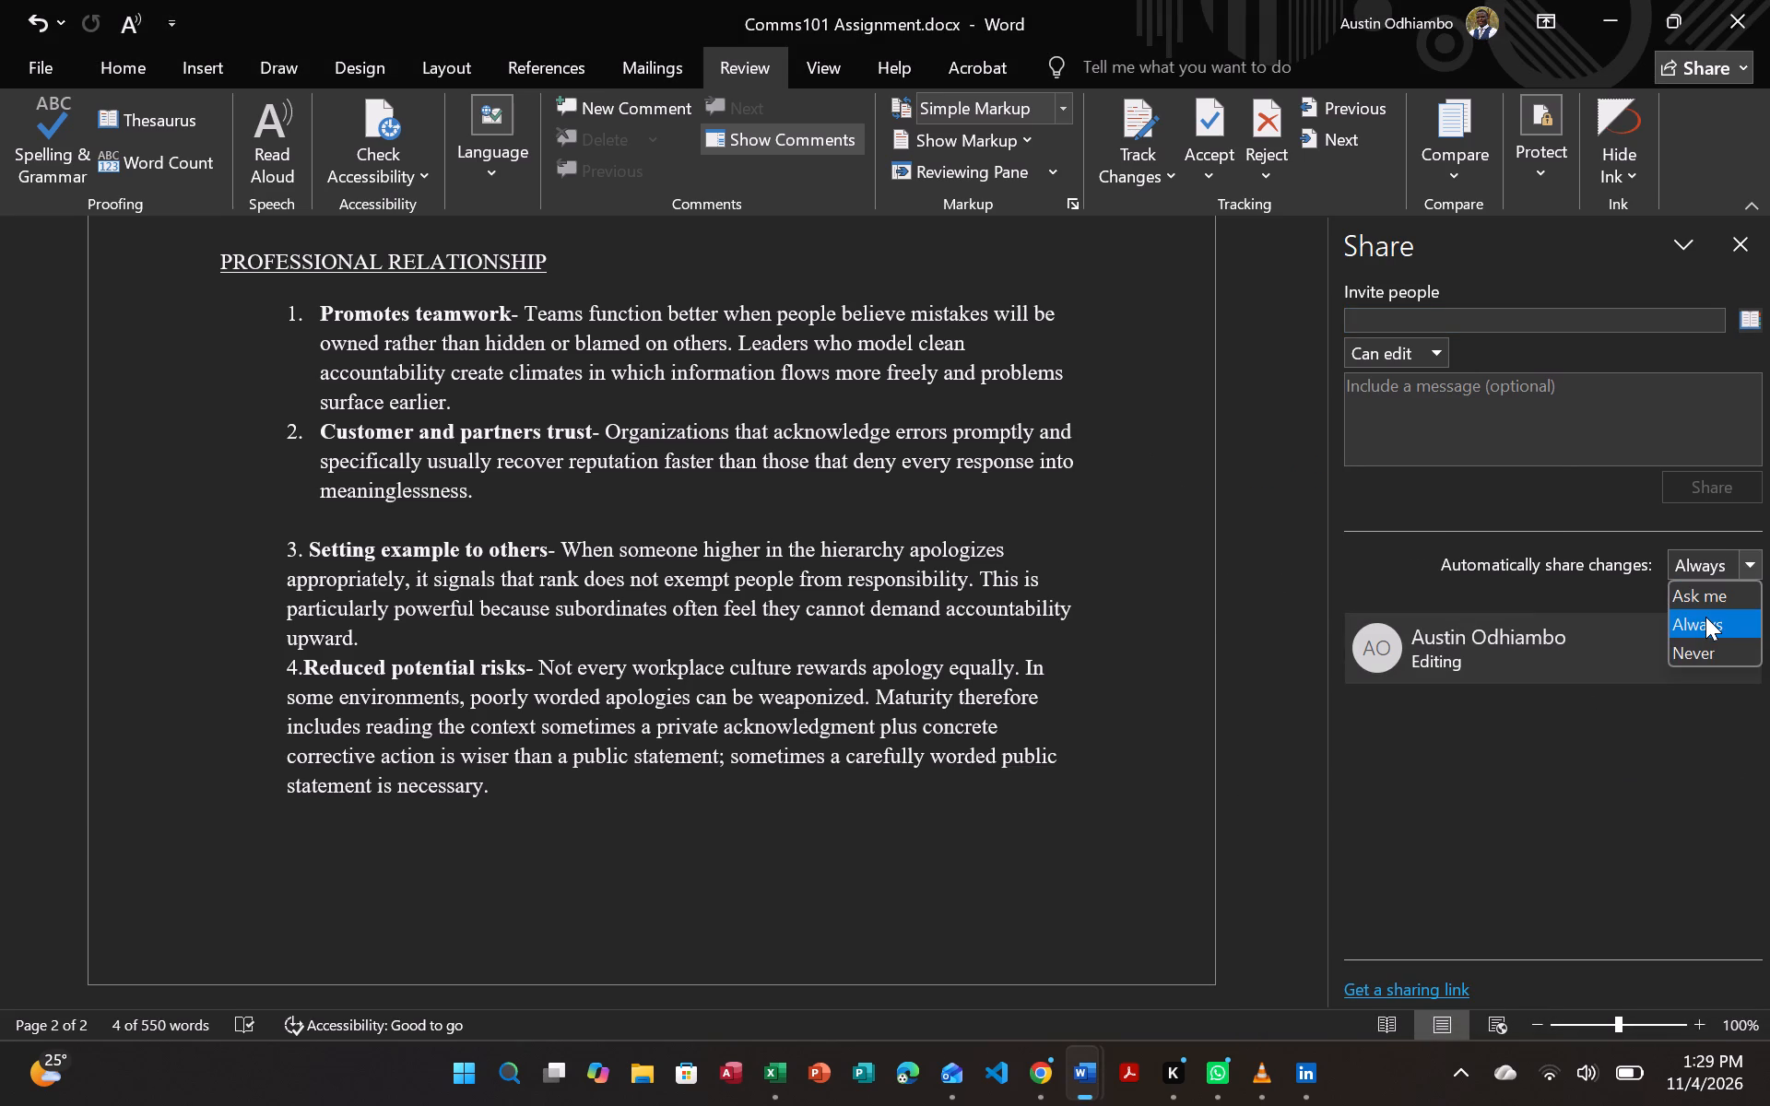
pyautogui.click(1705, 617)
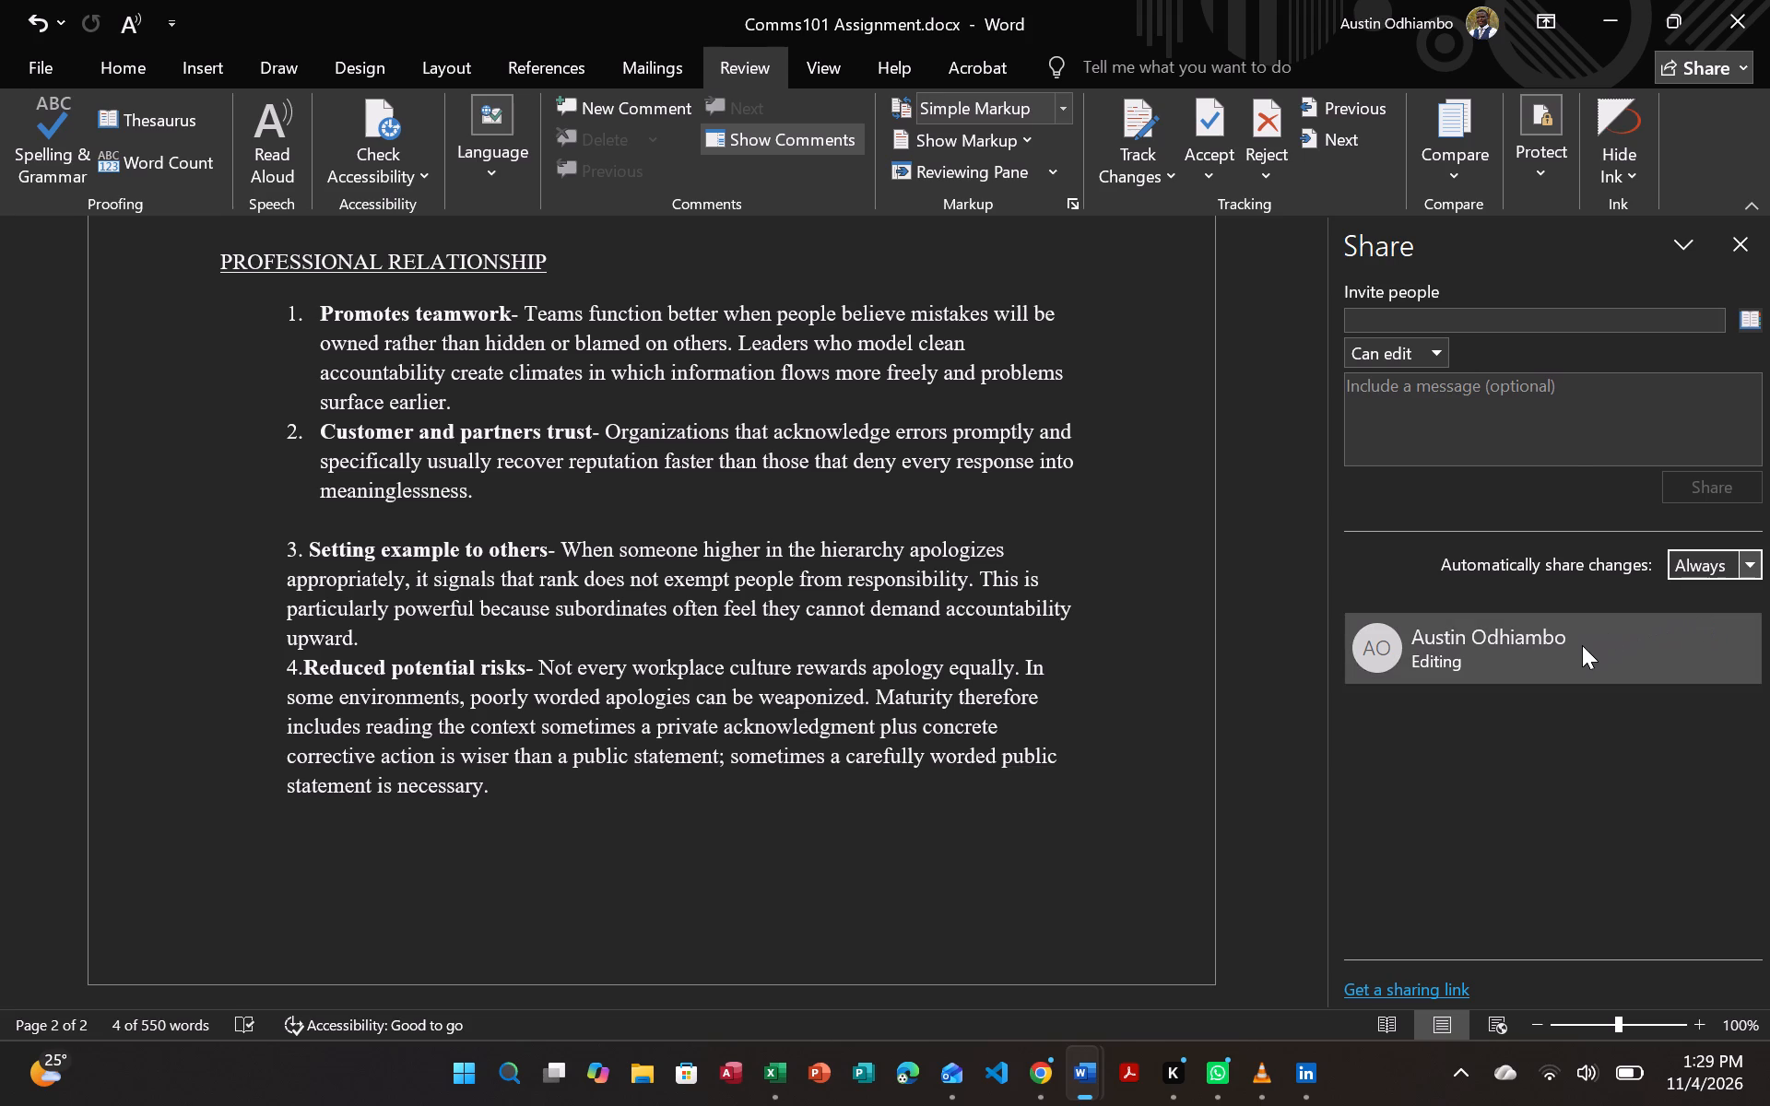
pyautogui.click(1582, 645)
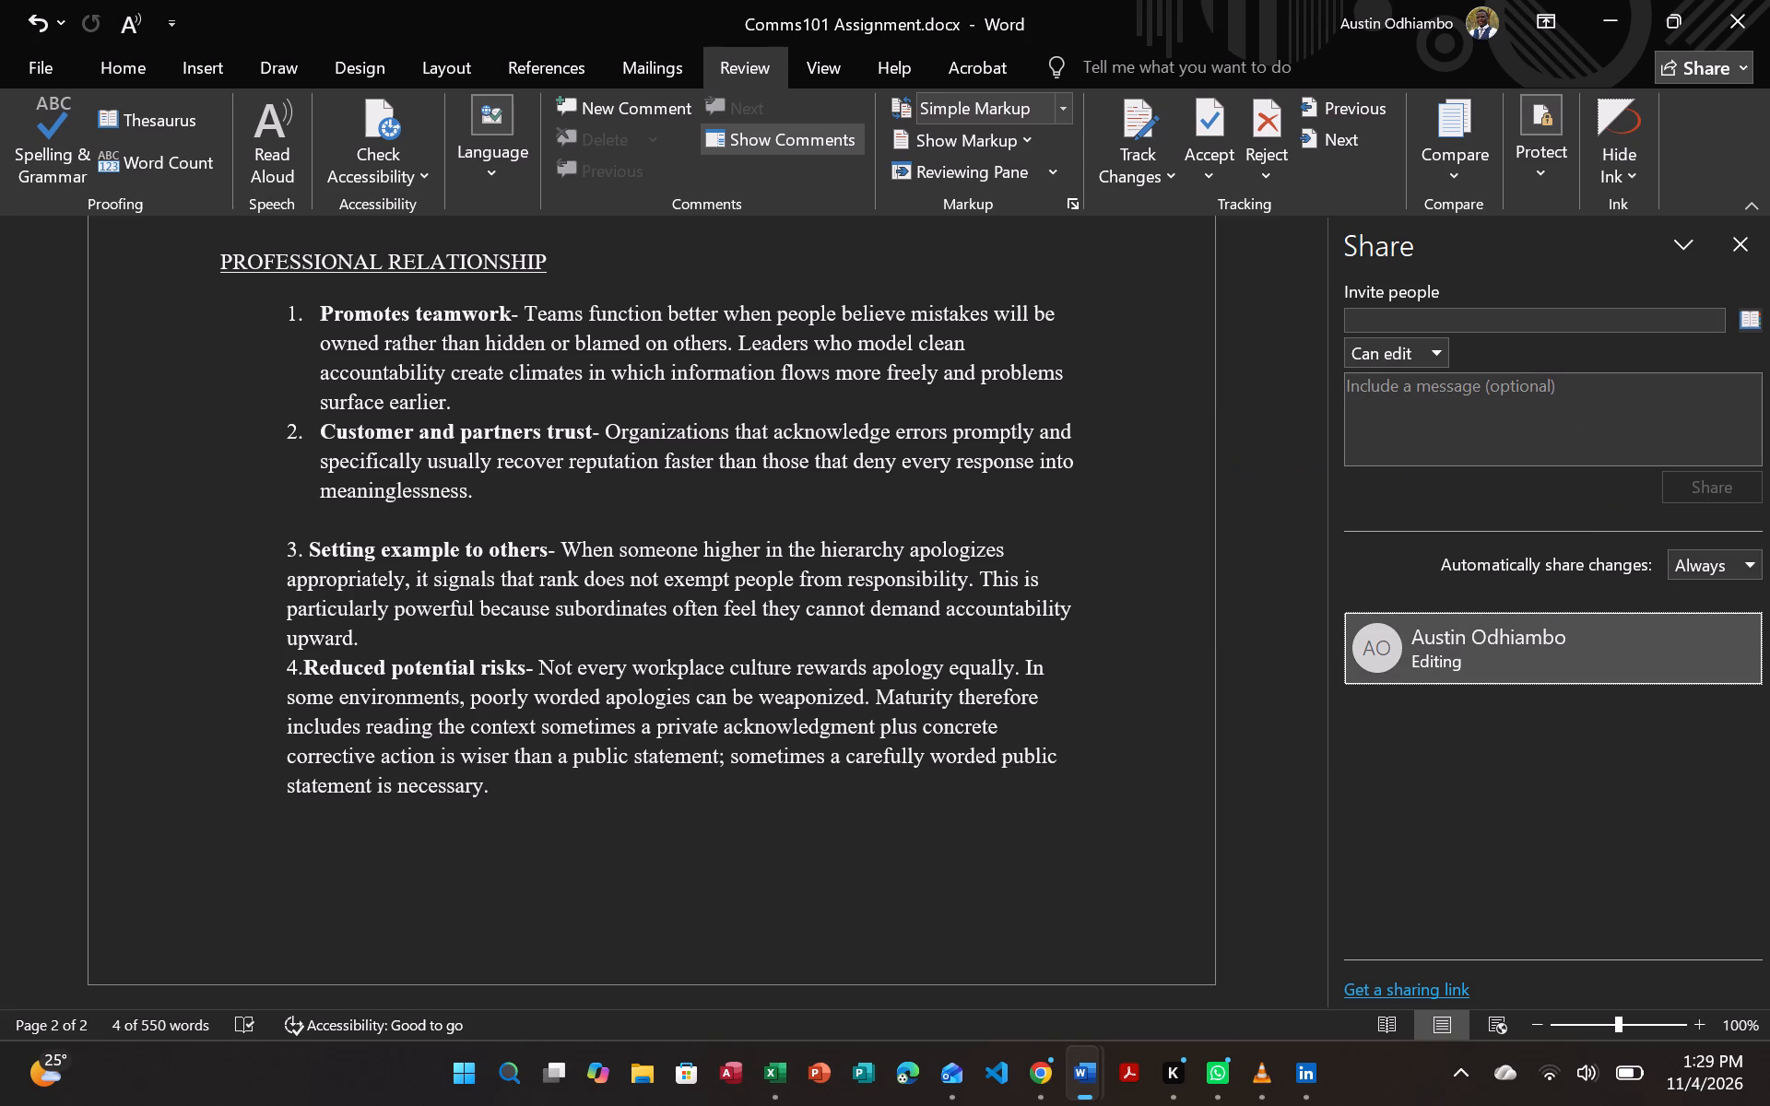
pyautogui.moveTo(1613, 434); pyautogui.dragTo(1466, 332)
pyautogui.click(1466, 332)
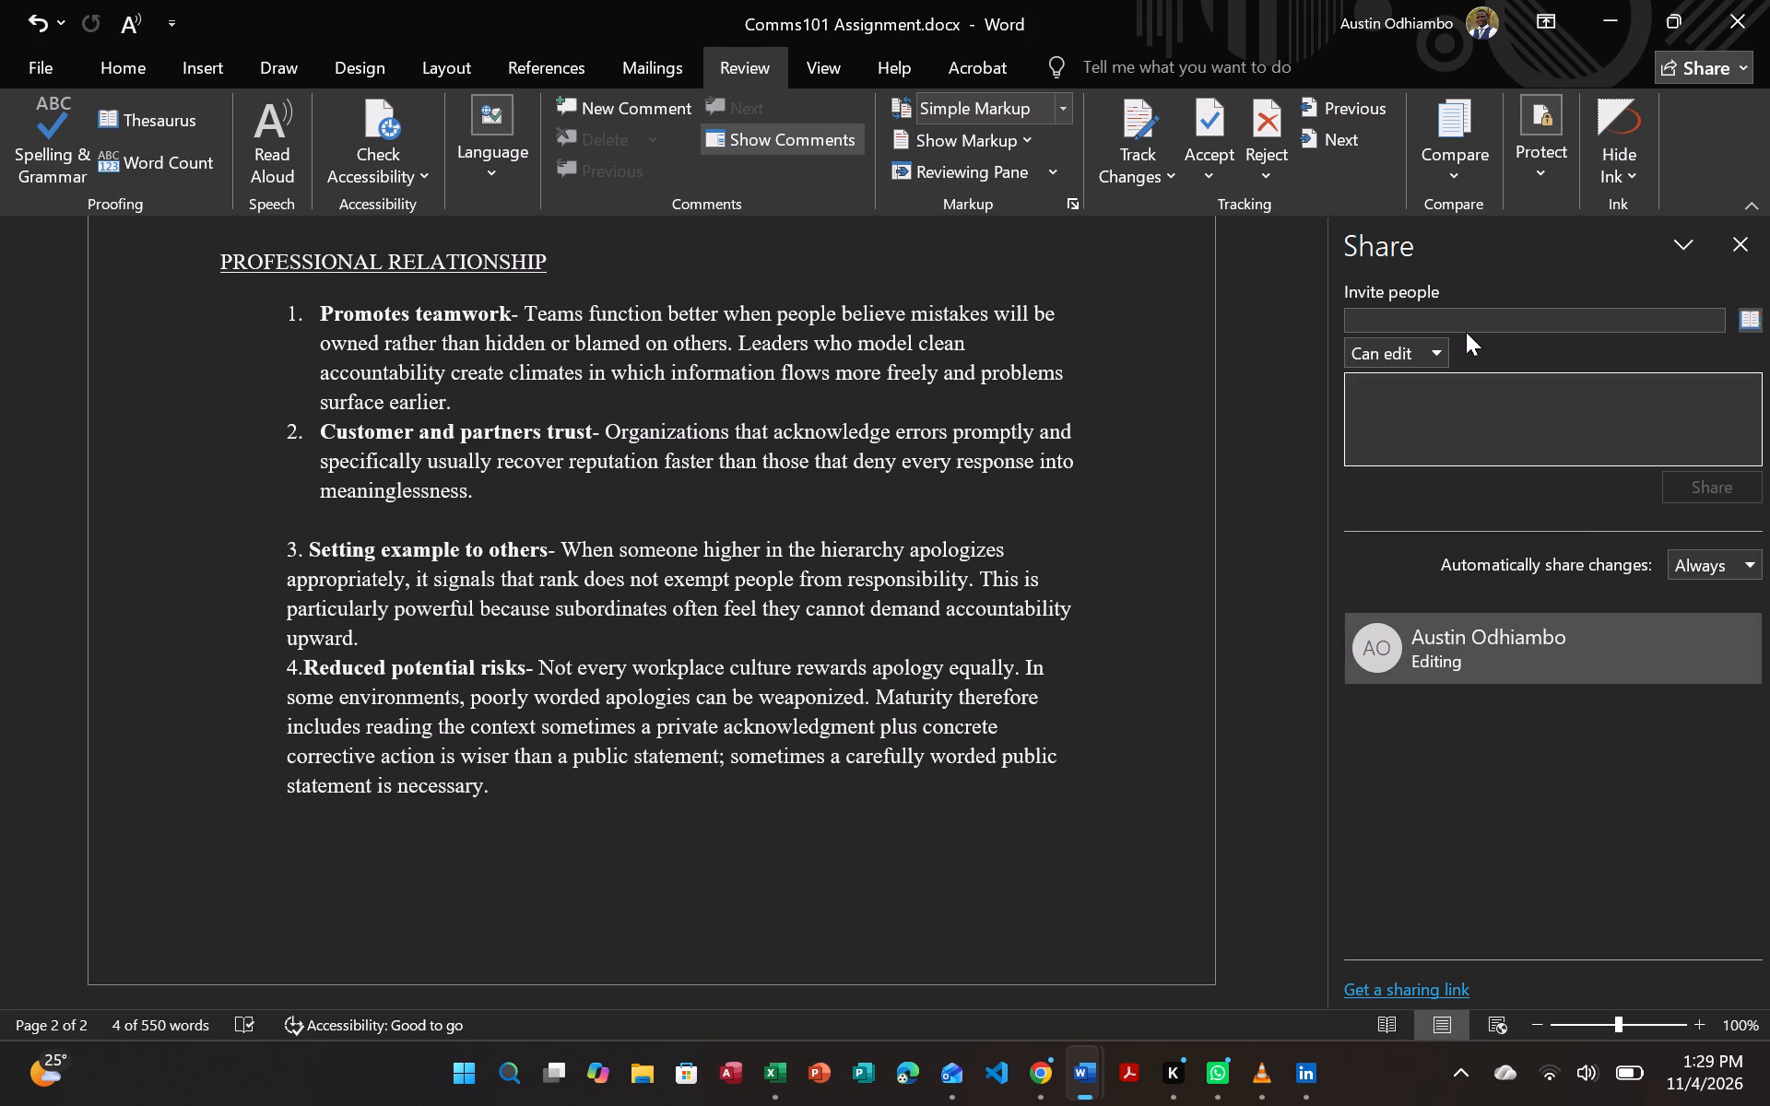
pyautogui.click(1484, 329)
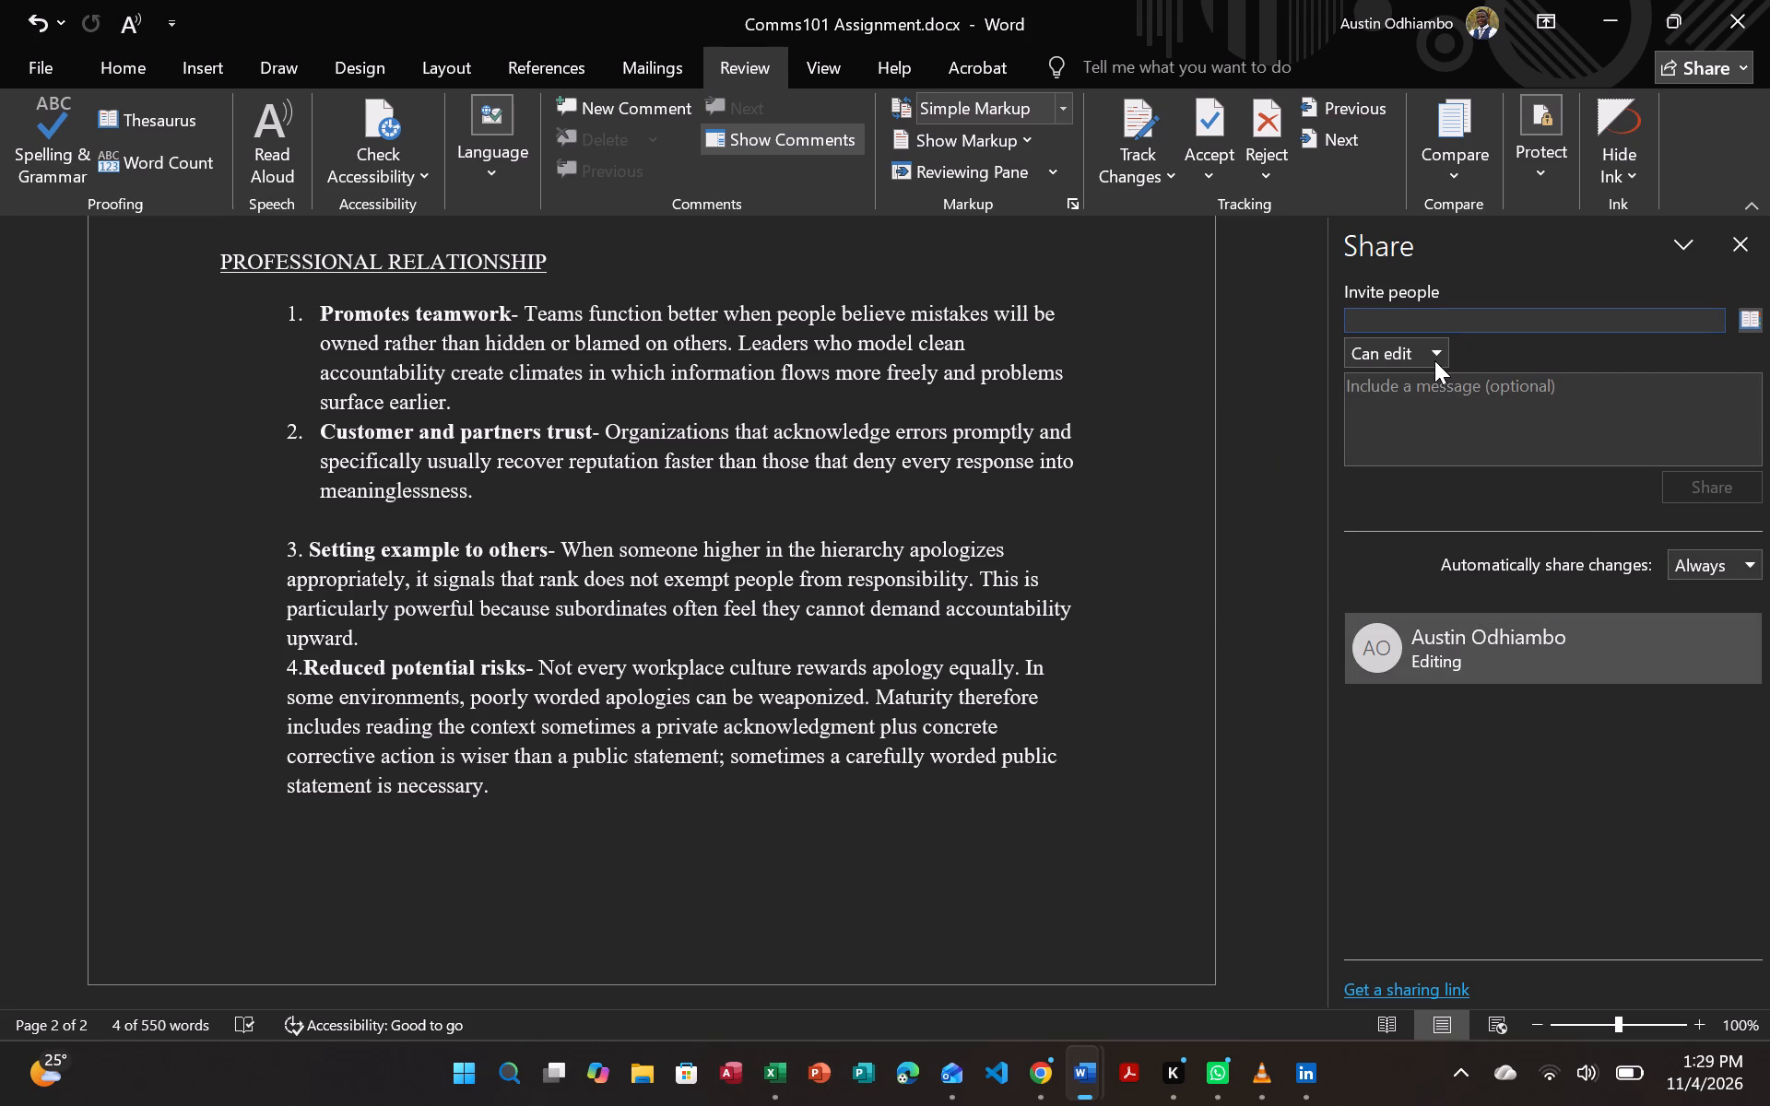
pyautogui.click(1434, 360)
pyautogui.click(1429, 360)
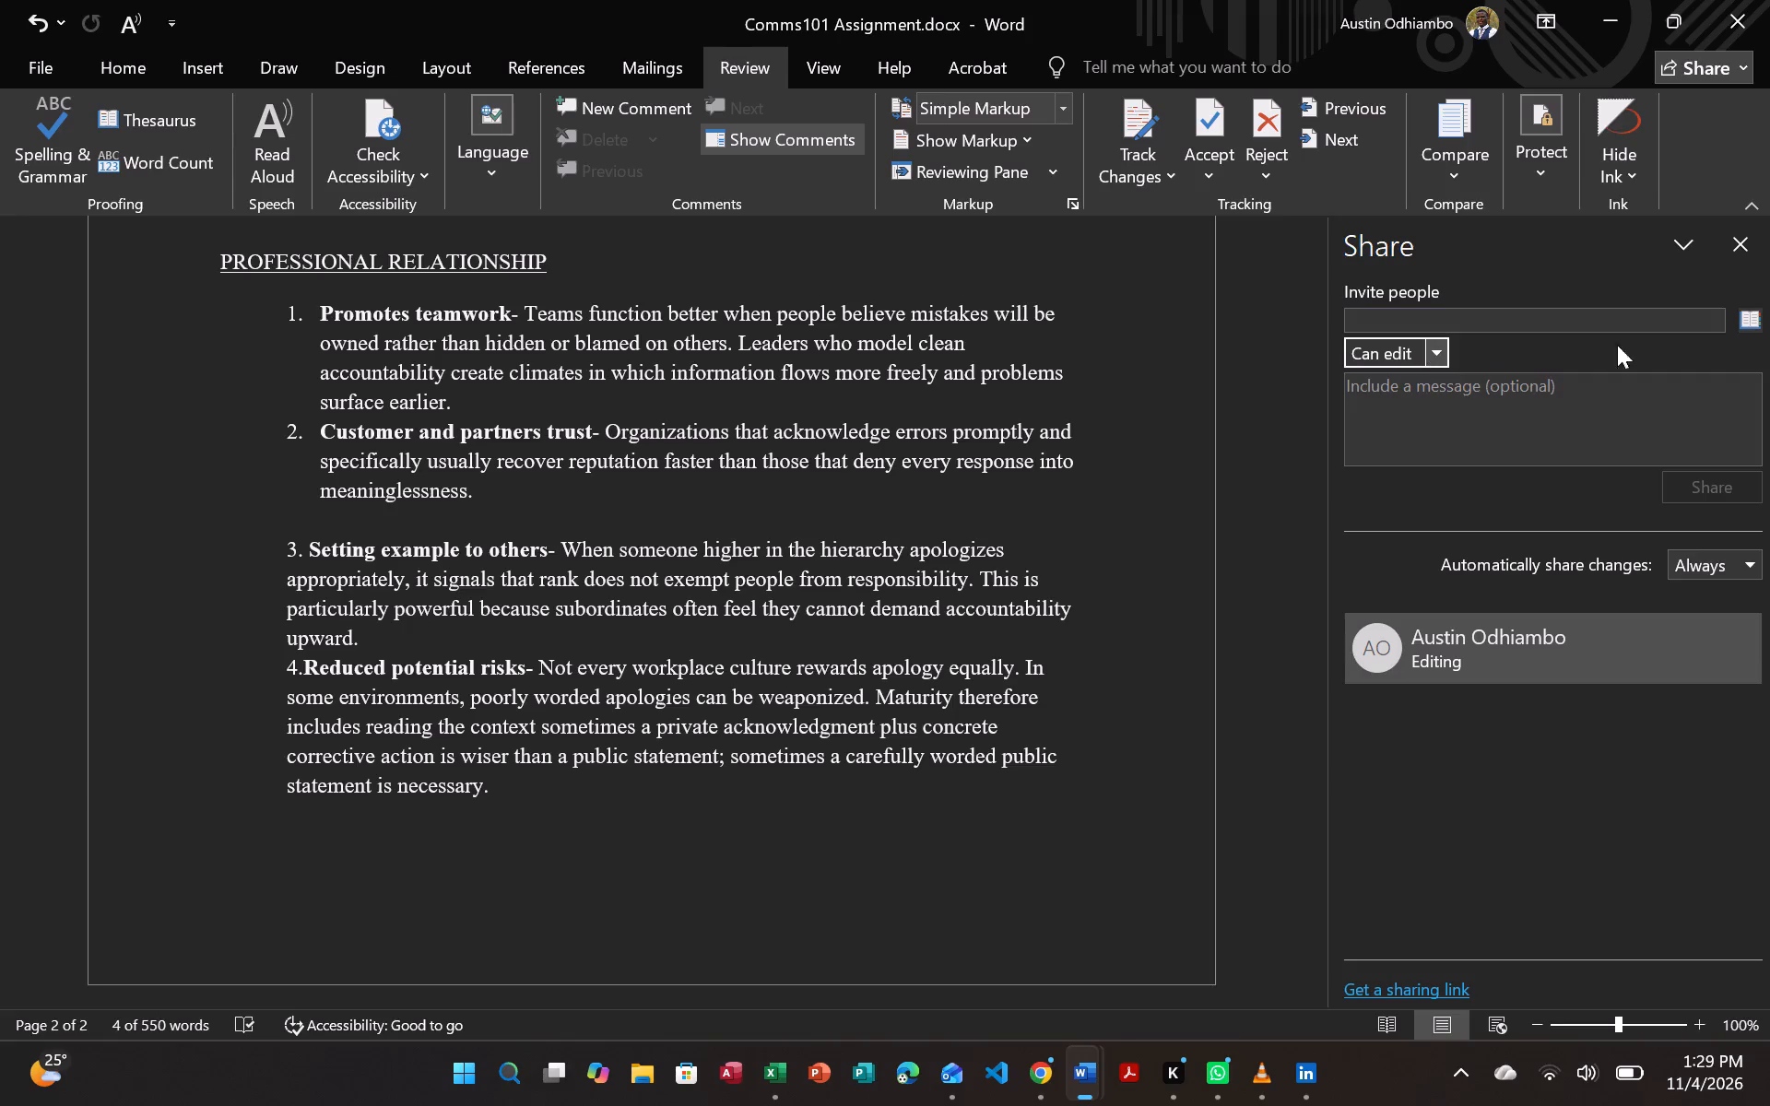
# Search the account's address book by name only for "suzzy" to find a person to invite to the document.
pyautogui.click(1742, 313)
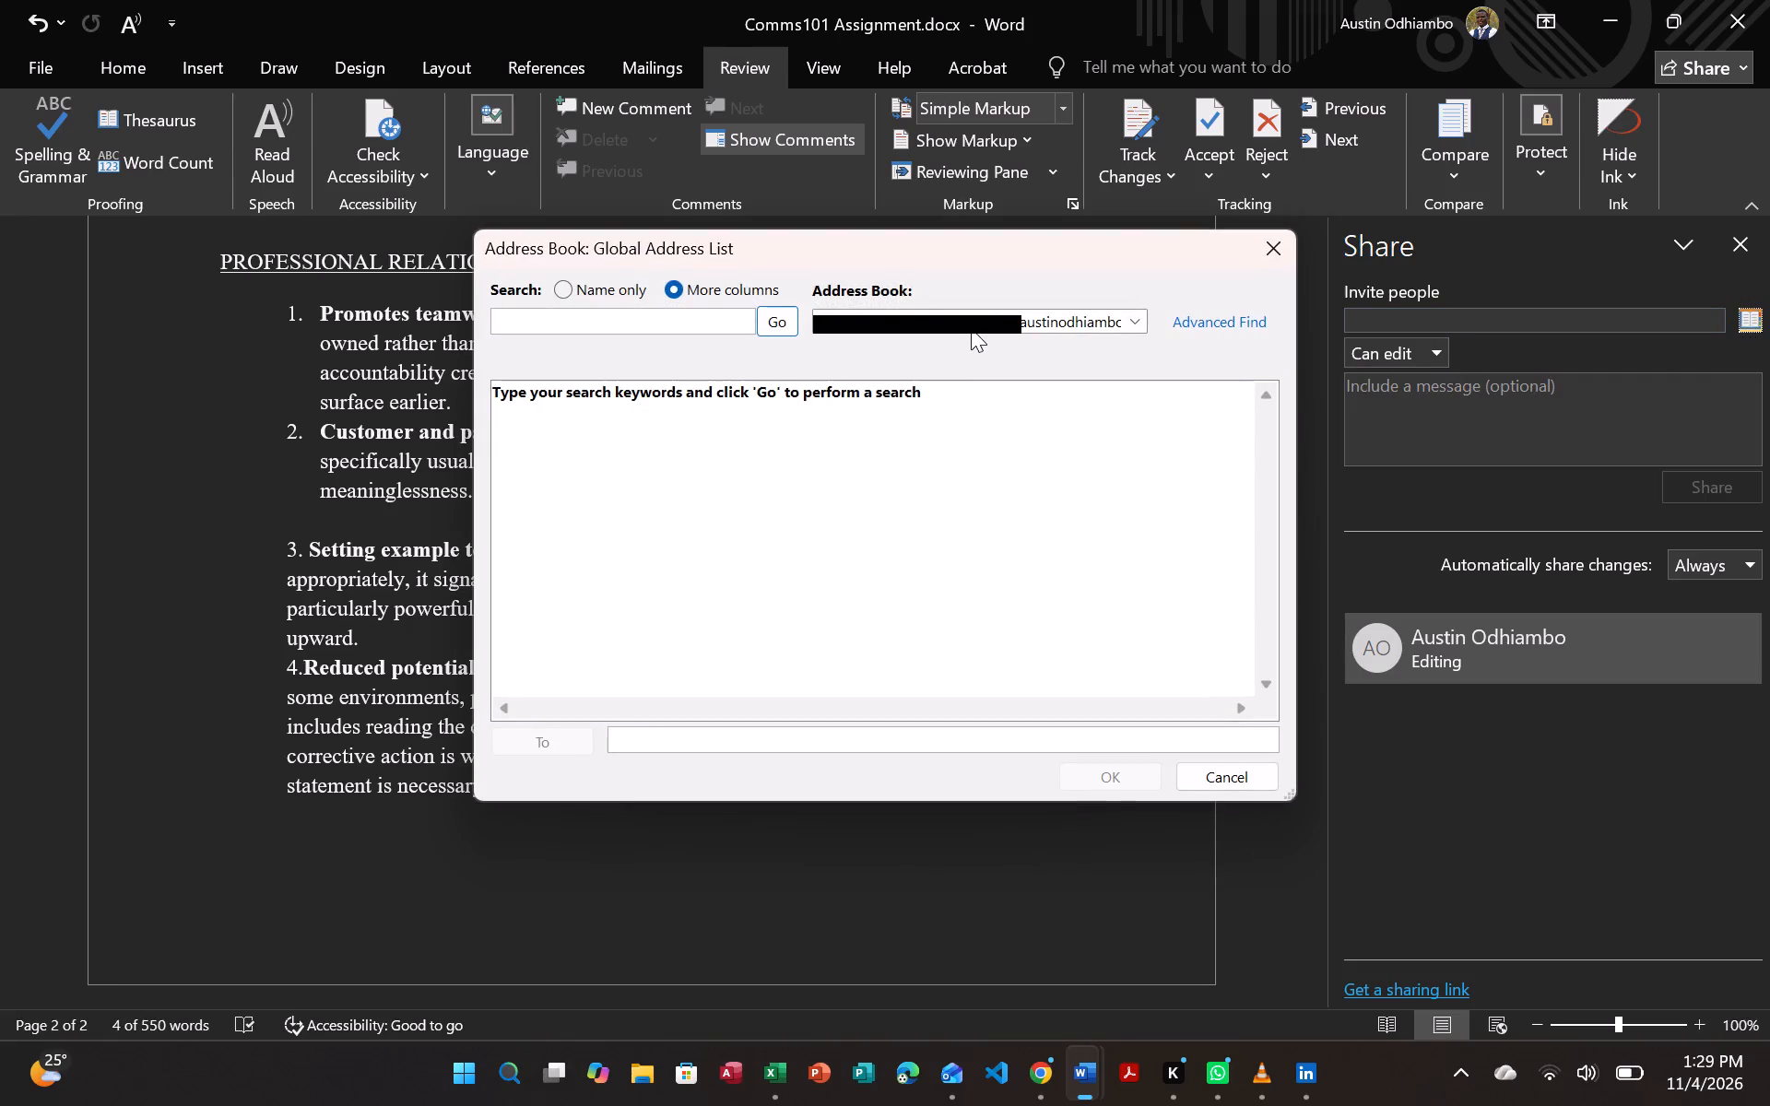
pyautogui.click(566, 289)
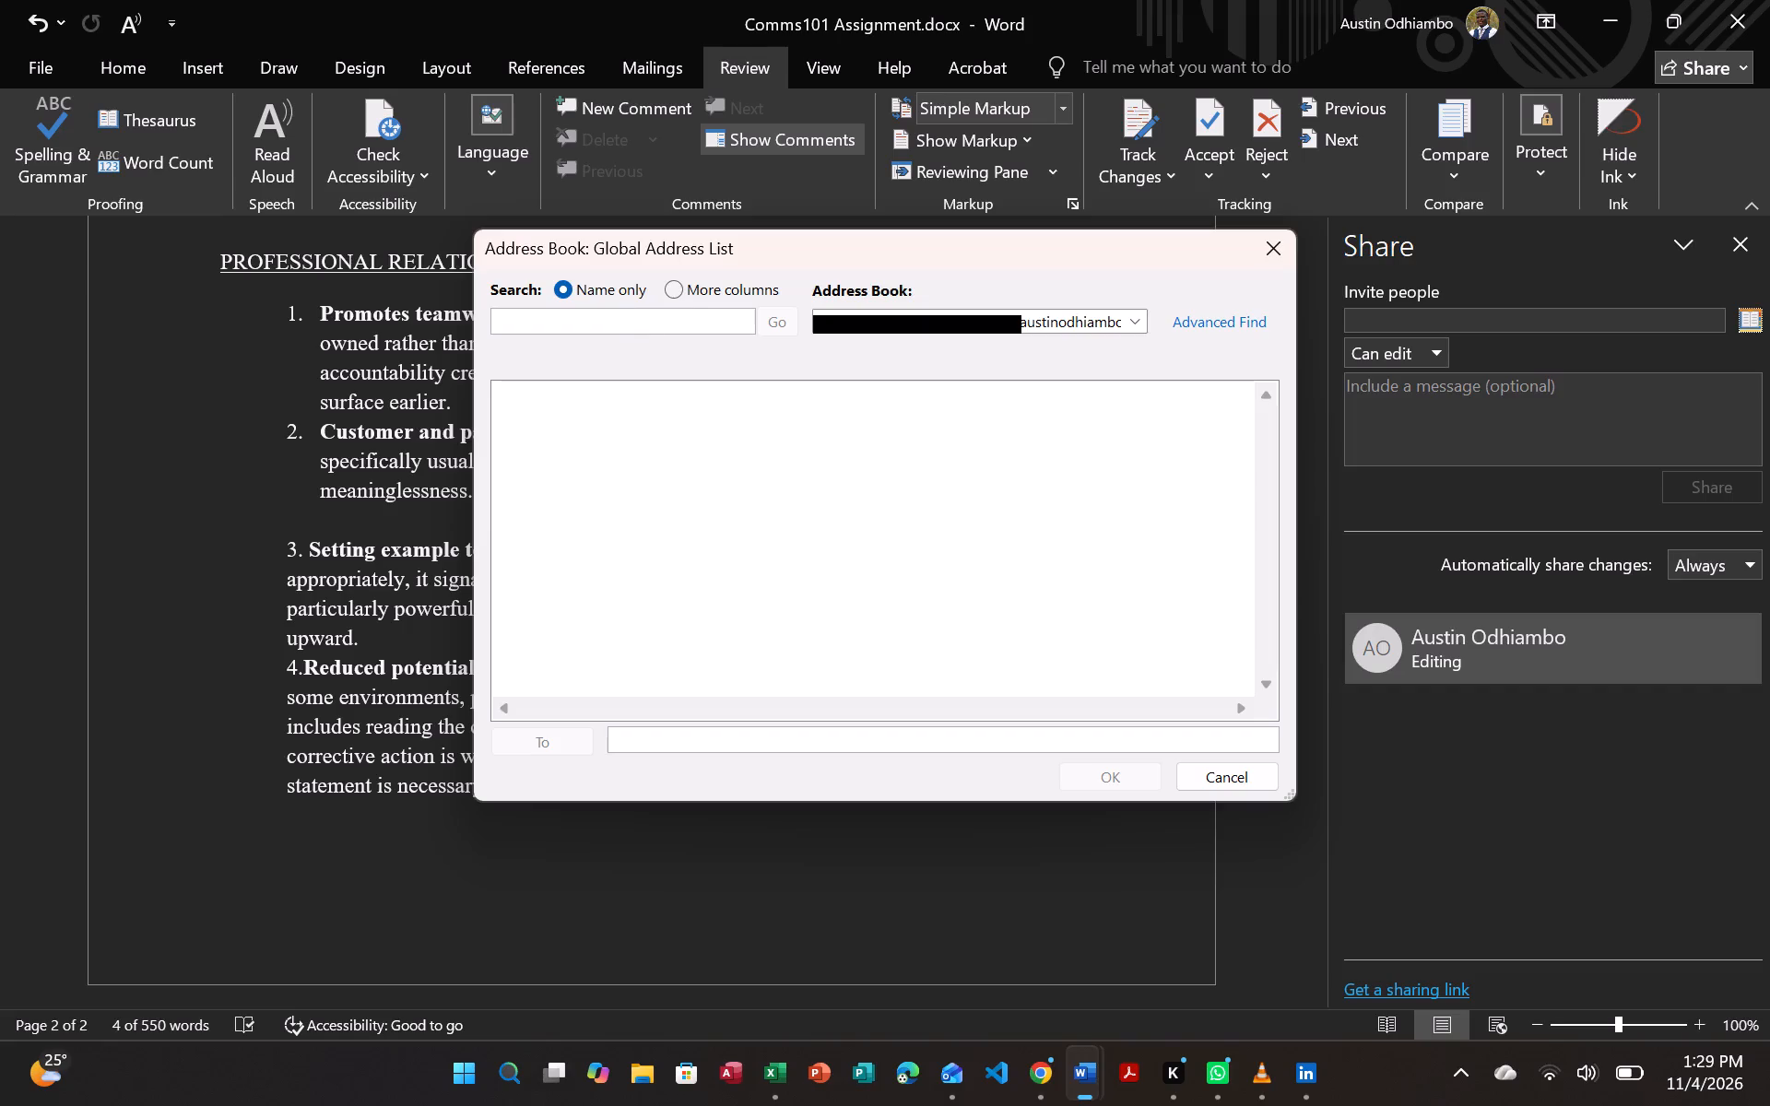
pyautogui.click(630, 310)
pyautogui.click(630, 310)
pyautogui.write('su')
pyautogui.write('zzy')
pyautogui.click(902, 324)
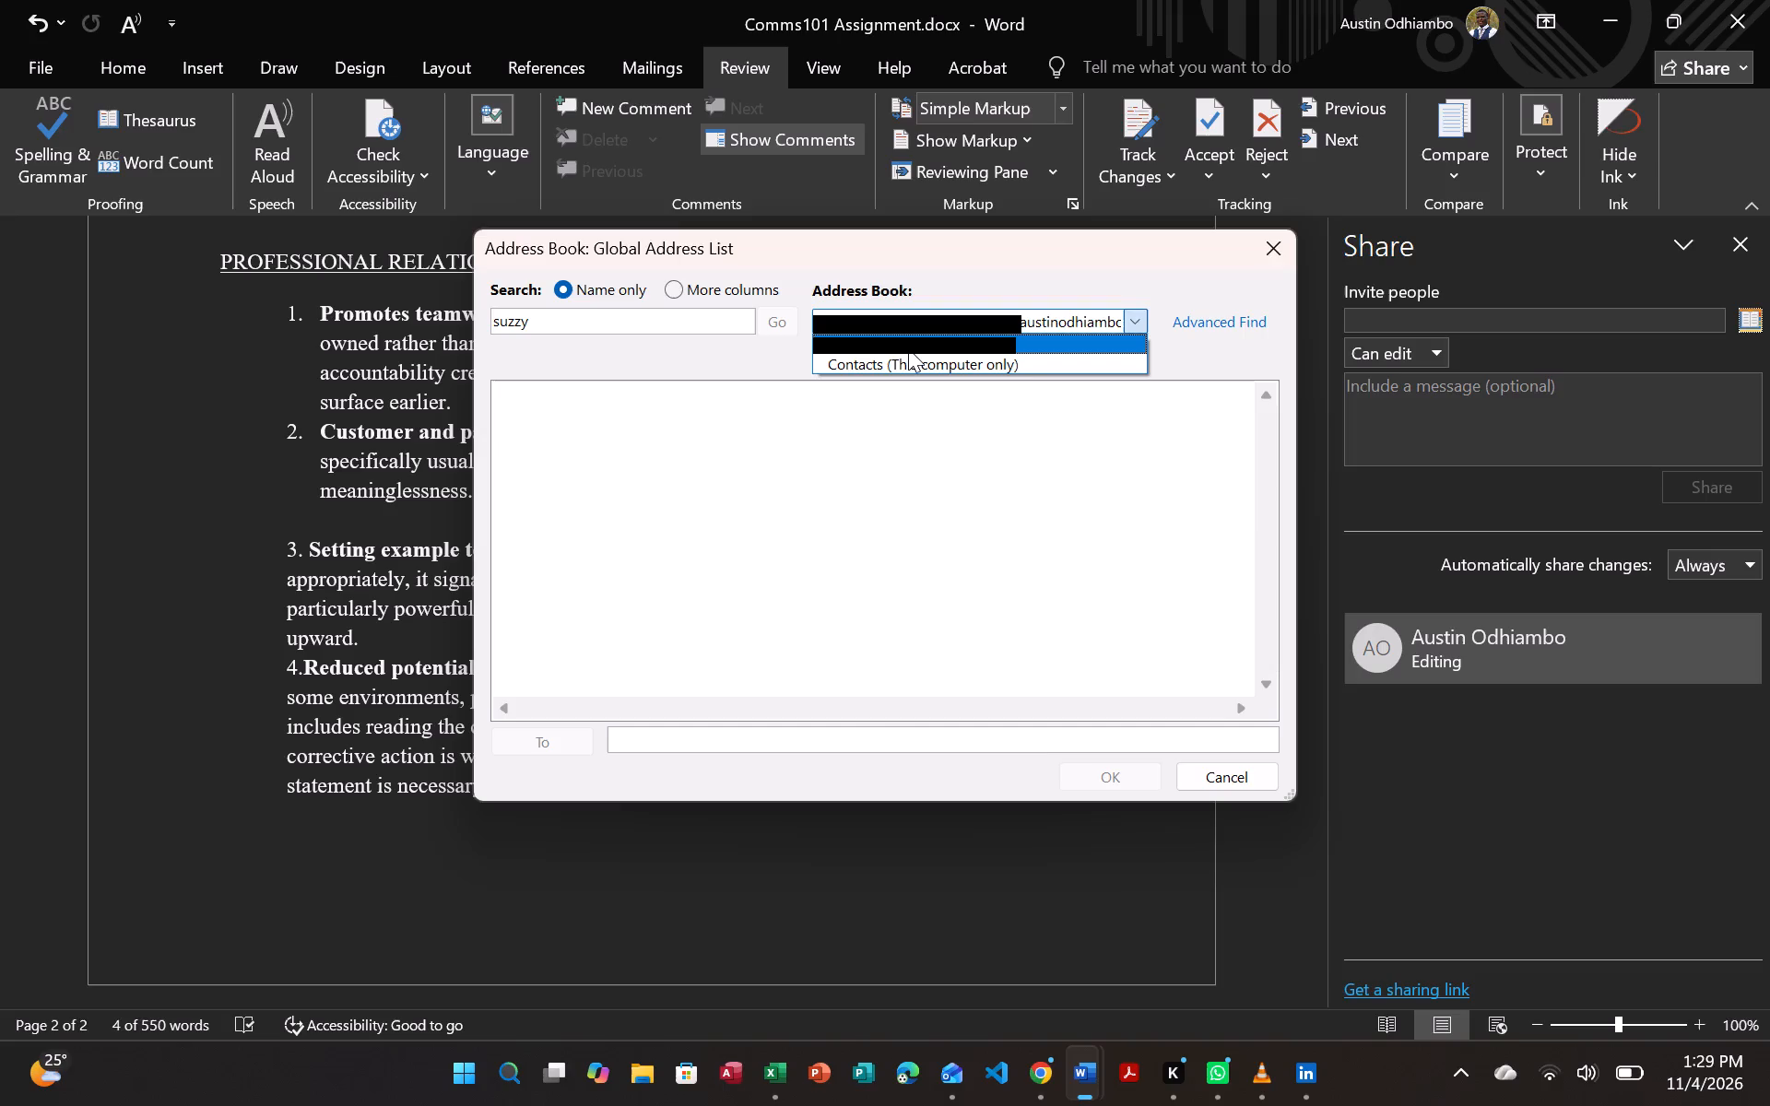
pyautogui.click(908, 348)
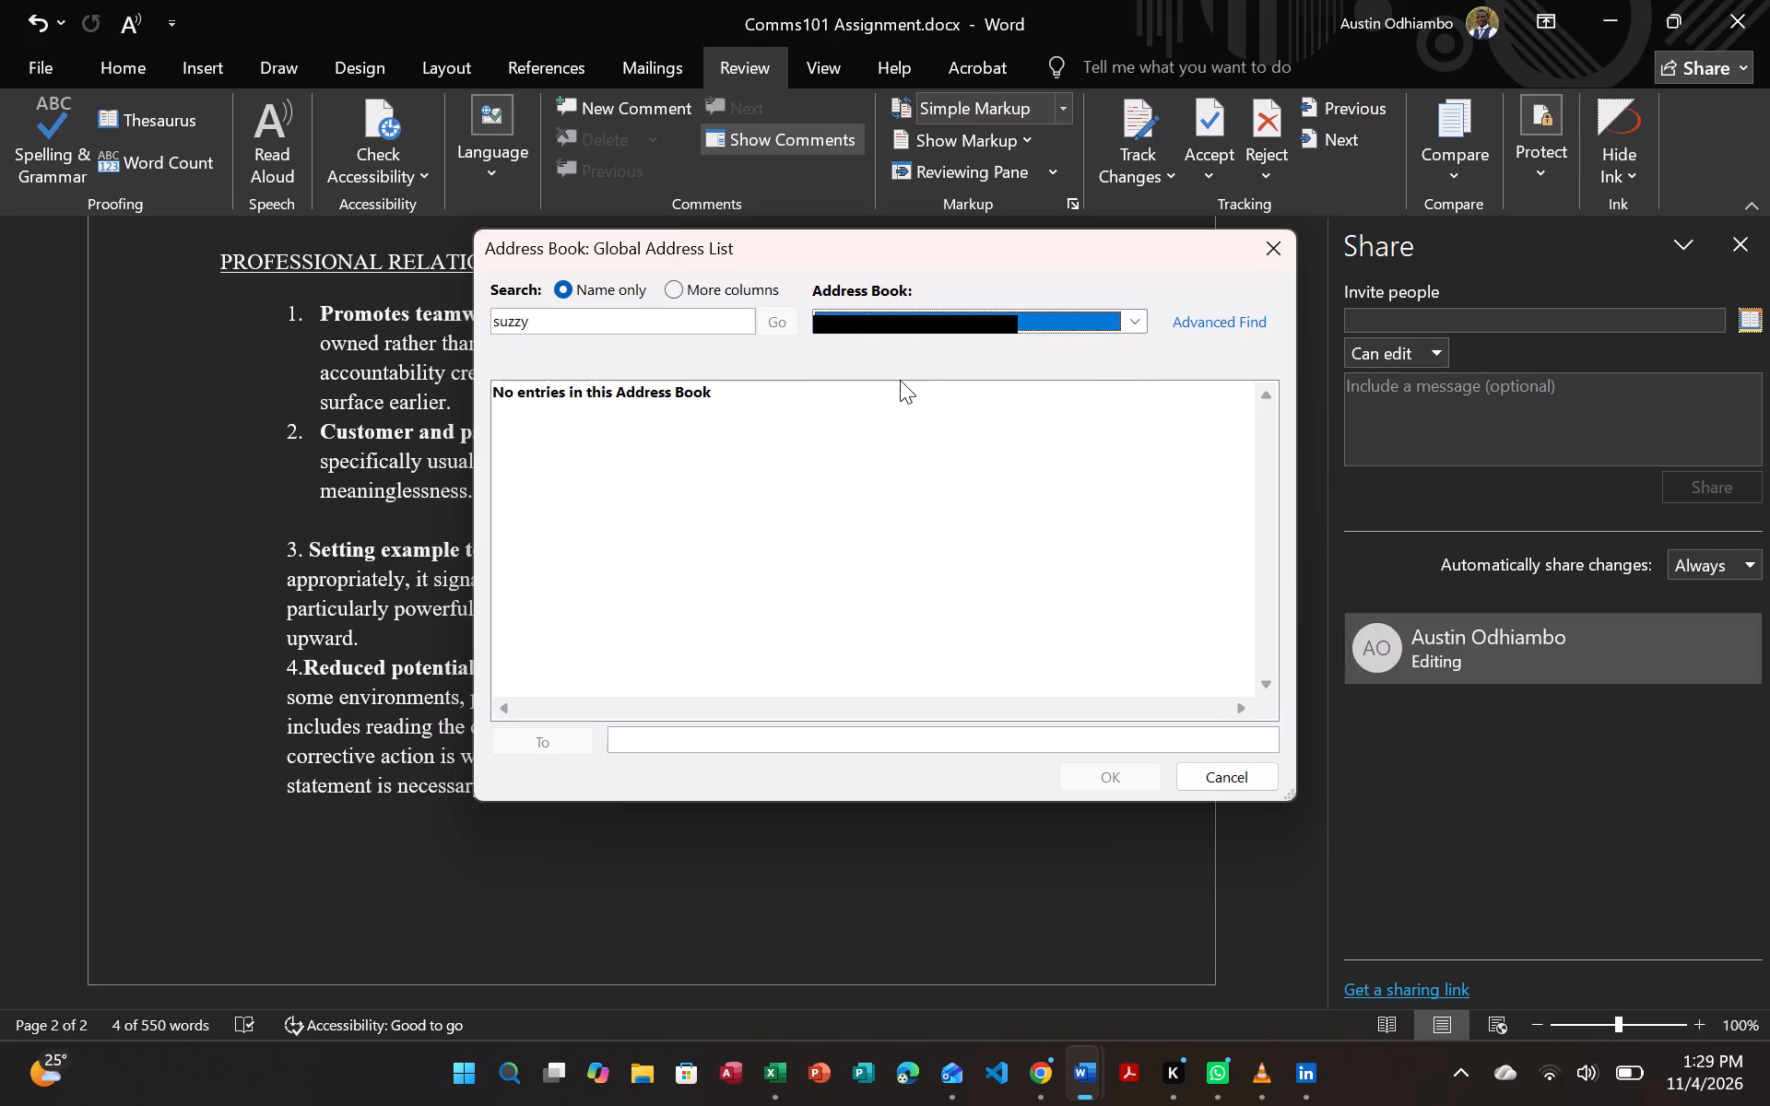
# Switch the address book search to more columns and clear the search text.
pyautogui.click(685, 293)
pyautogui.click(687, 321)
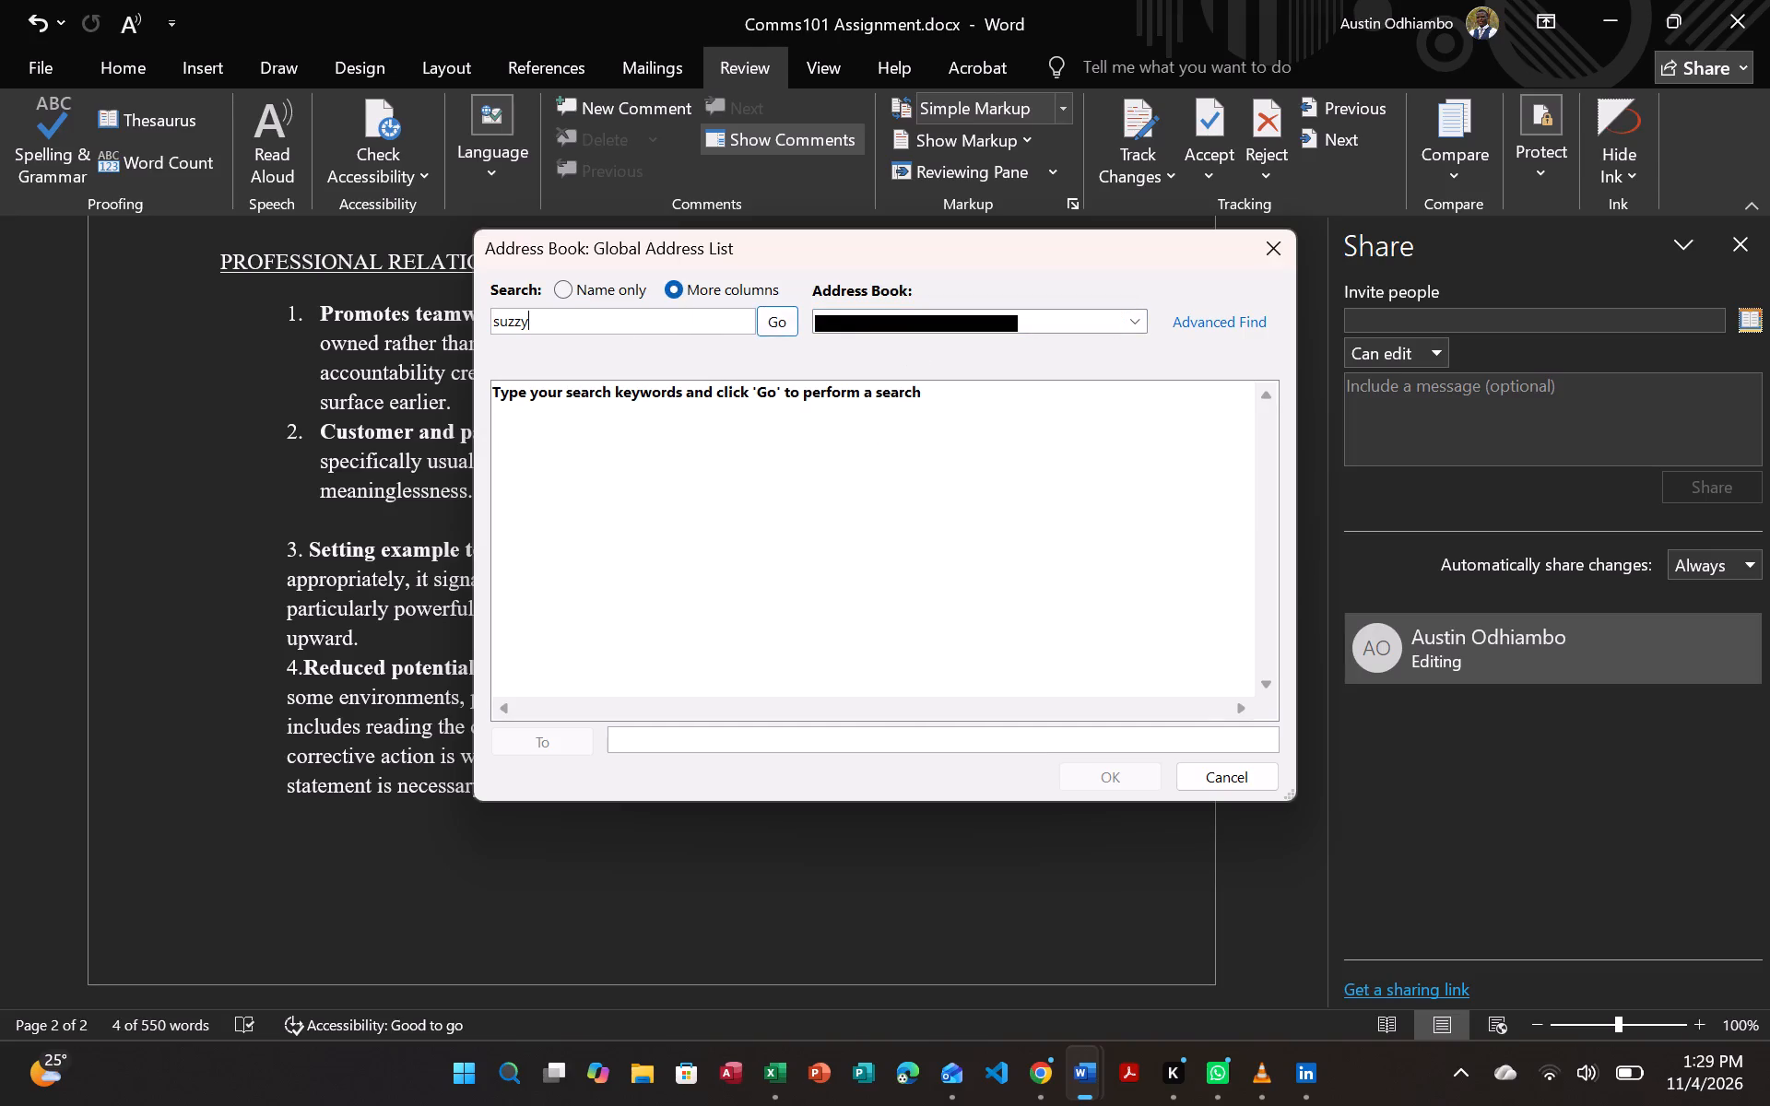
pyautogui.press('BackSpace')
pyautogui.press('BackSpace')
pyautogui.press('BackSpace')
pyautogui.press('BackSpace')
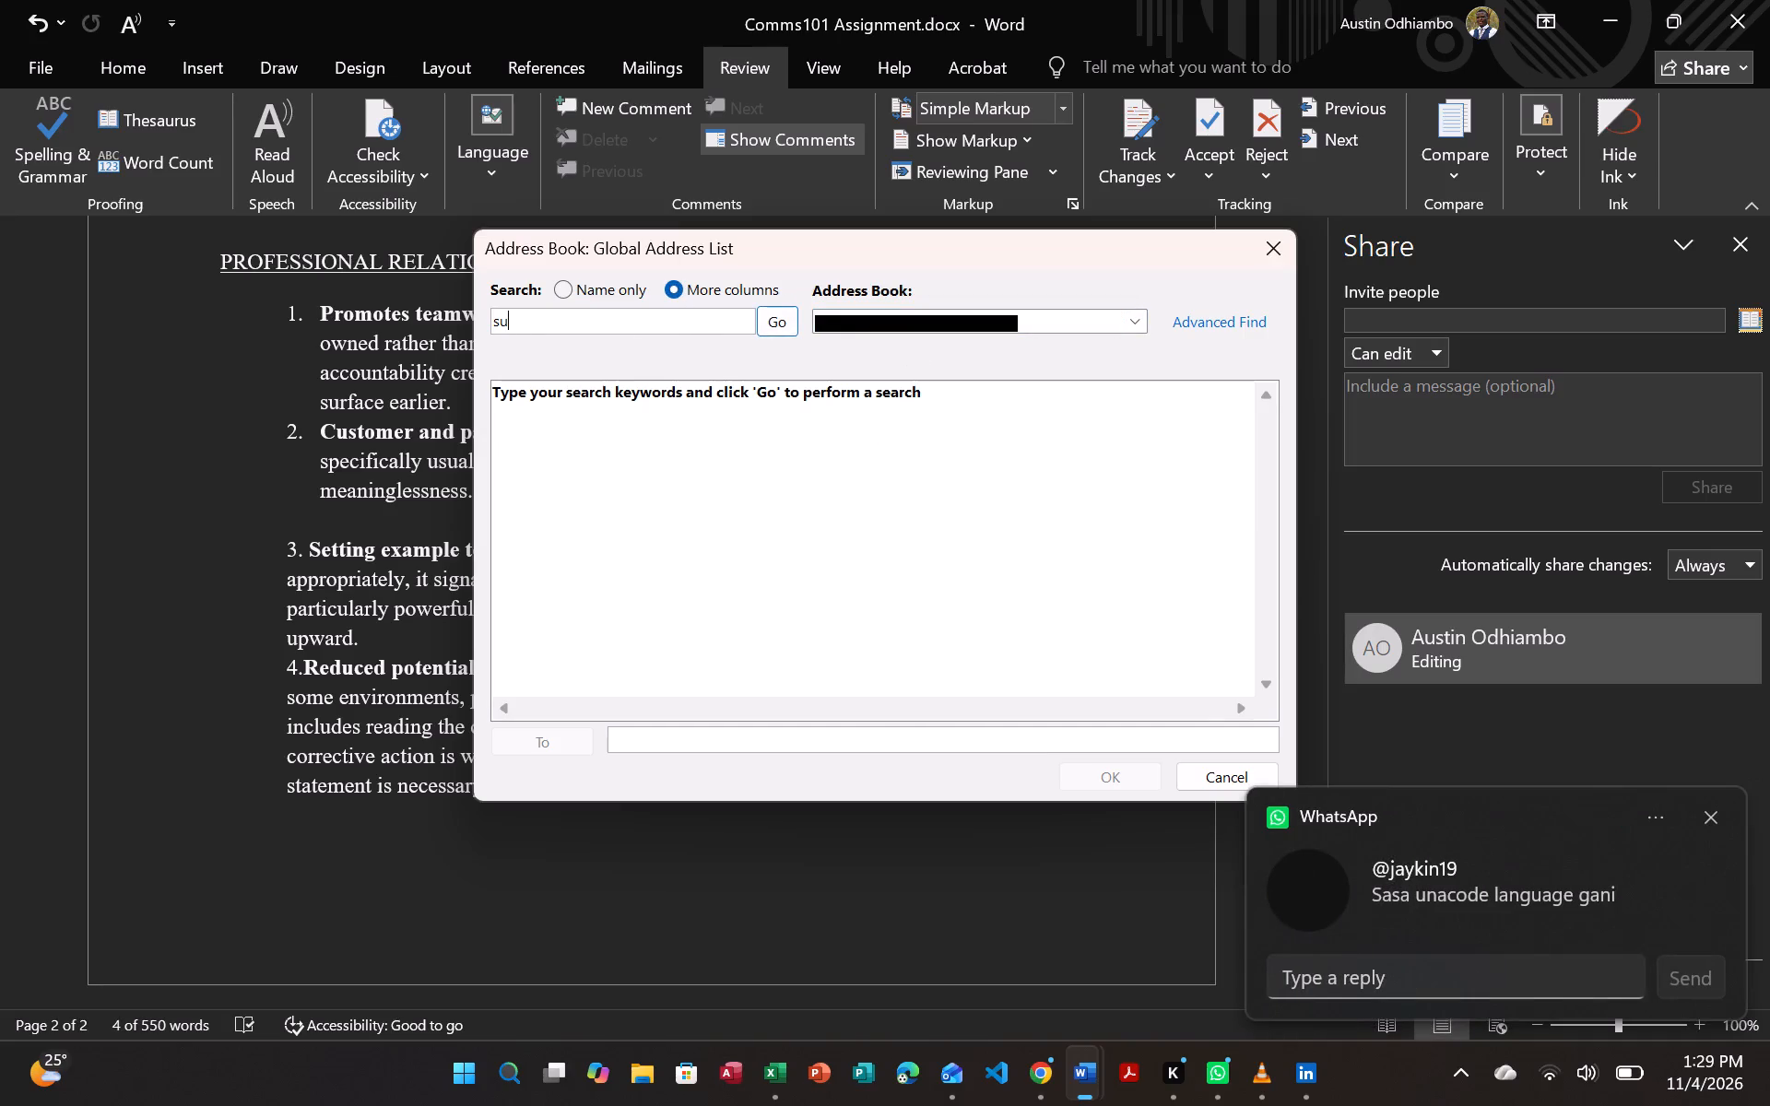
pyautogui.press('BackSpace')
pyautogui.press('BackSpace')
pyautogui.click(1402, 976)
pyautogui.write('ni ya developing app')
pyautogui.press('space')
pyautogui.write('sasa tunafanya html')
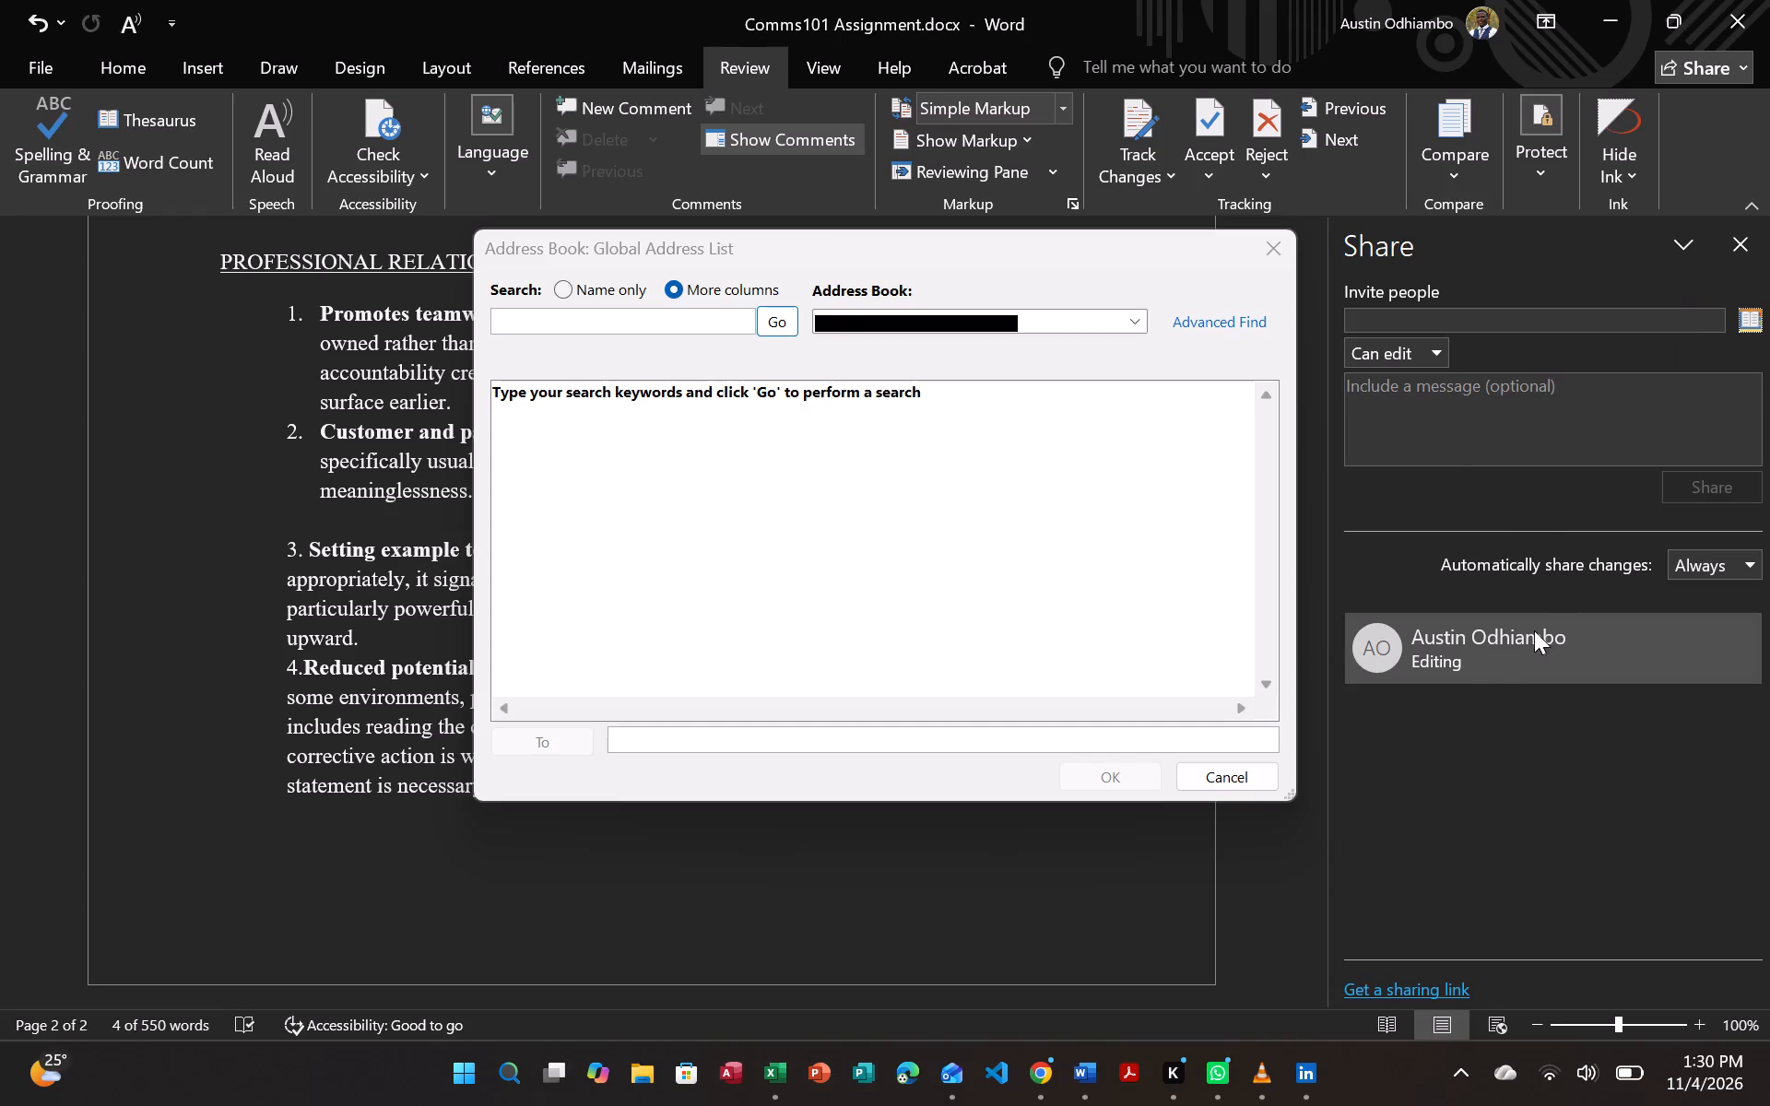
# Switch the address book to "Contacts (This computer only)" and open its advanced name search.
pyautogui.click(1377, 990)
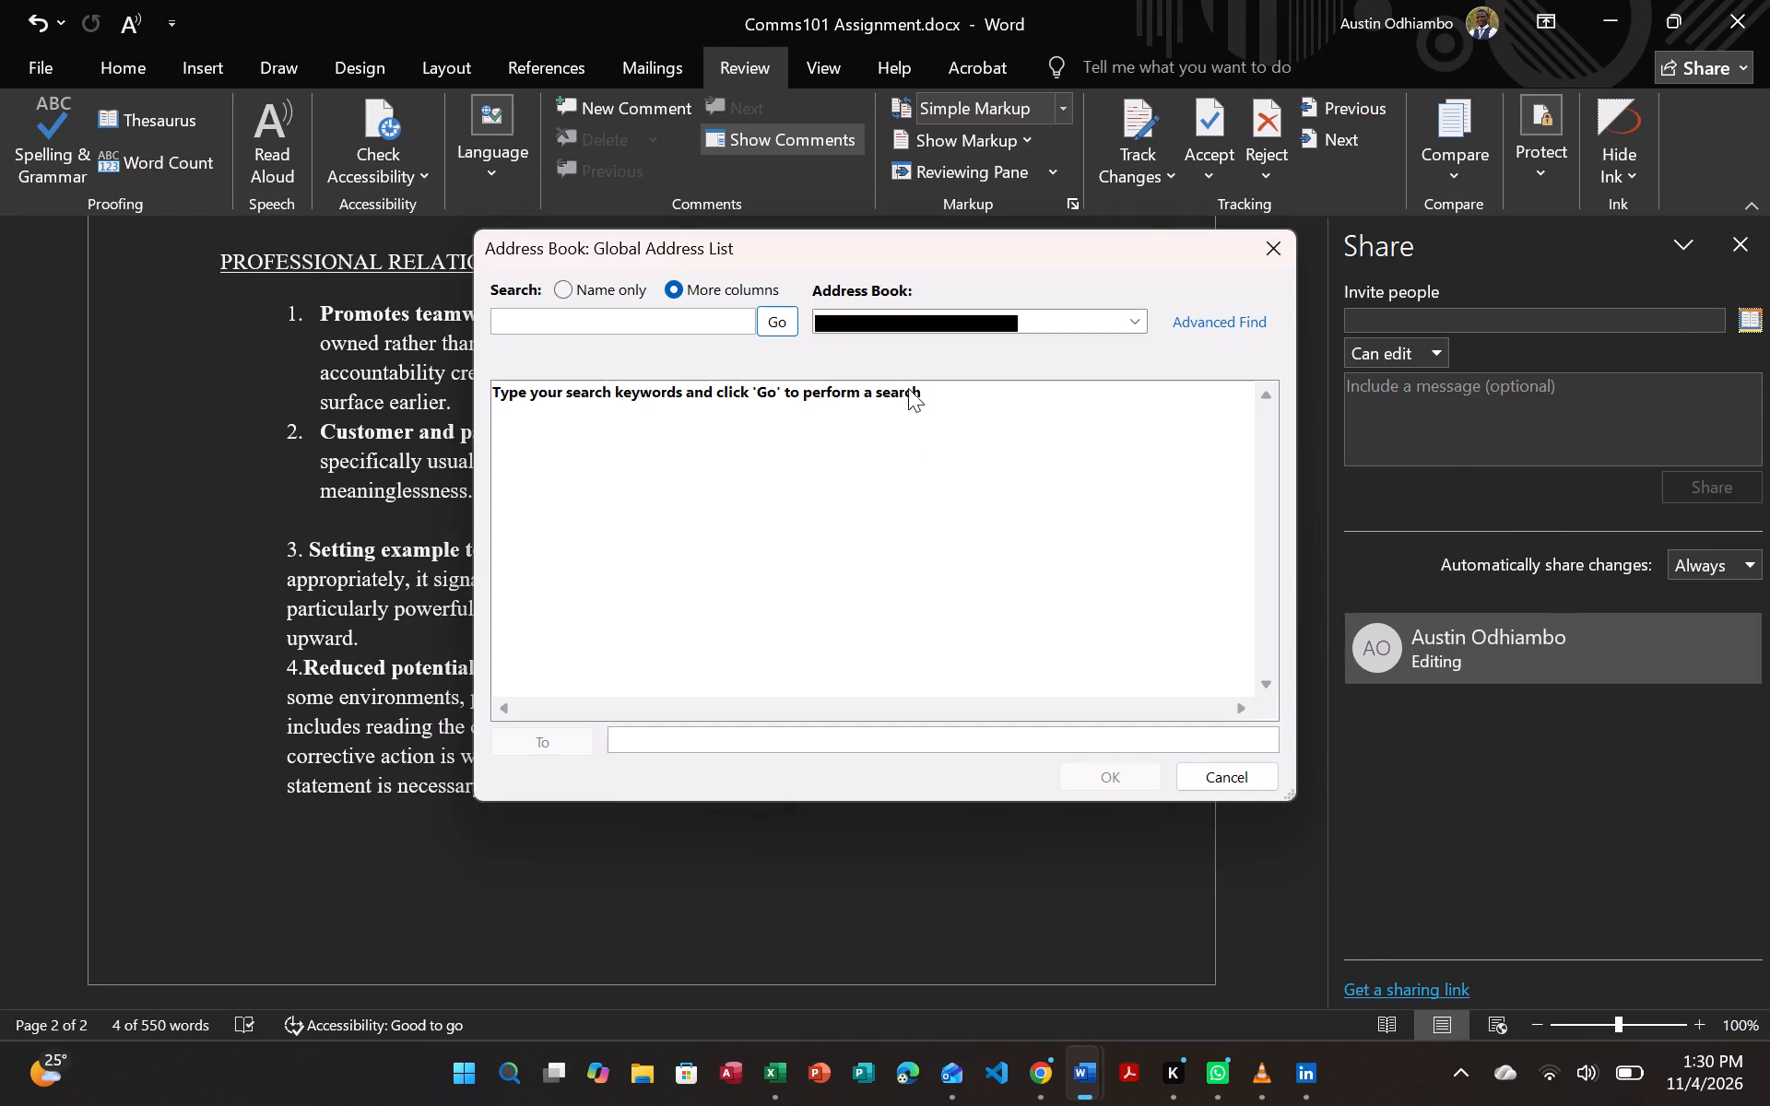
pyautogui.click(938, 322)
pyautogui.click(930, 366)
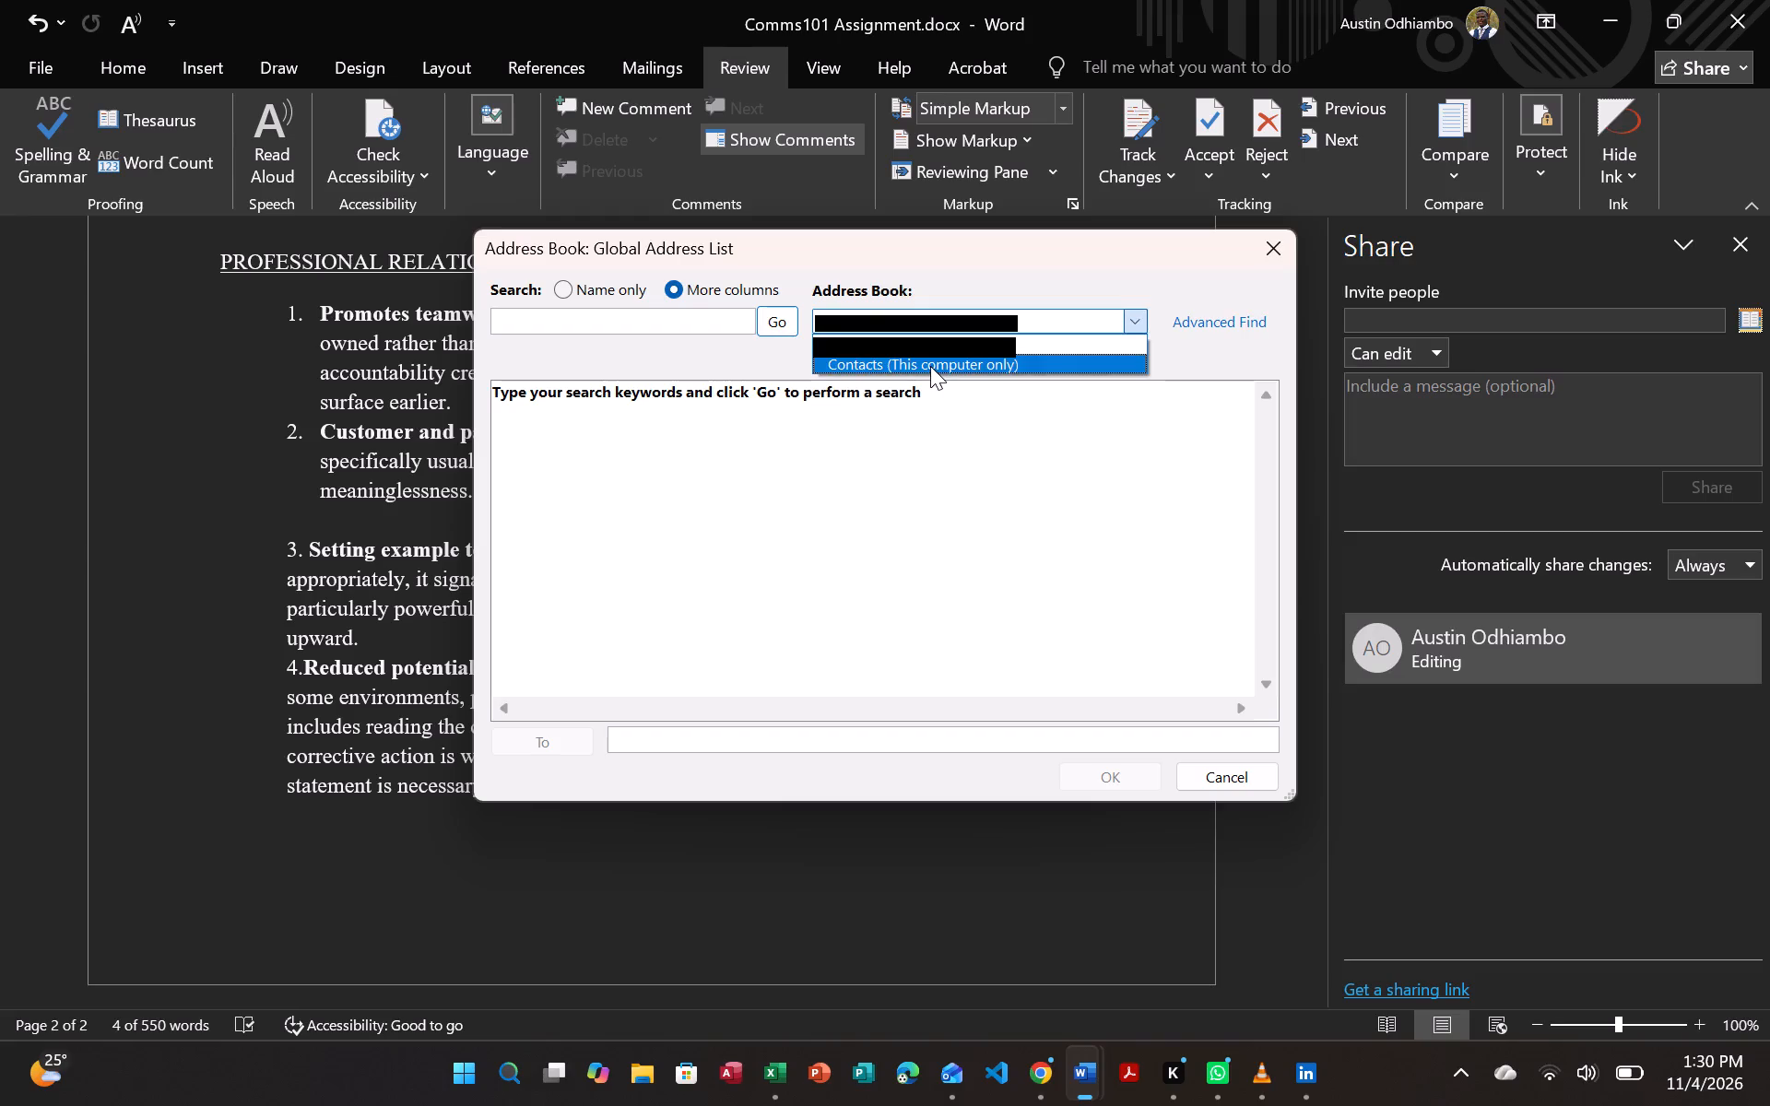
pyautogui.click(1201, 328)
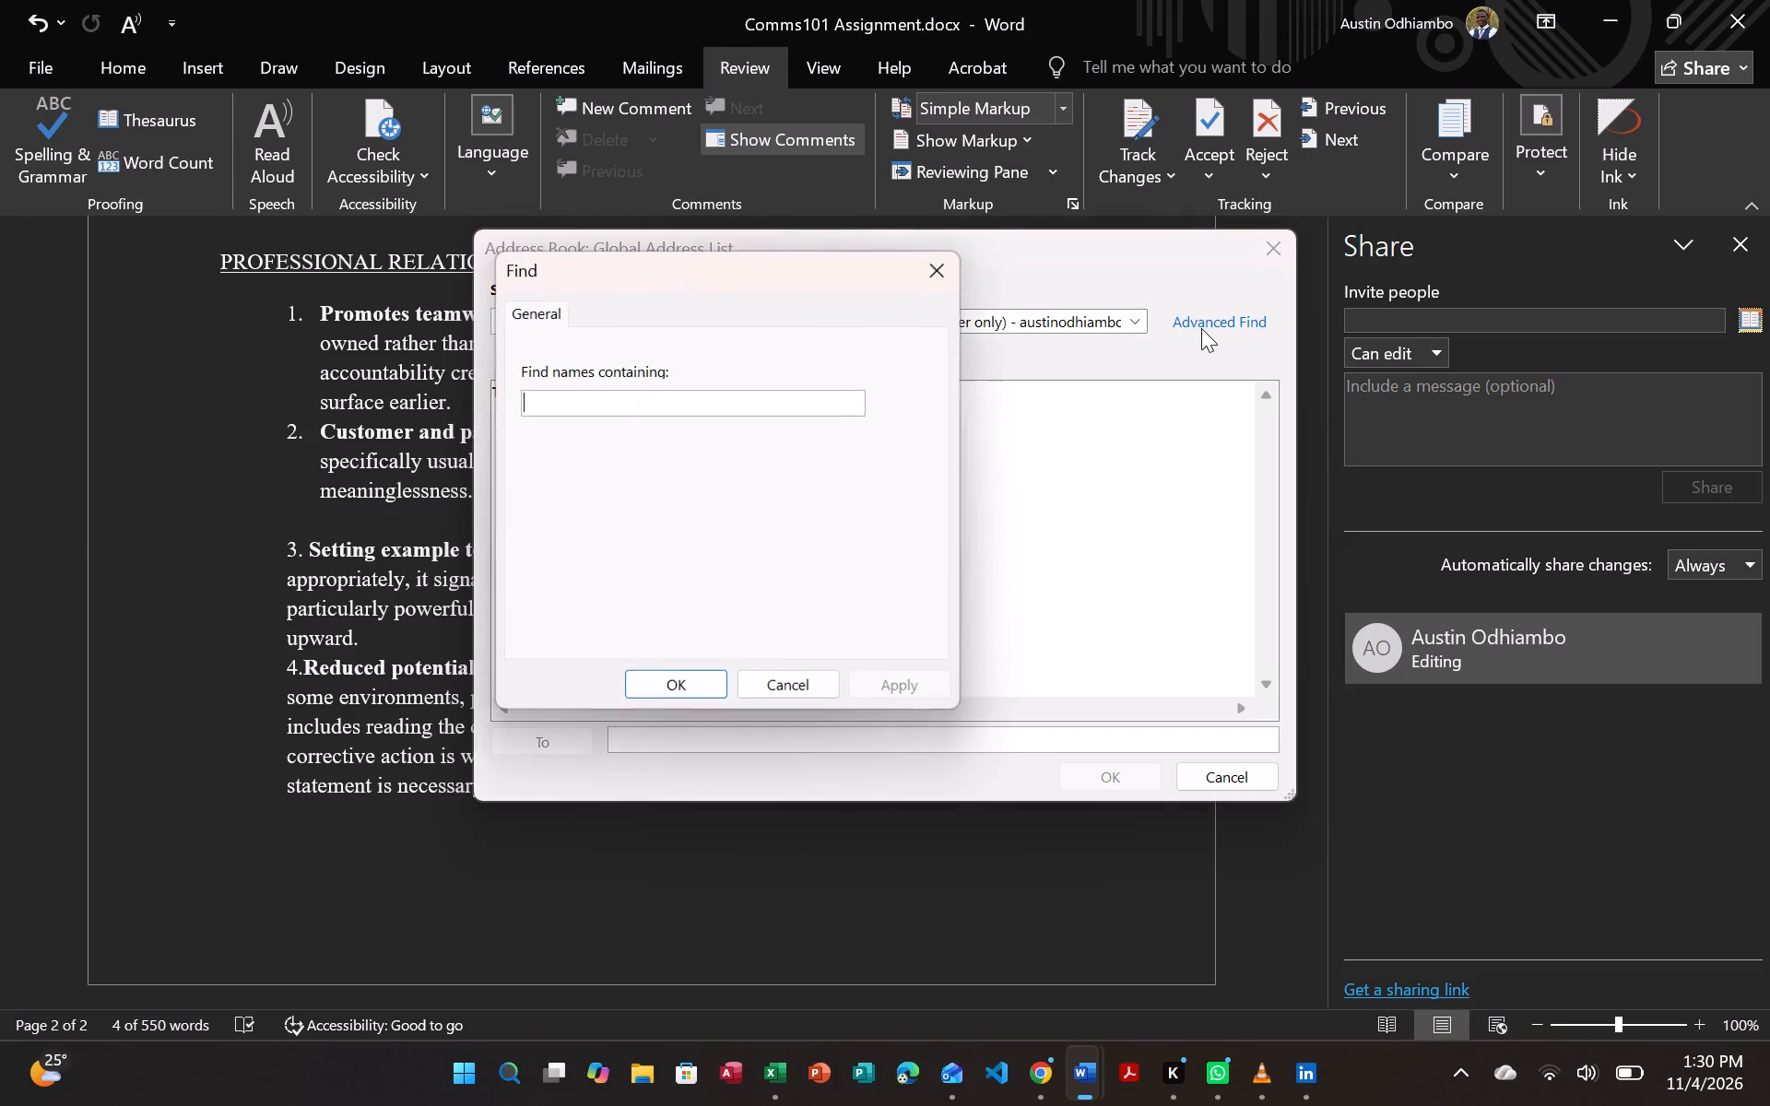
# Search the address book's Contacts with Advanced Find for names containing "suzzy" to find a person to invite.
pyautogui.click(771, 415)
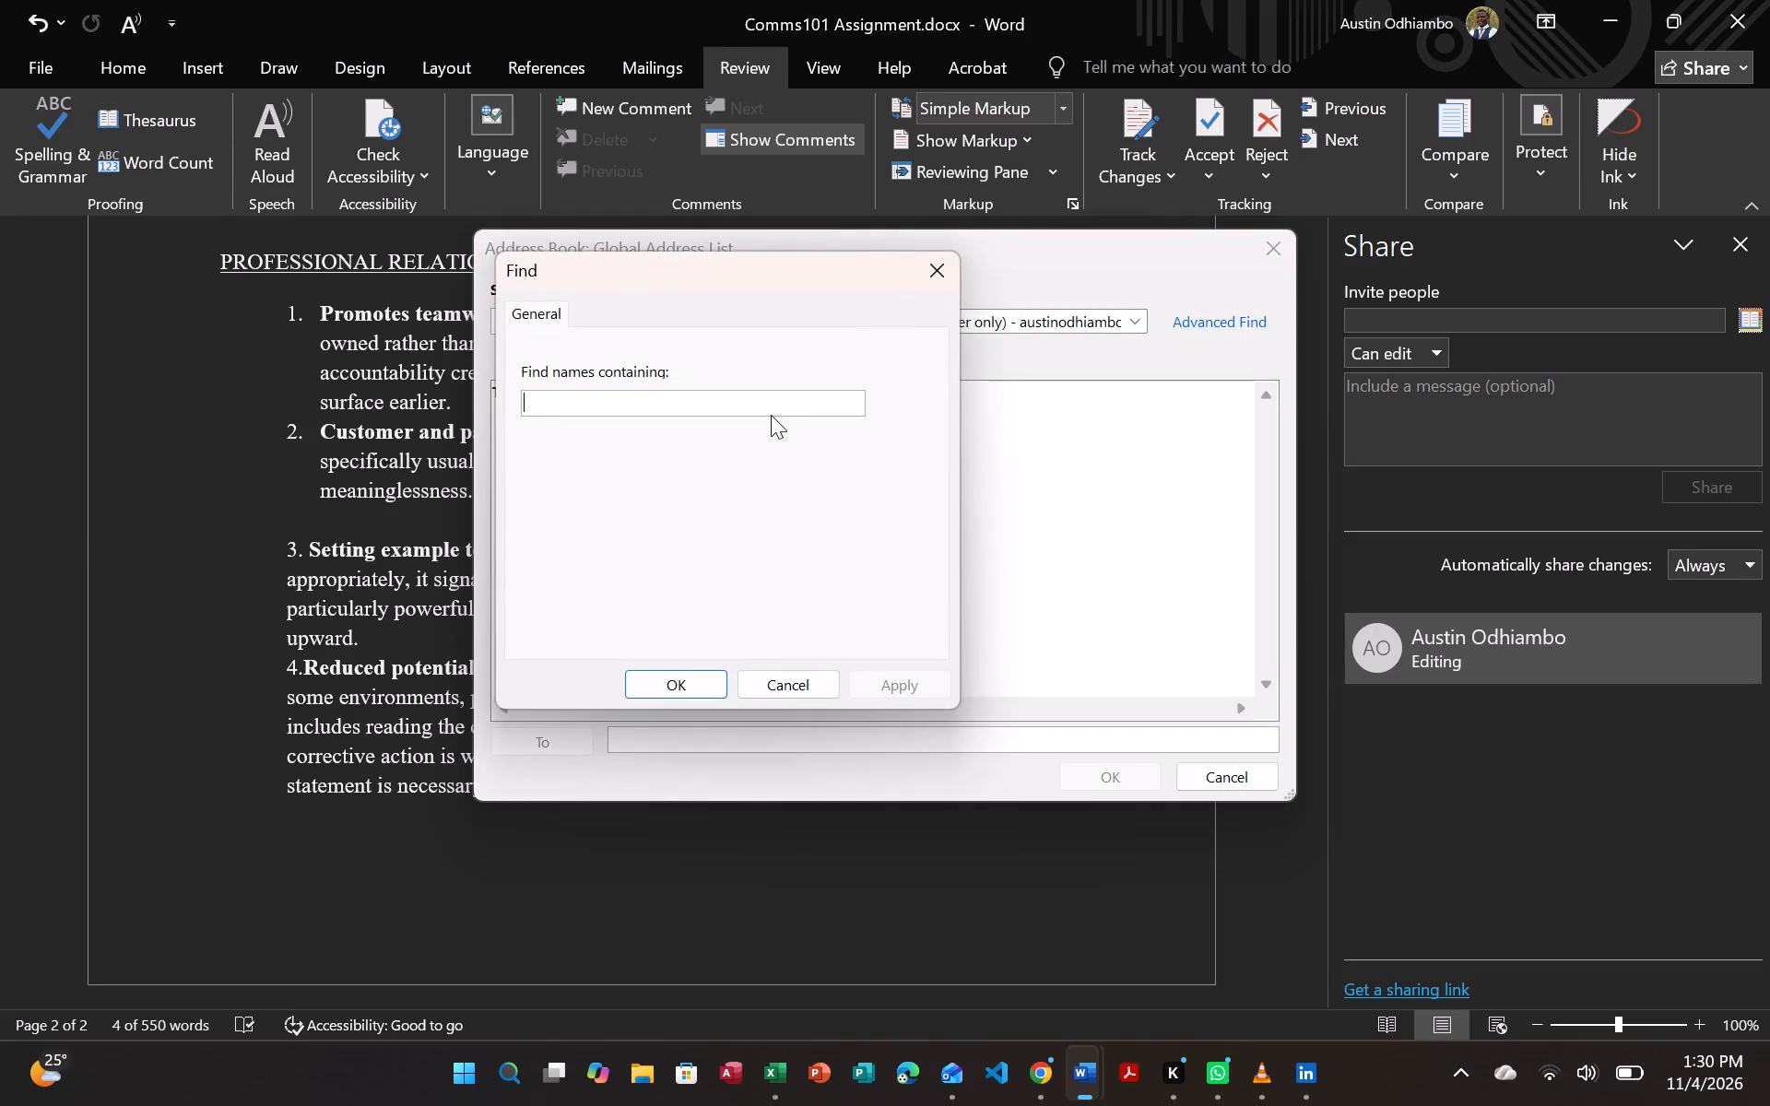
pyautogui.press('s')
pyautogui.press('u')
pyautogui.write('zzy')
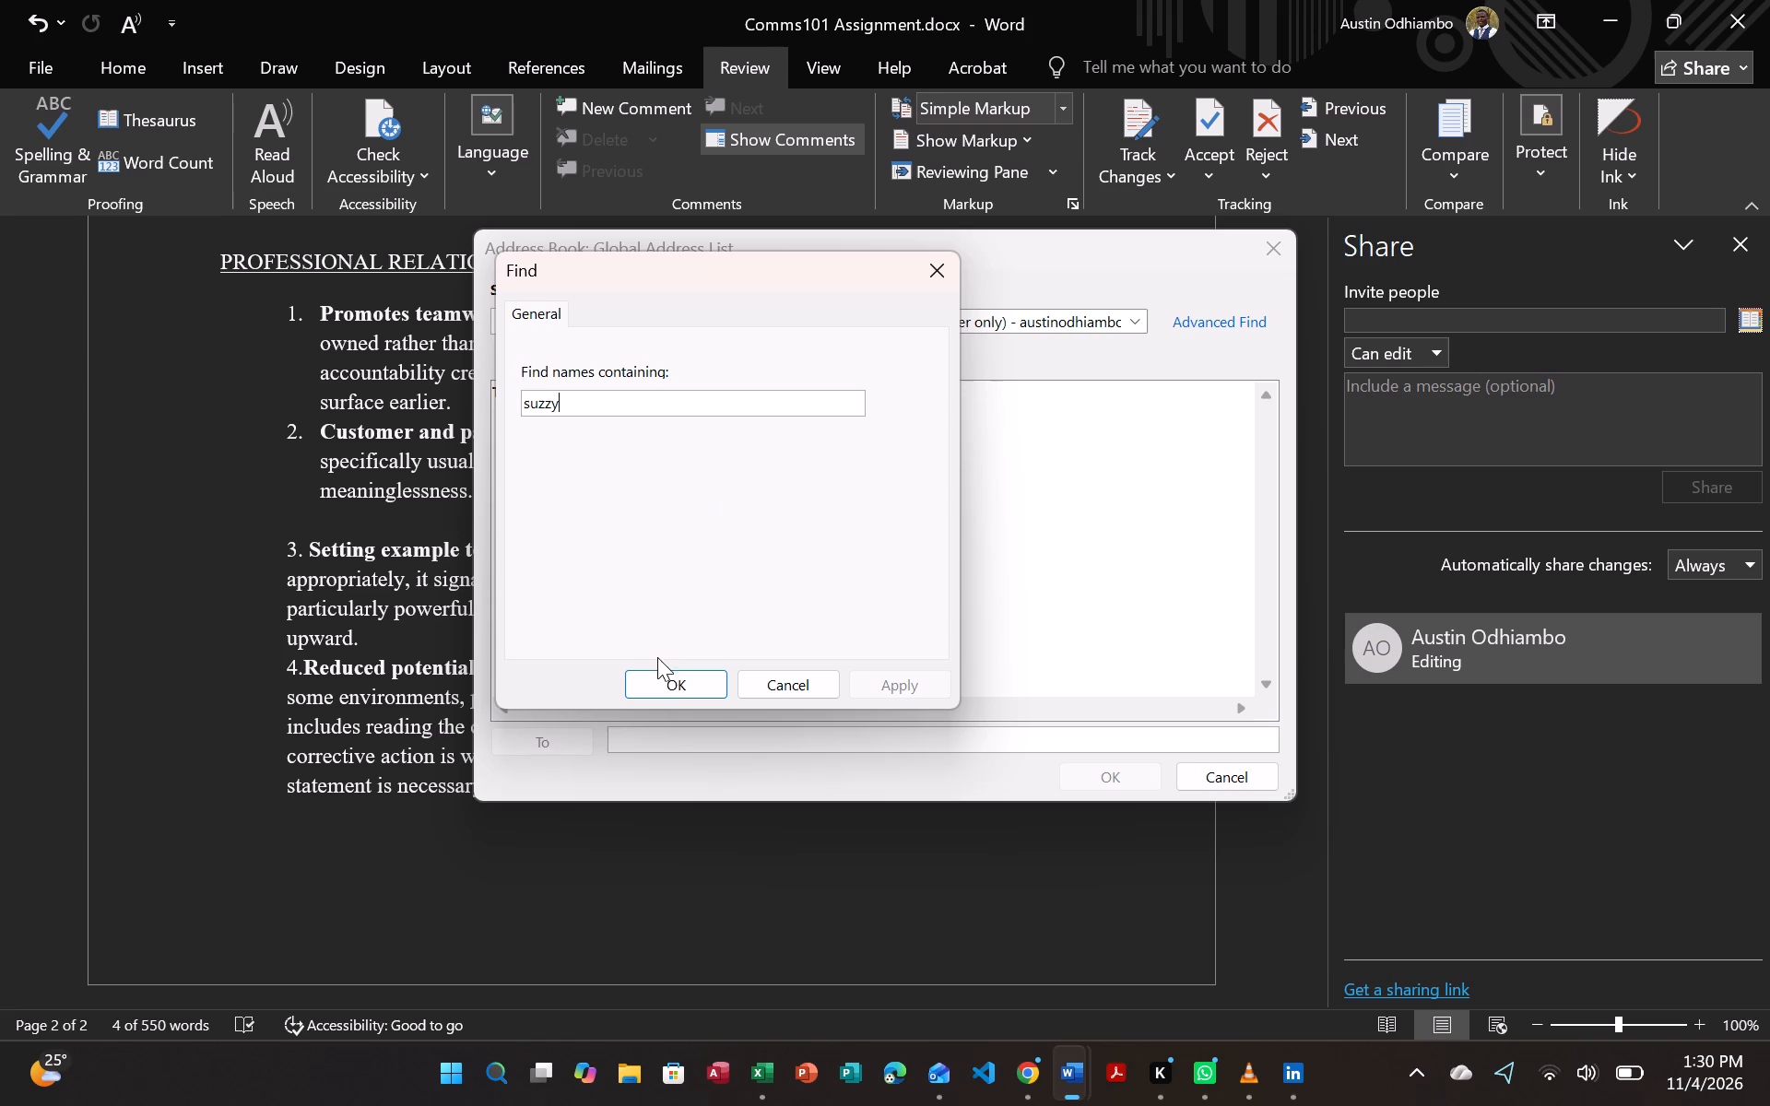
pyautogui.click(671, 683)
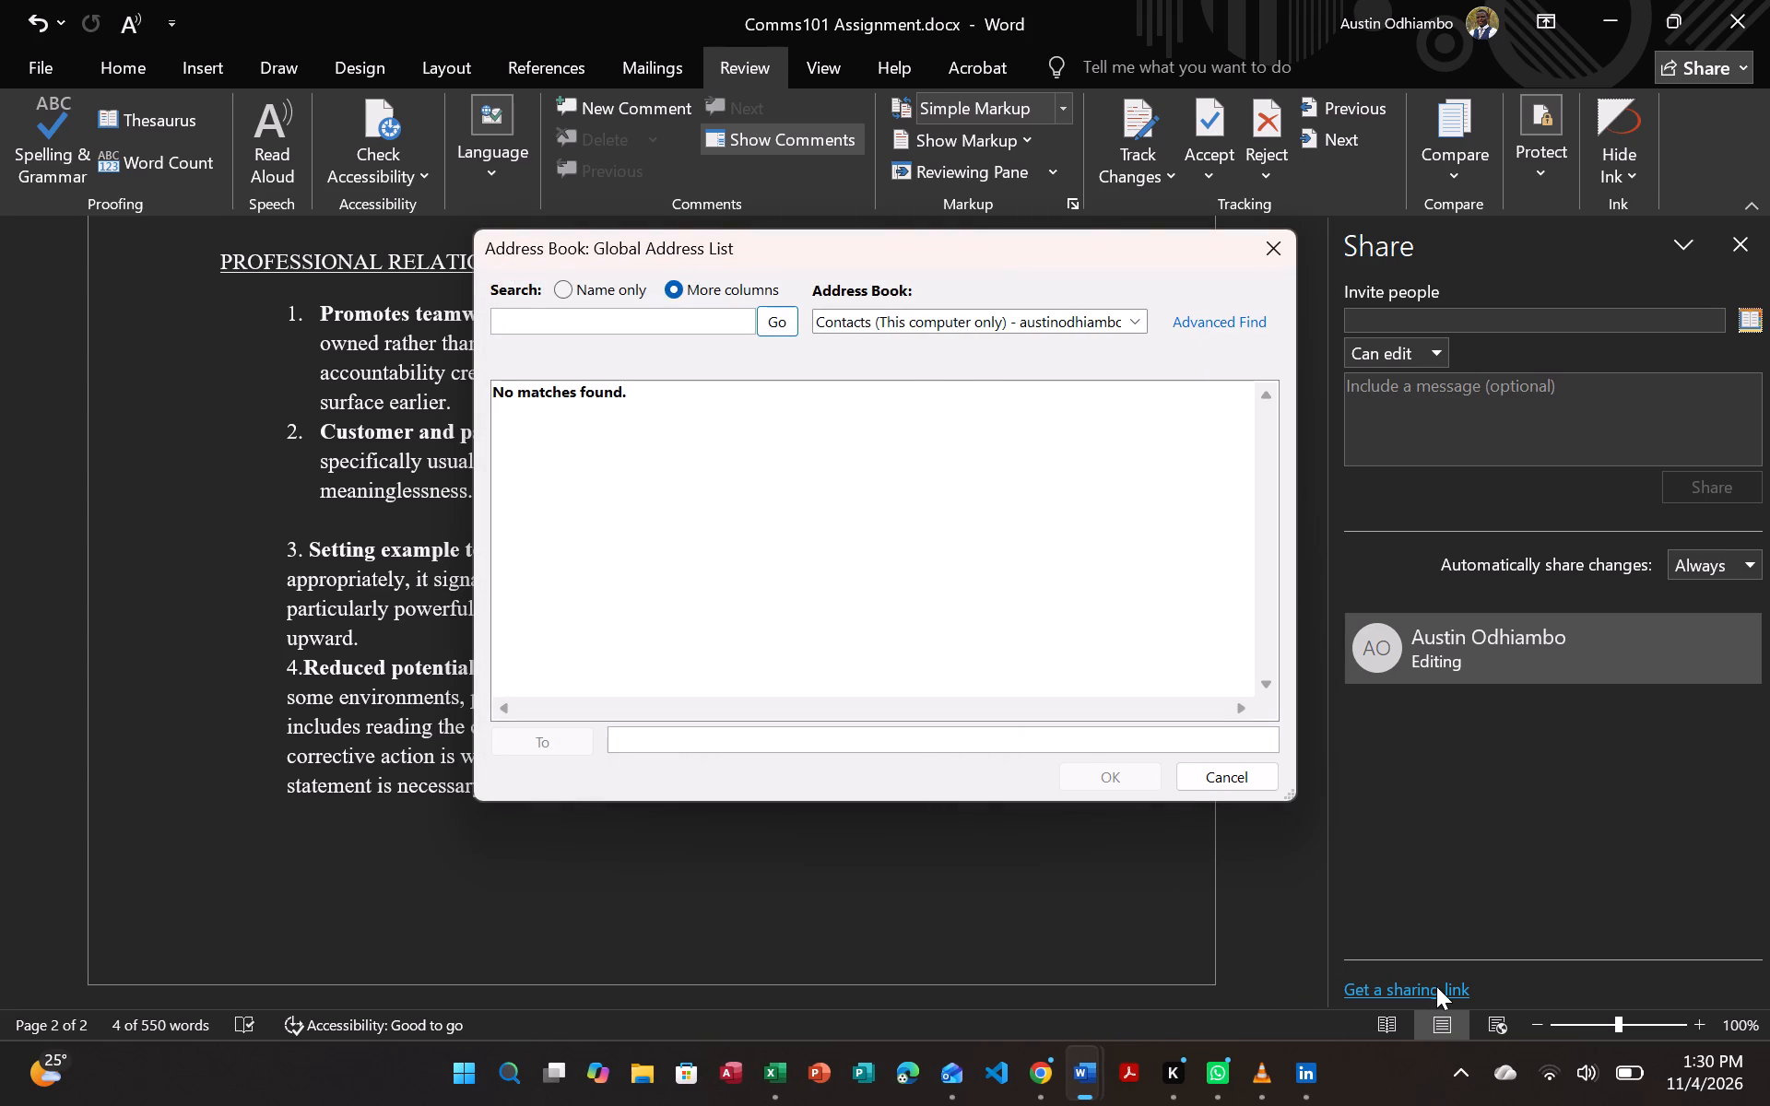
# Dismiss the address book without choosing a contact, return to the question 7 answer and save the document.
pyautogui.click(1231, 776)
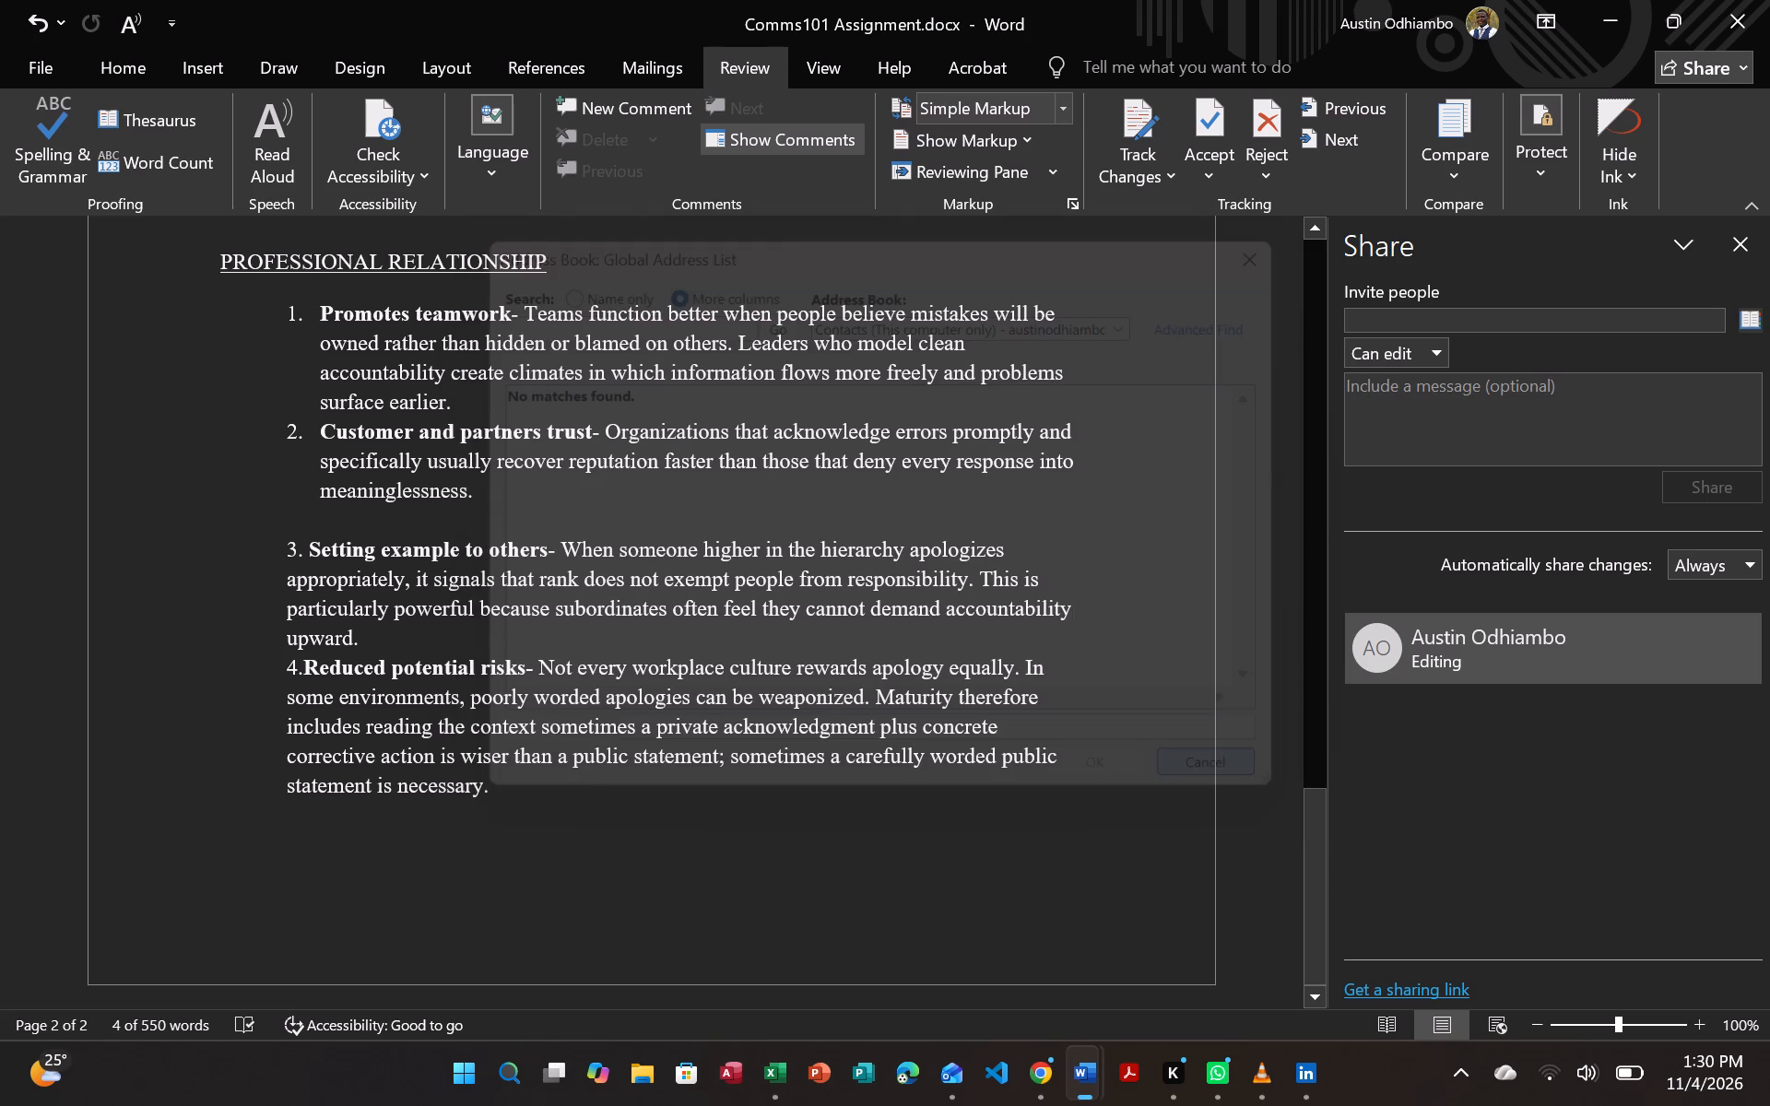
pyautogui.scroll(5, 855, 478)
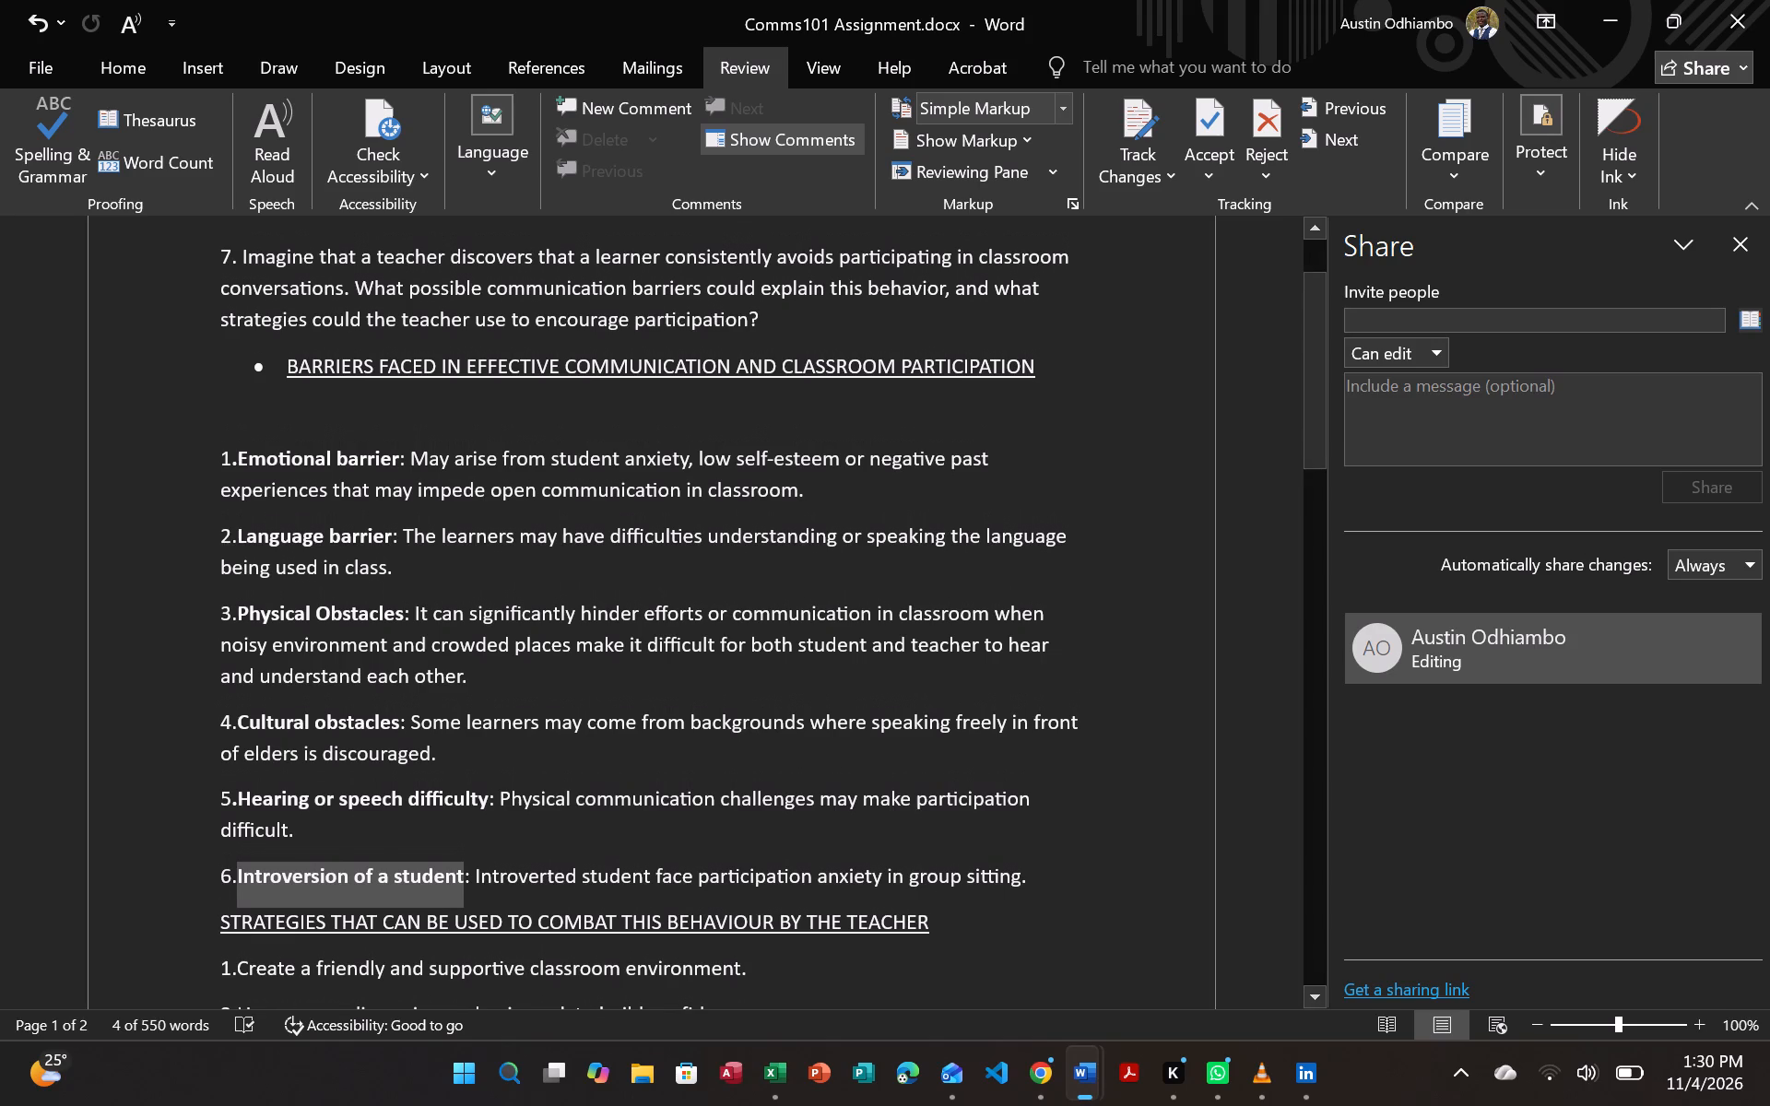
pyautogui.click(697, 517)
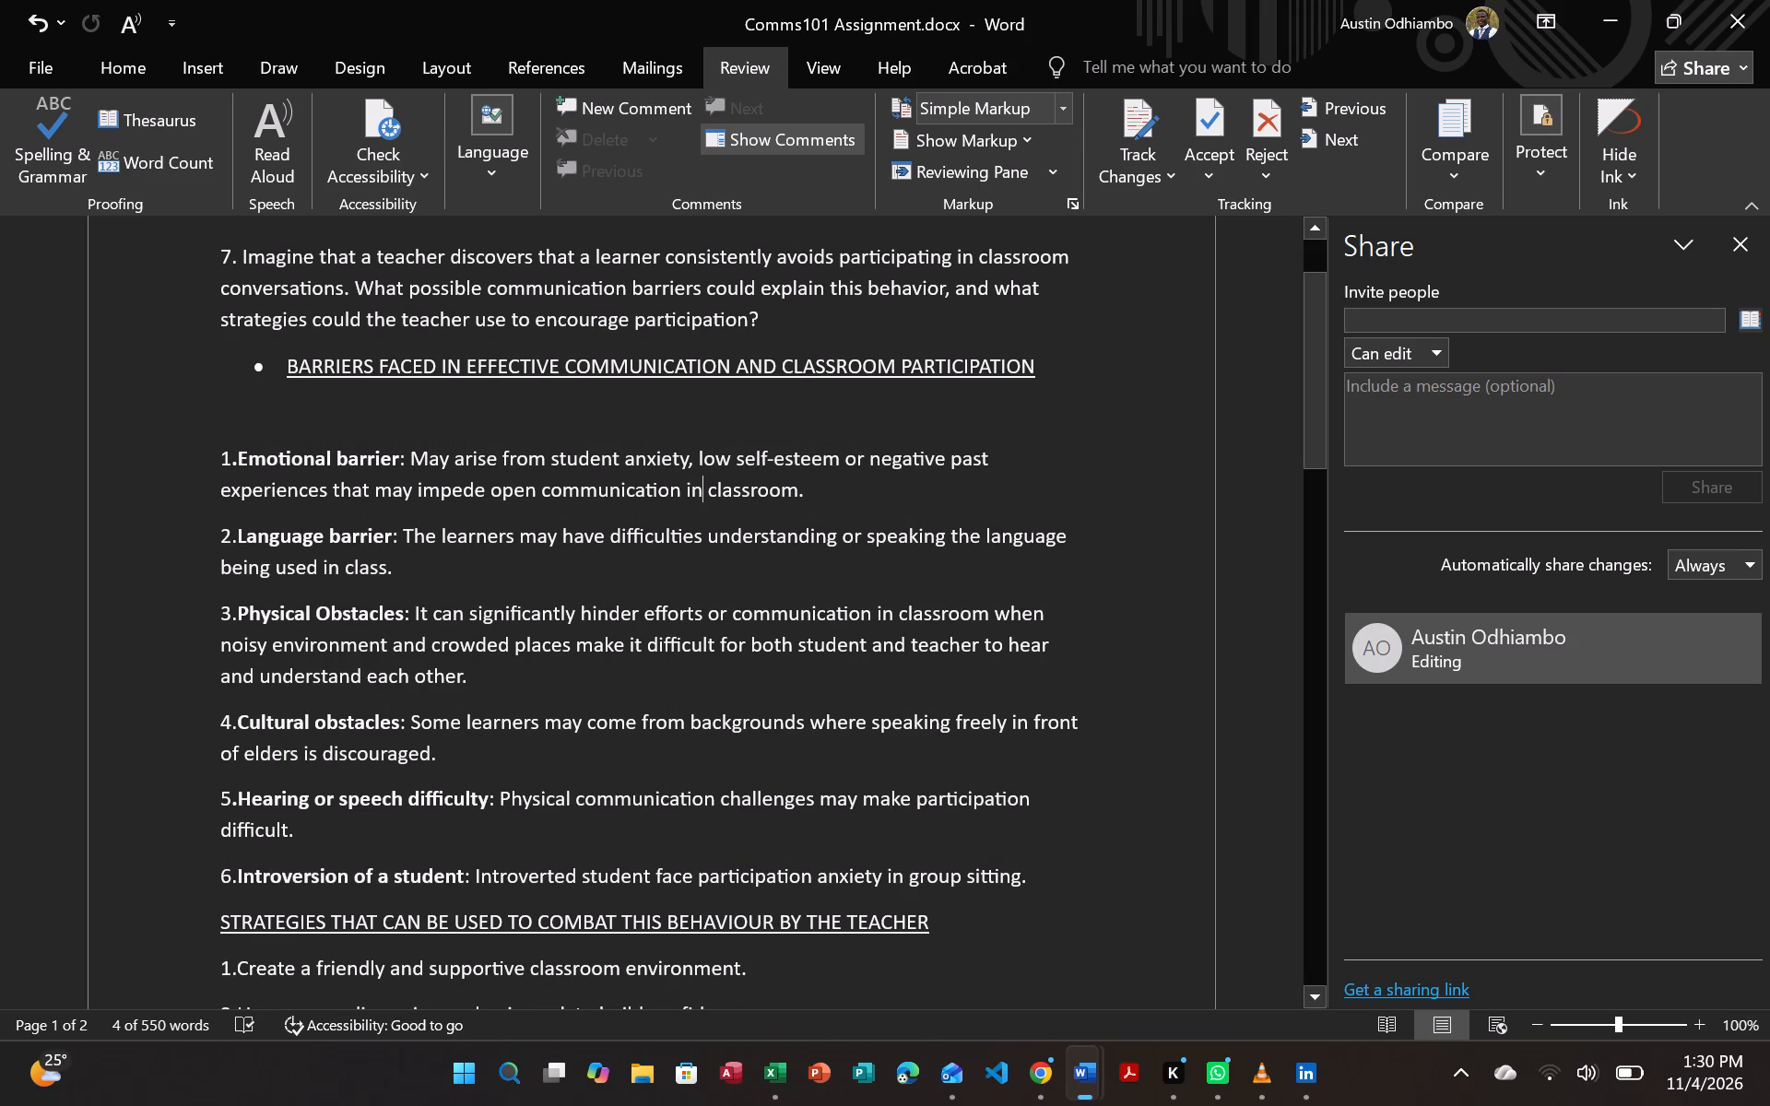
pyautogui.hotkey('ctrl', 's')
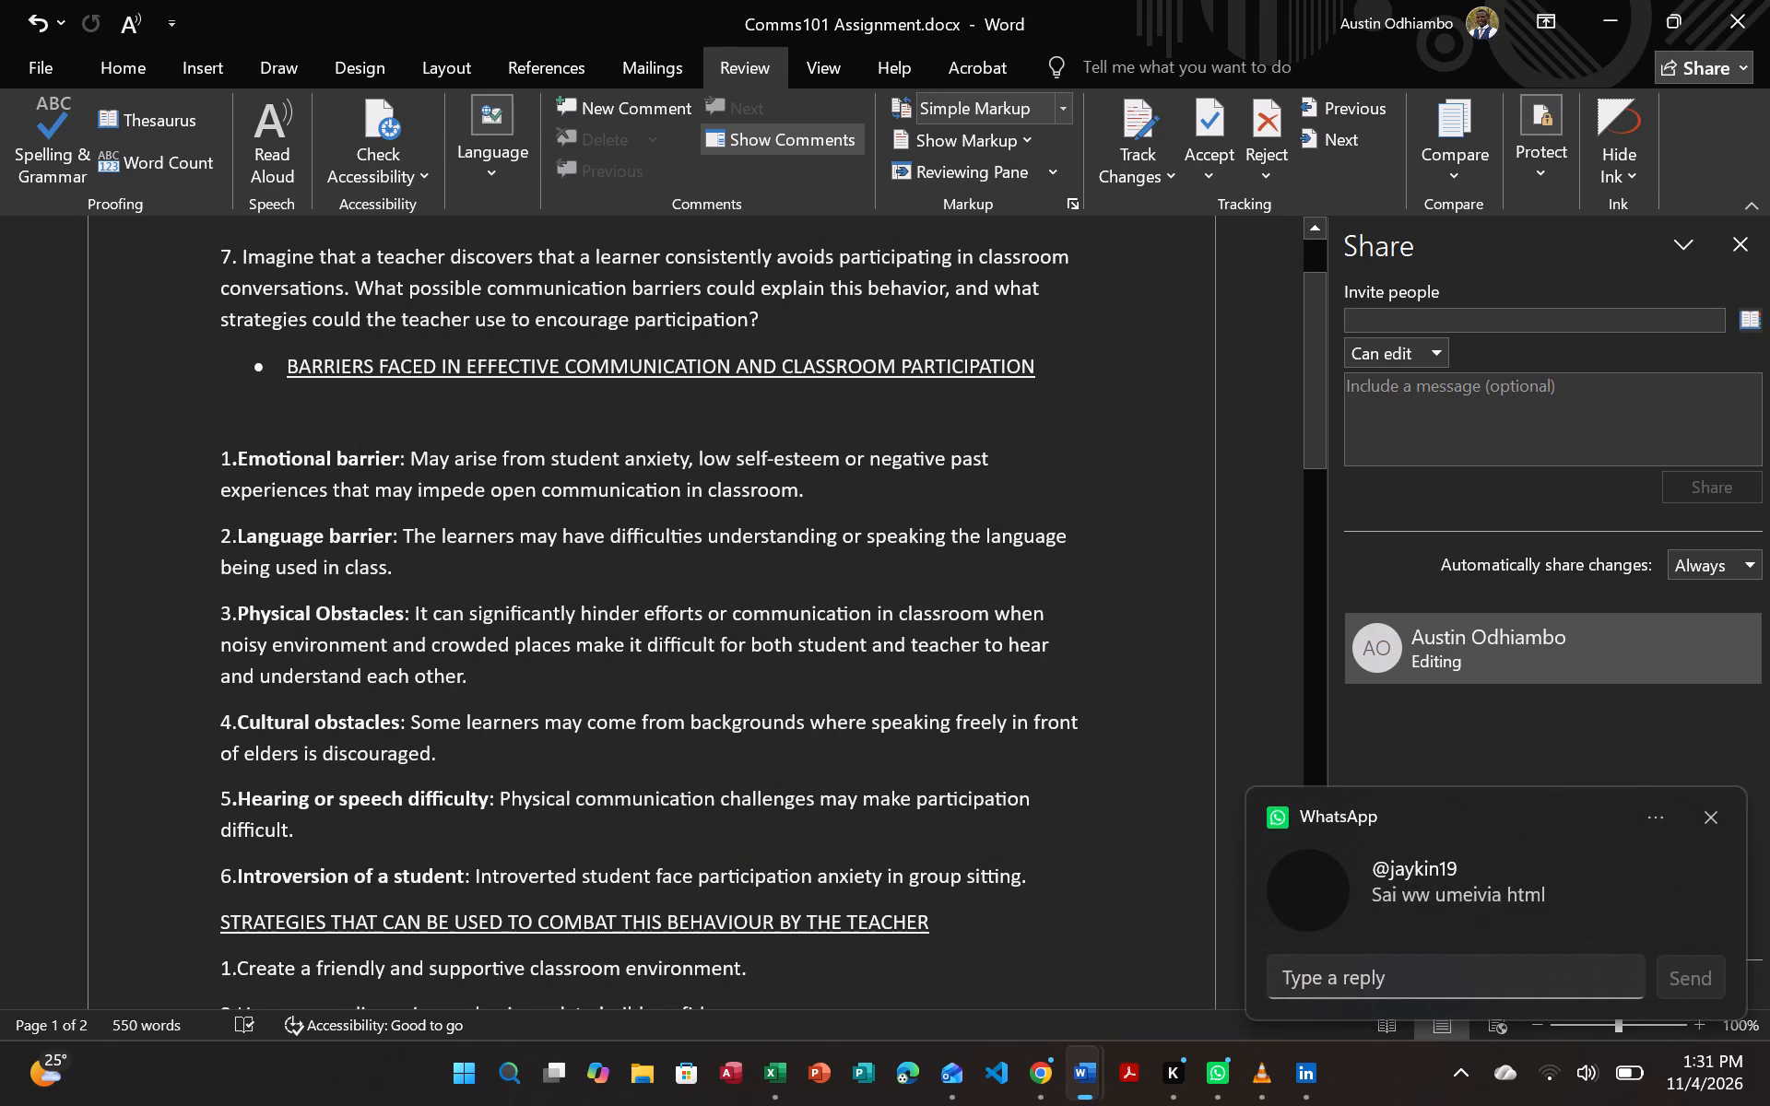
# Reopen Comms101 Assignment.docx from the recent documents and save it again.
pyautogui.click(45, 58)
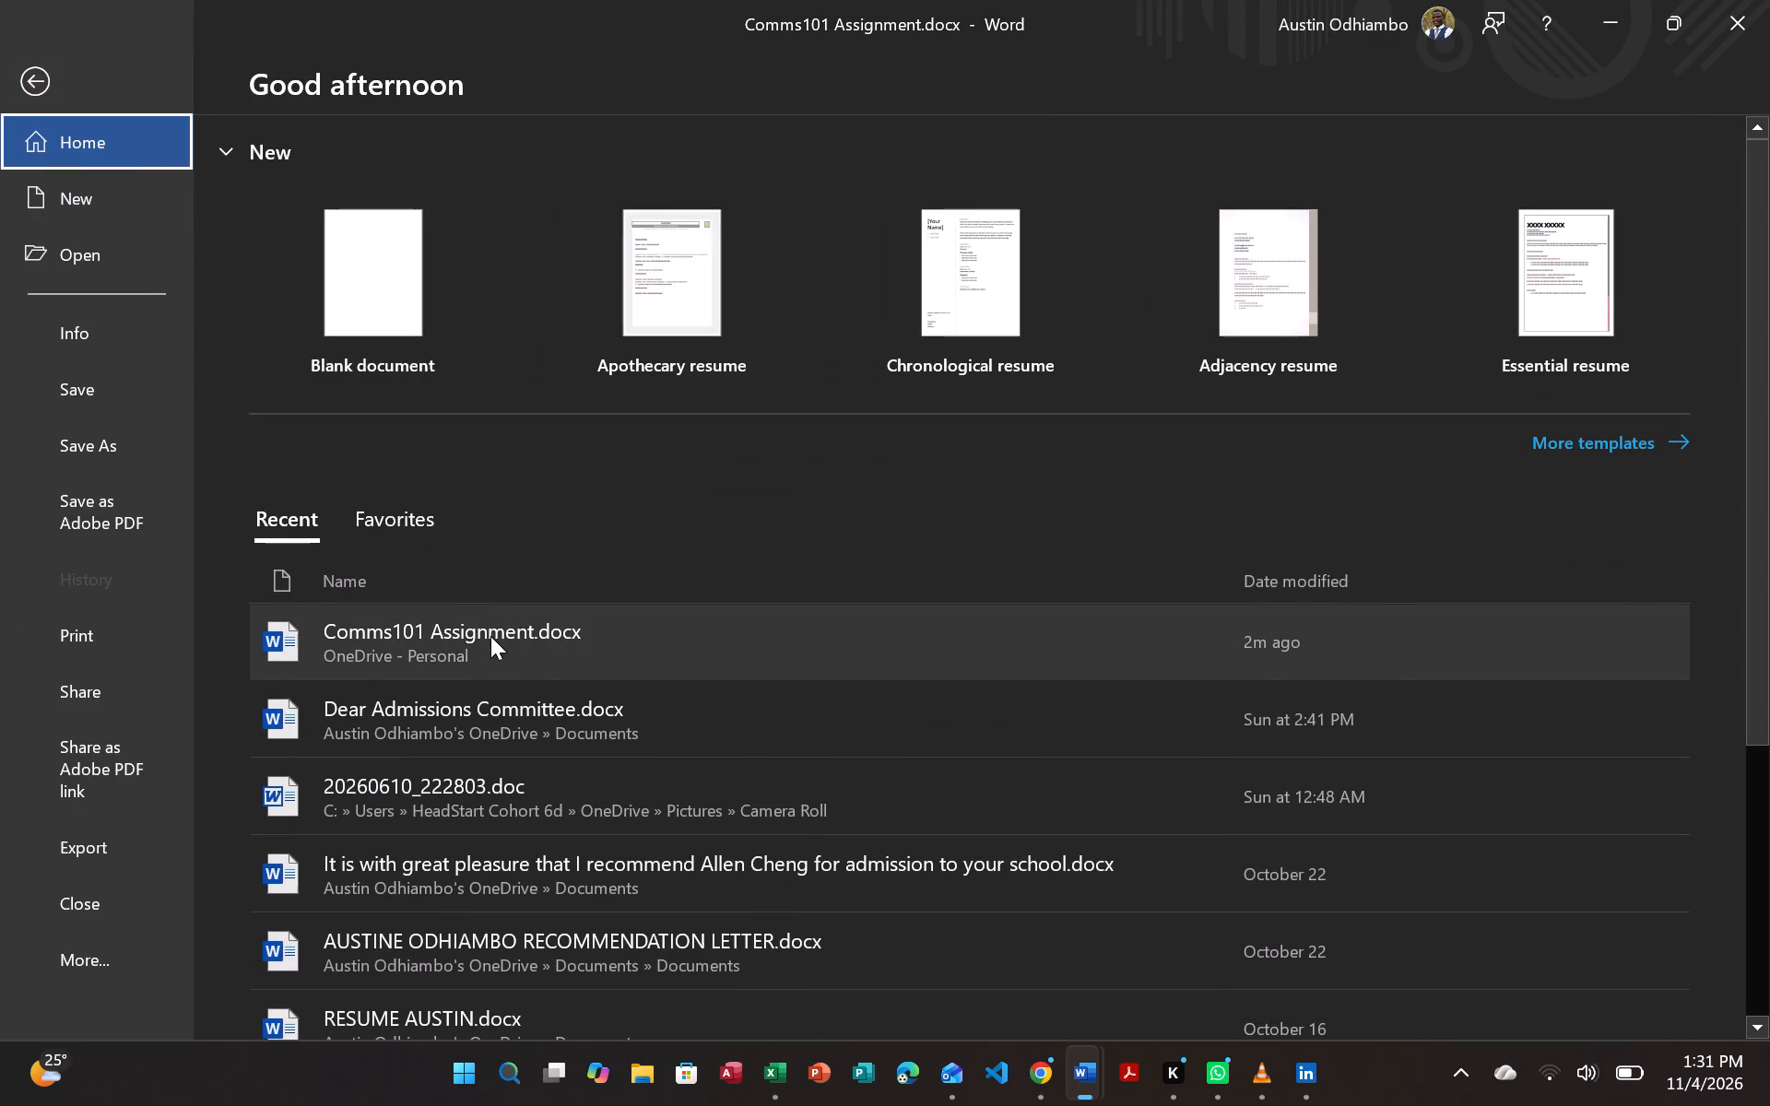
pyautogui.click(490, 636)
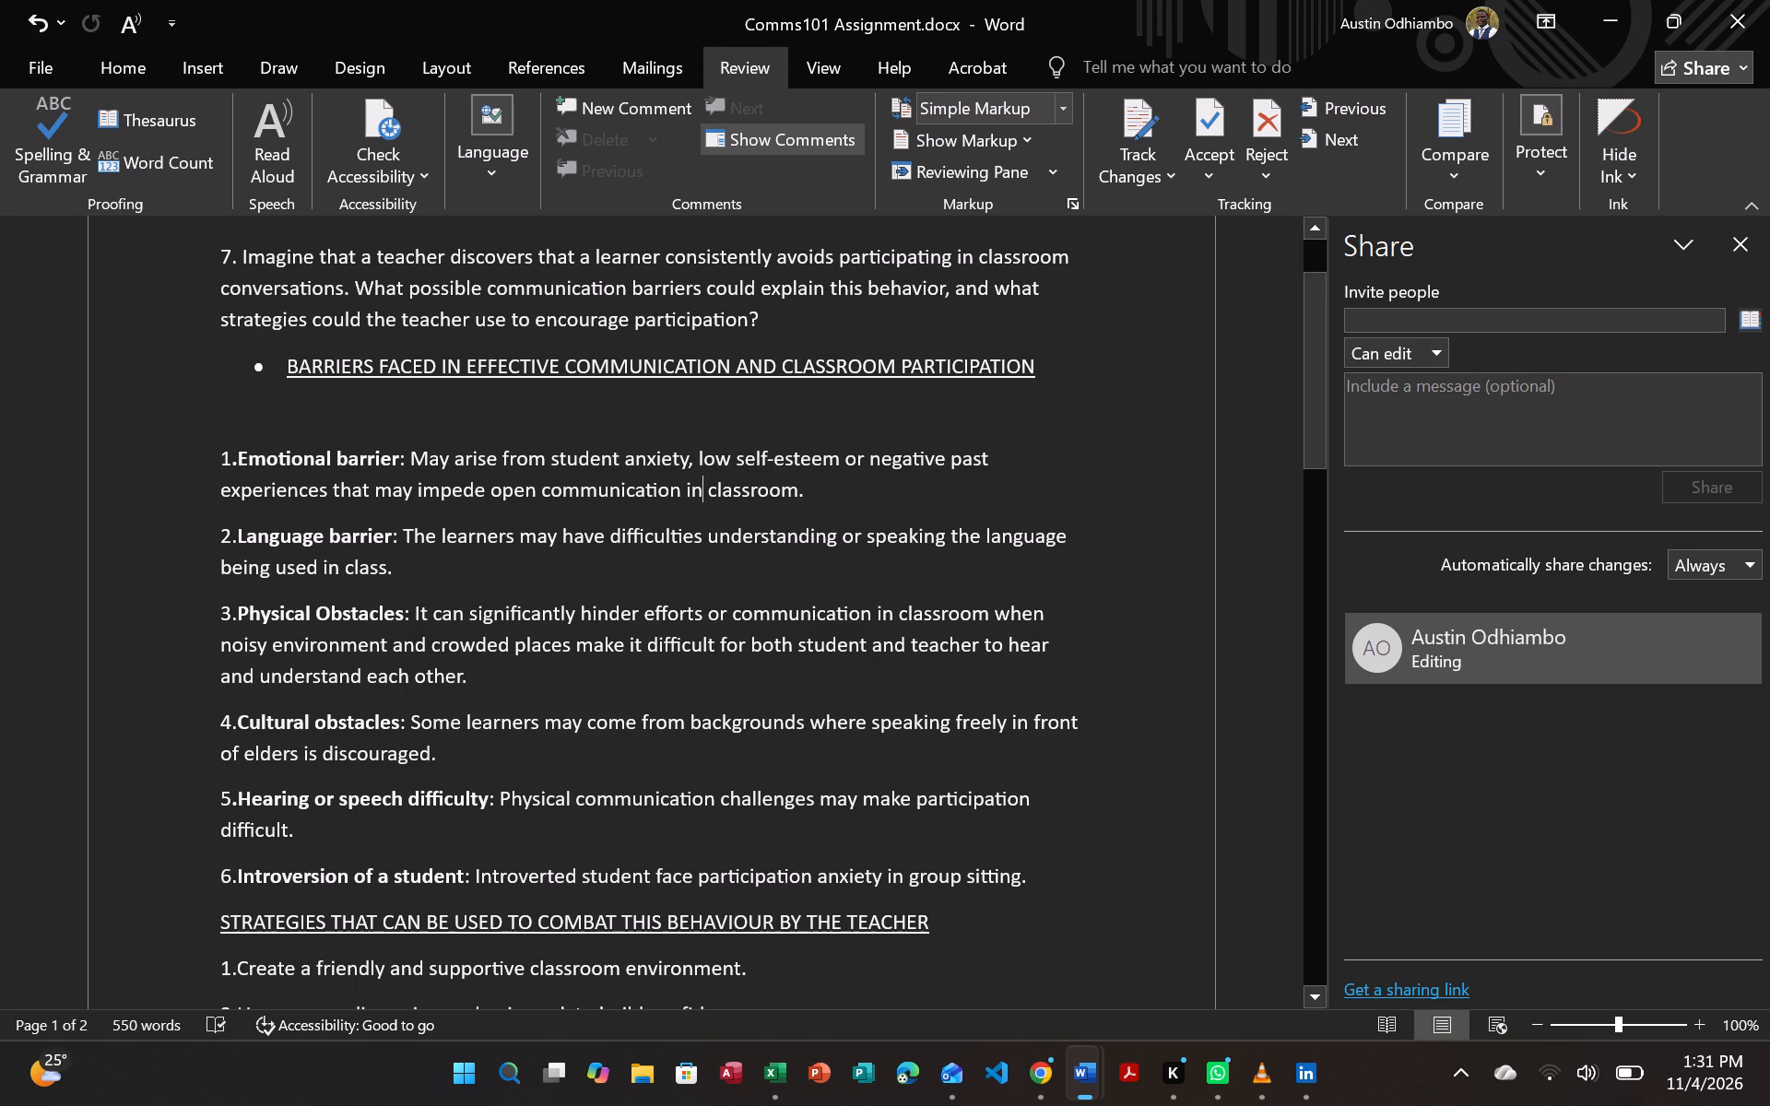
pyautogui.hotkey('ctrl', 'c')
pyautogui.hotkey('ctrl', 's')
pyautogui.hotkey('ctrl', 's')
pyautogui.hotkey('ctrl', 's')
pyautogui.hotkey('ctrl', 's')
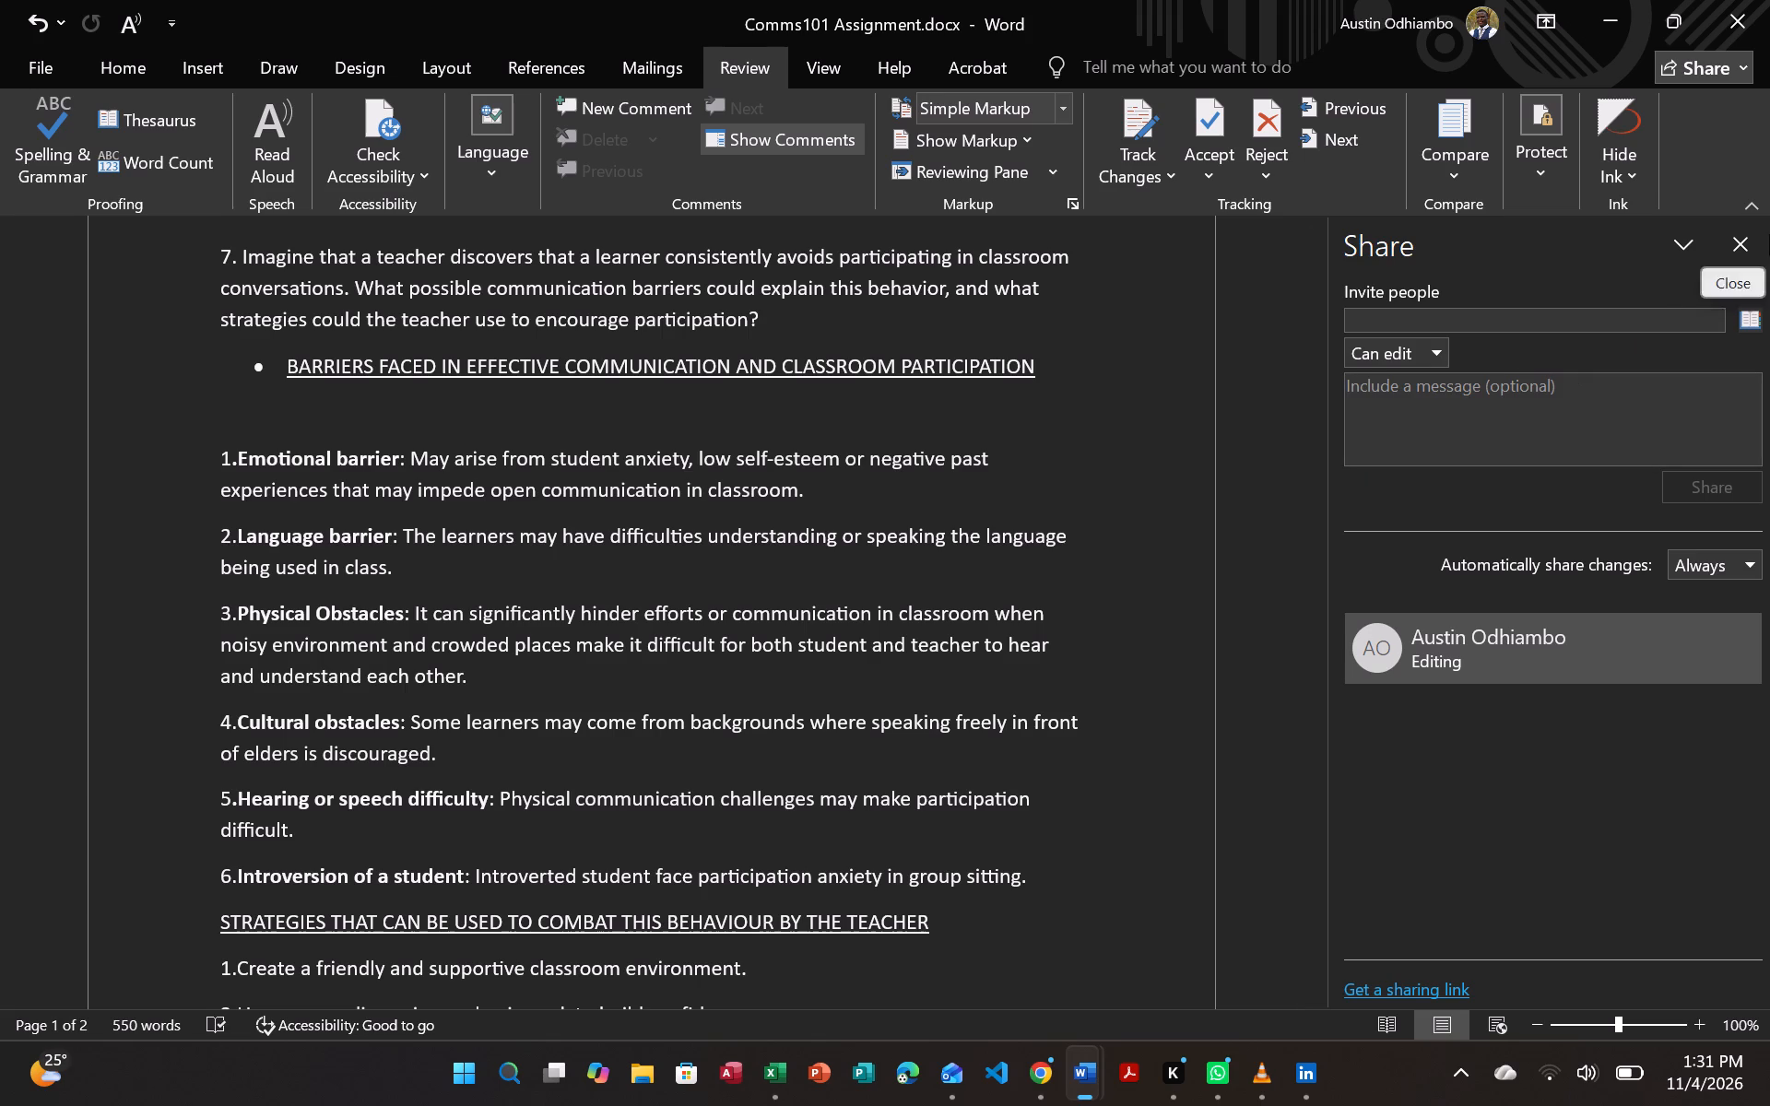
# Close the sharing setup without inviting anyone and save the assignment document once more.
pyautogui.click(1740, 236)
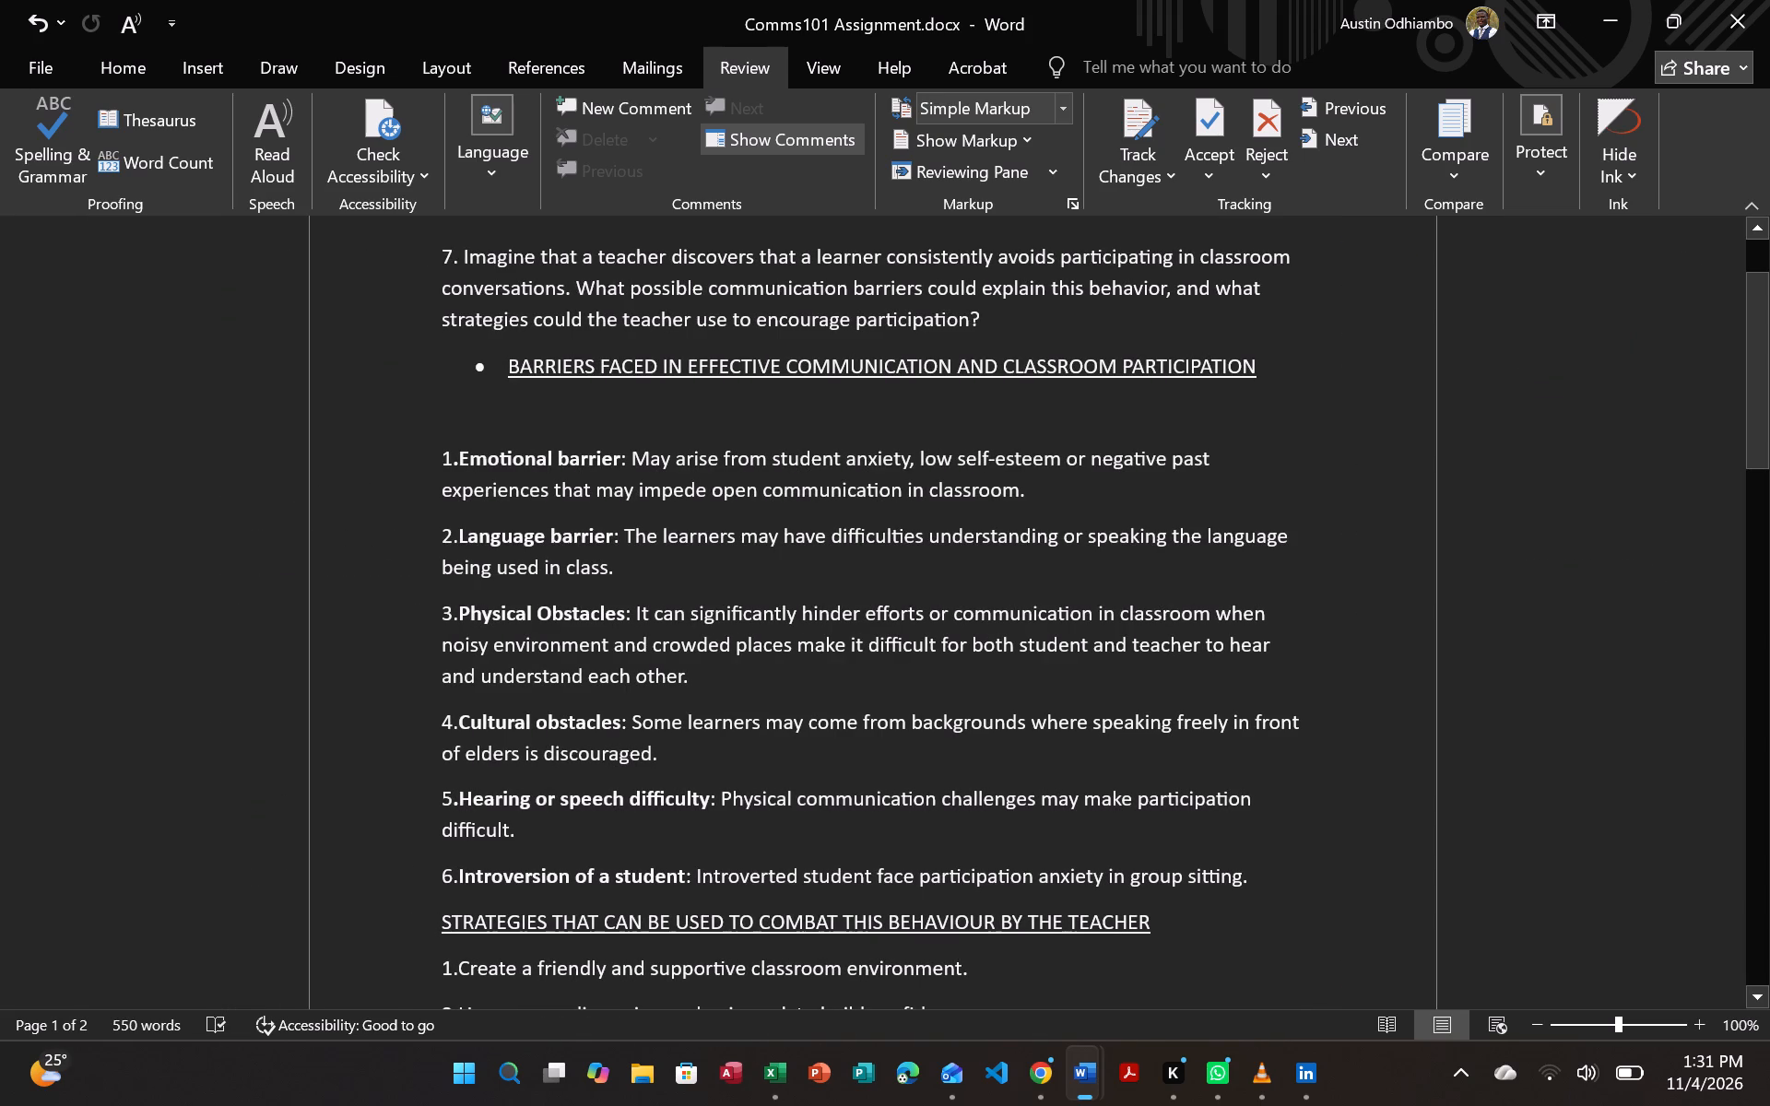
pyautogui.hotkey('ctrl', 's')
pyautogui.click(825, 567)
pyautogui.hotkey('ctrl', 's')
pyautogui.hotkey('ctrl', 's')
pyautogui.hotkey('ctrl', 's')
pyautogui.hotkey('ctrl', 's')
pyautogui.hotkey('ctrl', 's')
pyautogui.hotkey('ctrl', 's')
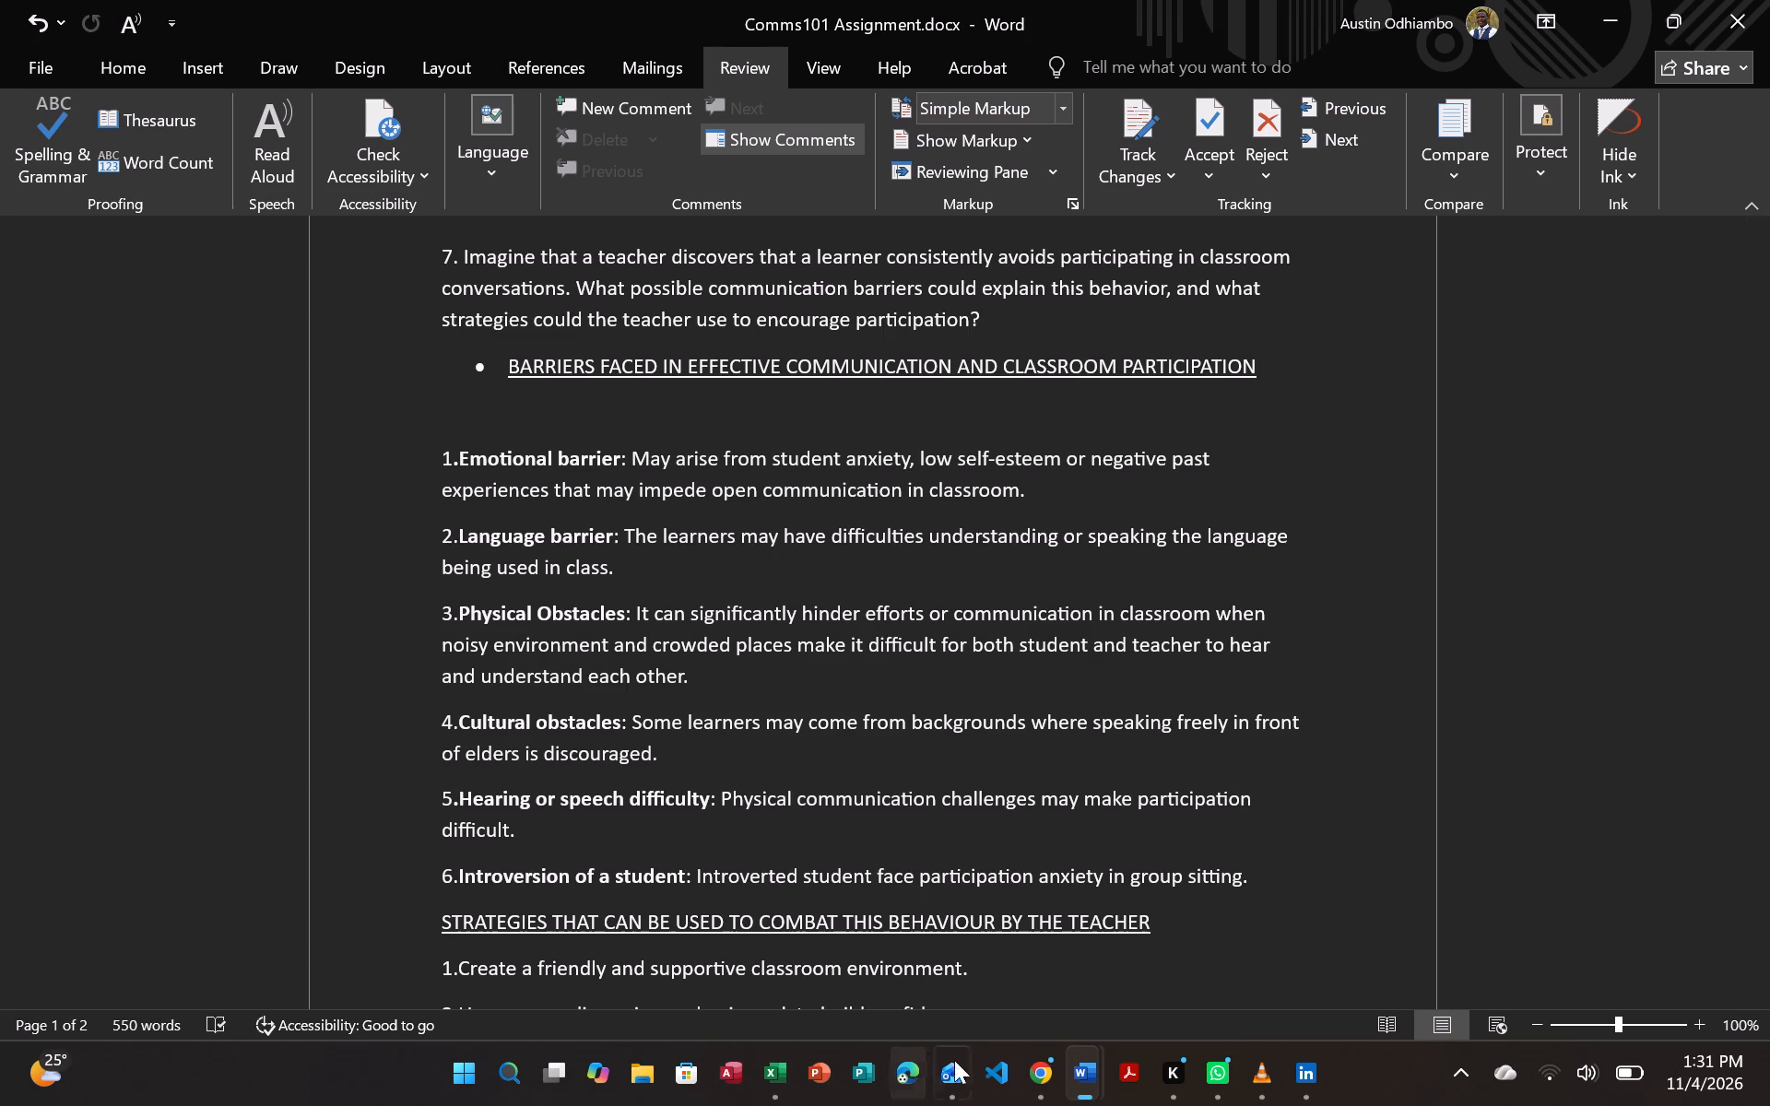
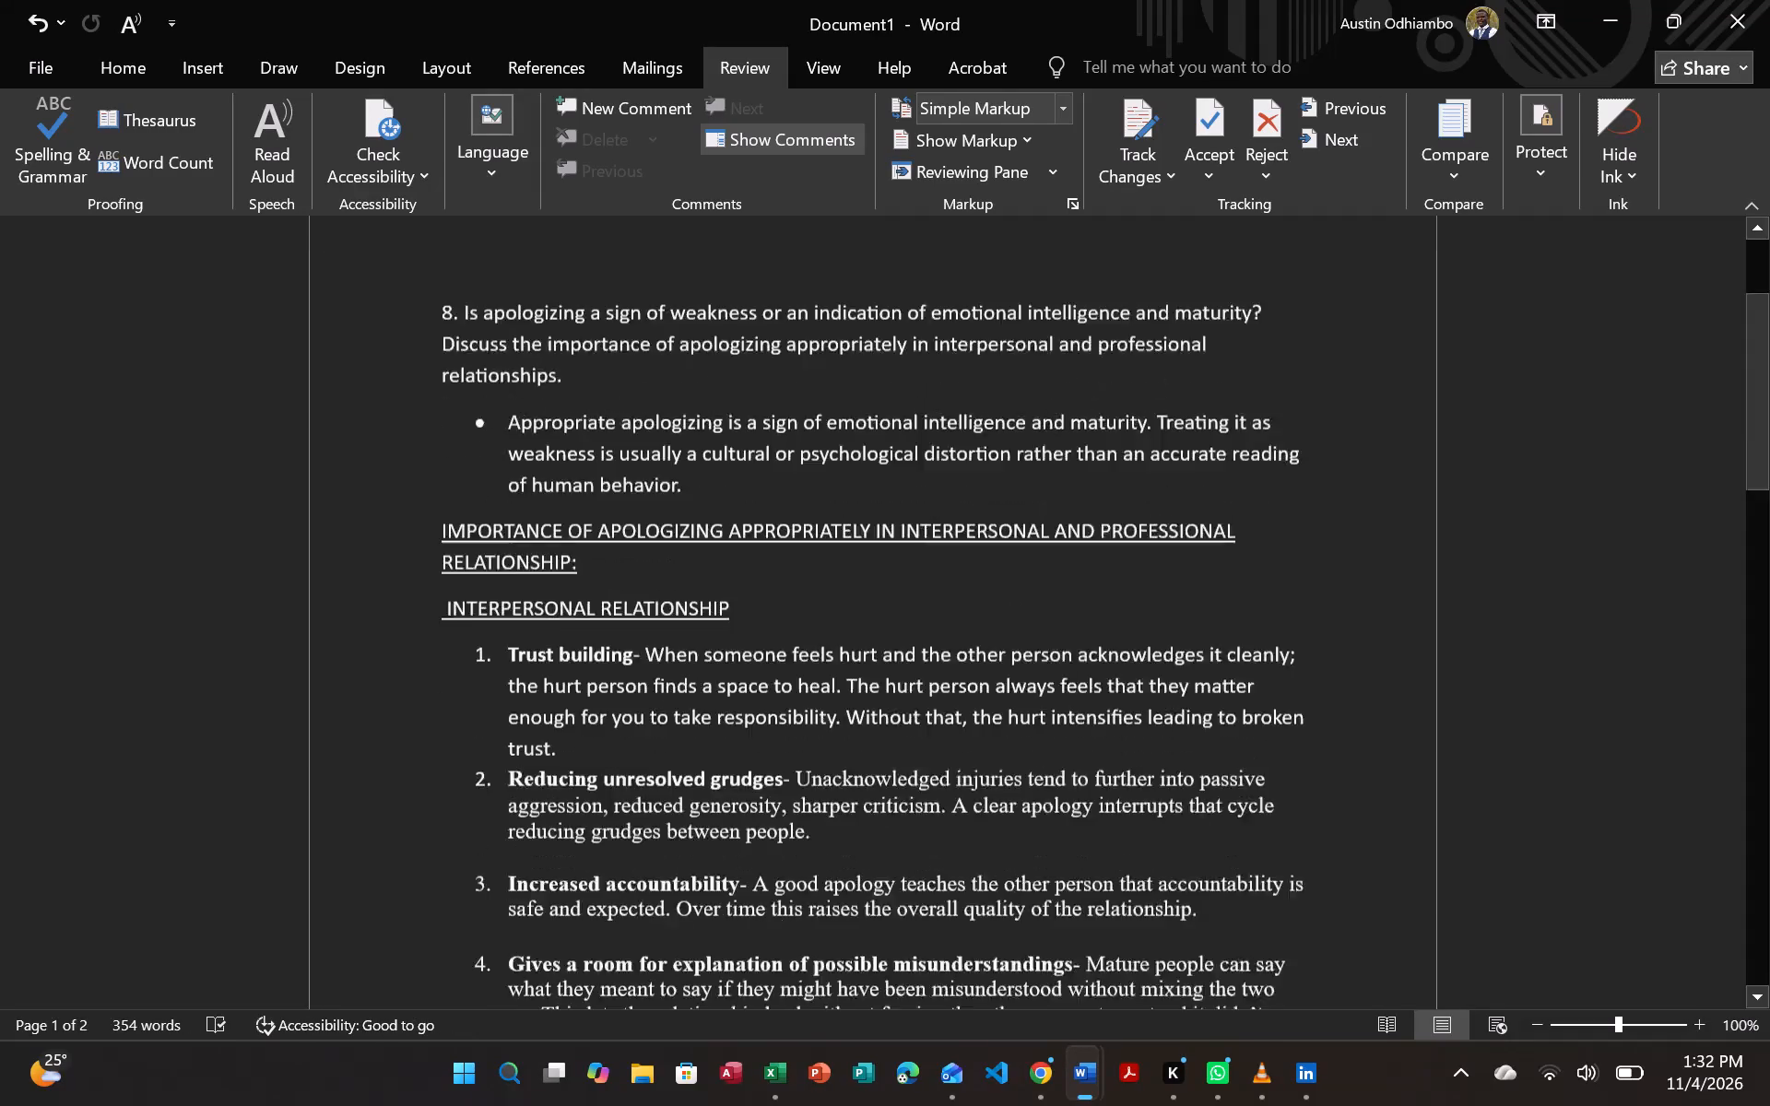
# Check the start of the question 8 answer in Document1, and compare it with the same section in the Comms101 Assignment document.
pyautogui.scroll(2, 997, 635)
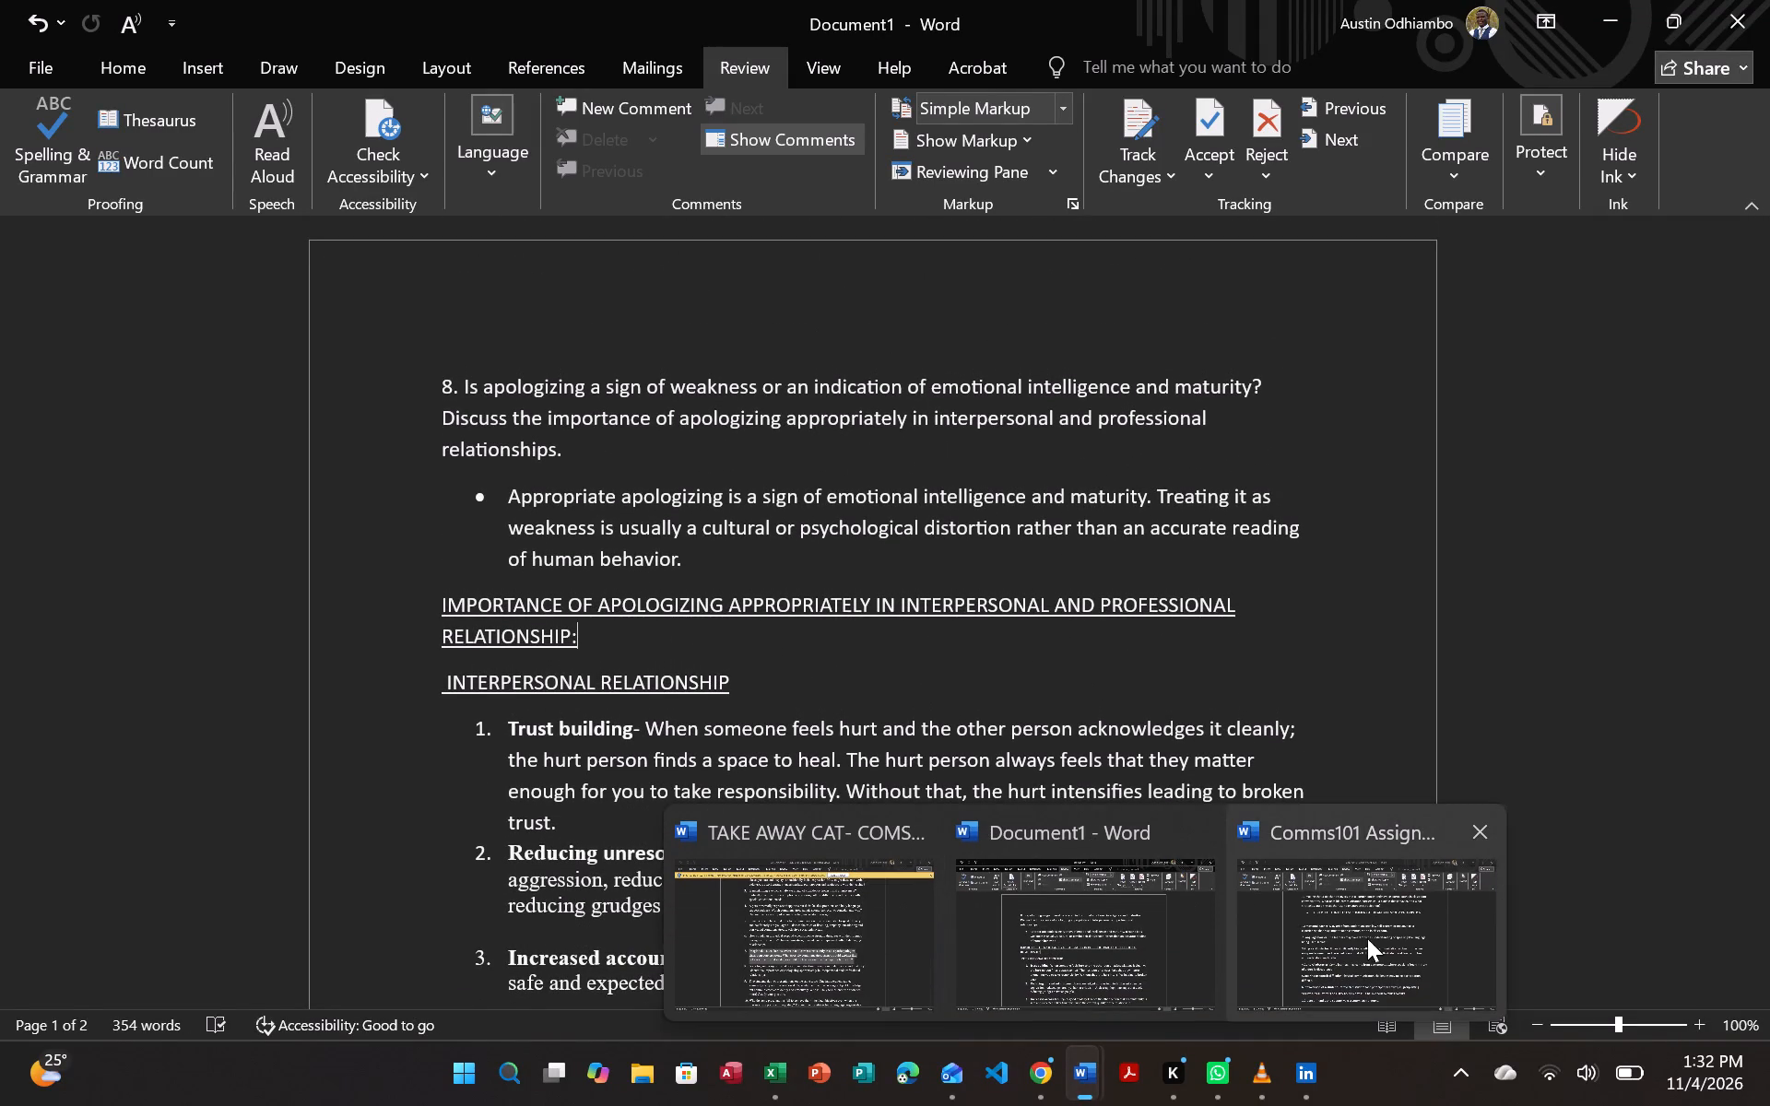
pyautogui.click(1374, 934)
pyautogui.scroll(-1, 919, 674)
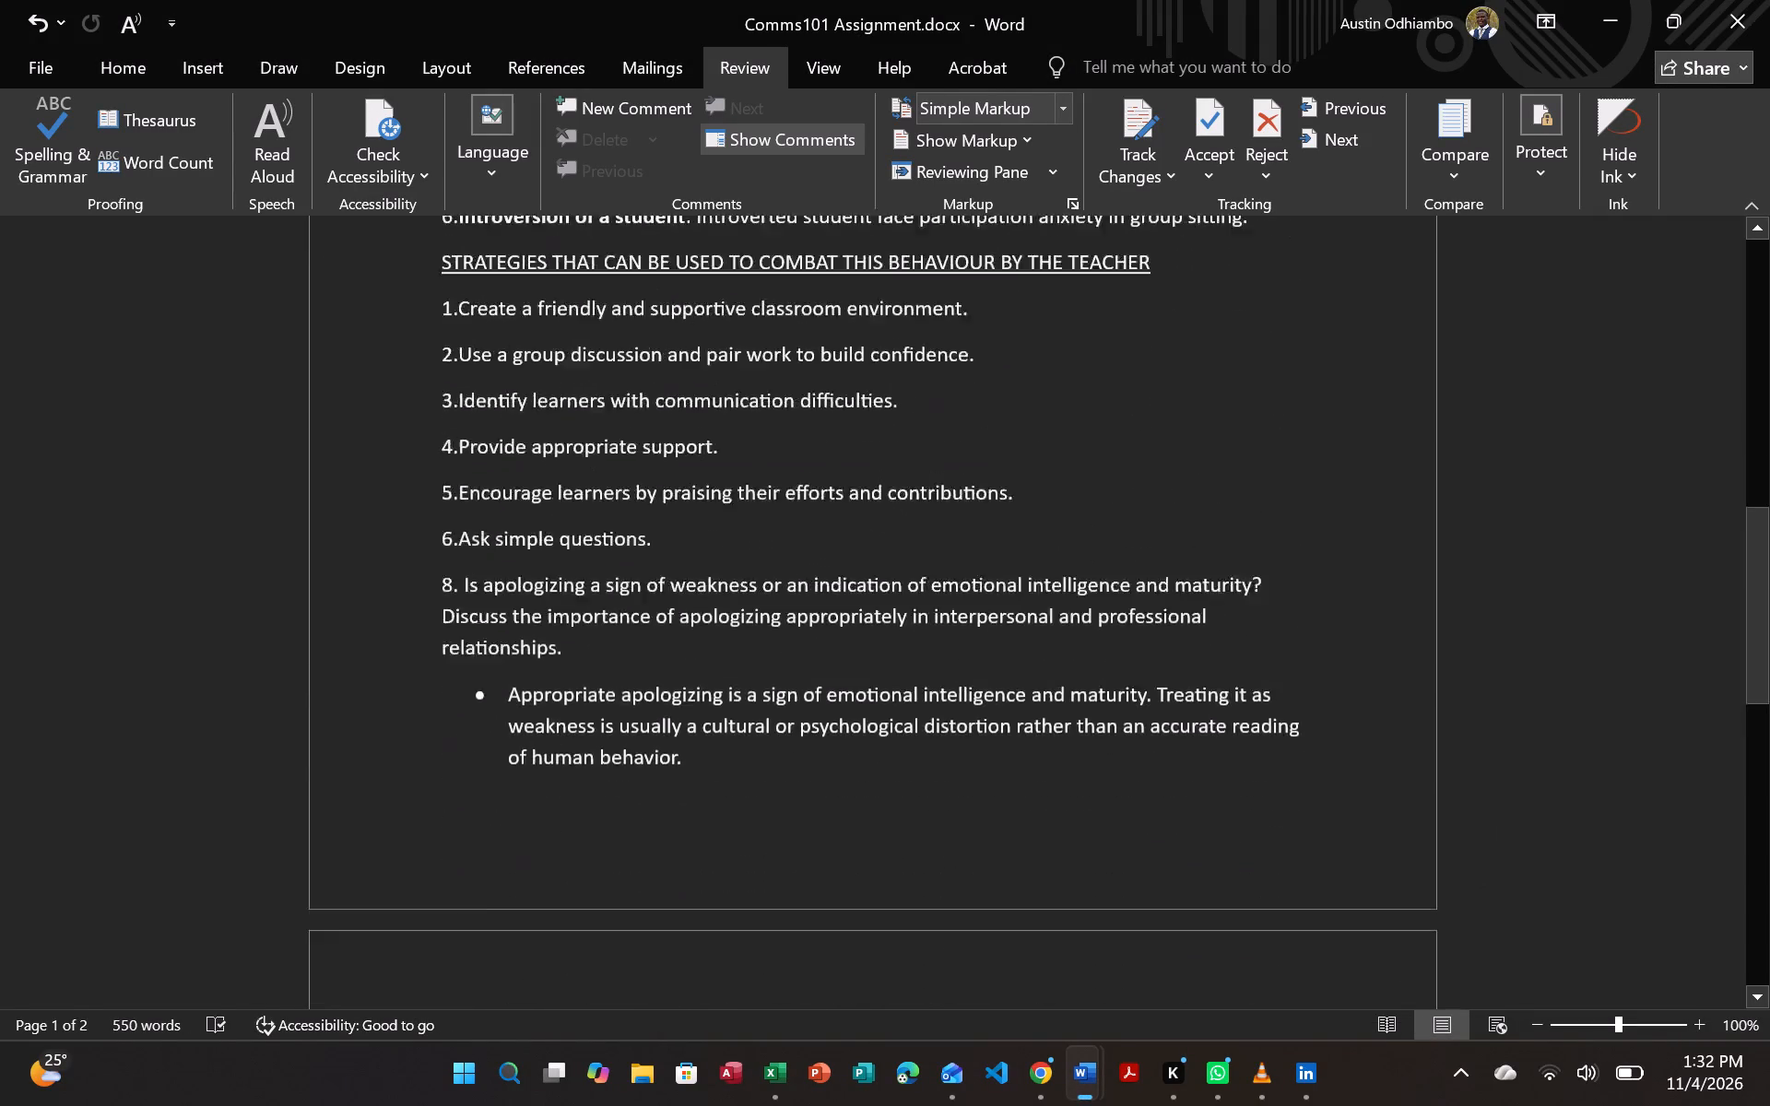
# Close the Comms101 Assignment.docx document window.
pyautogui.click(1747, 32)
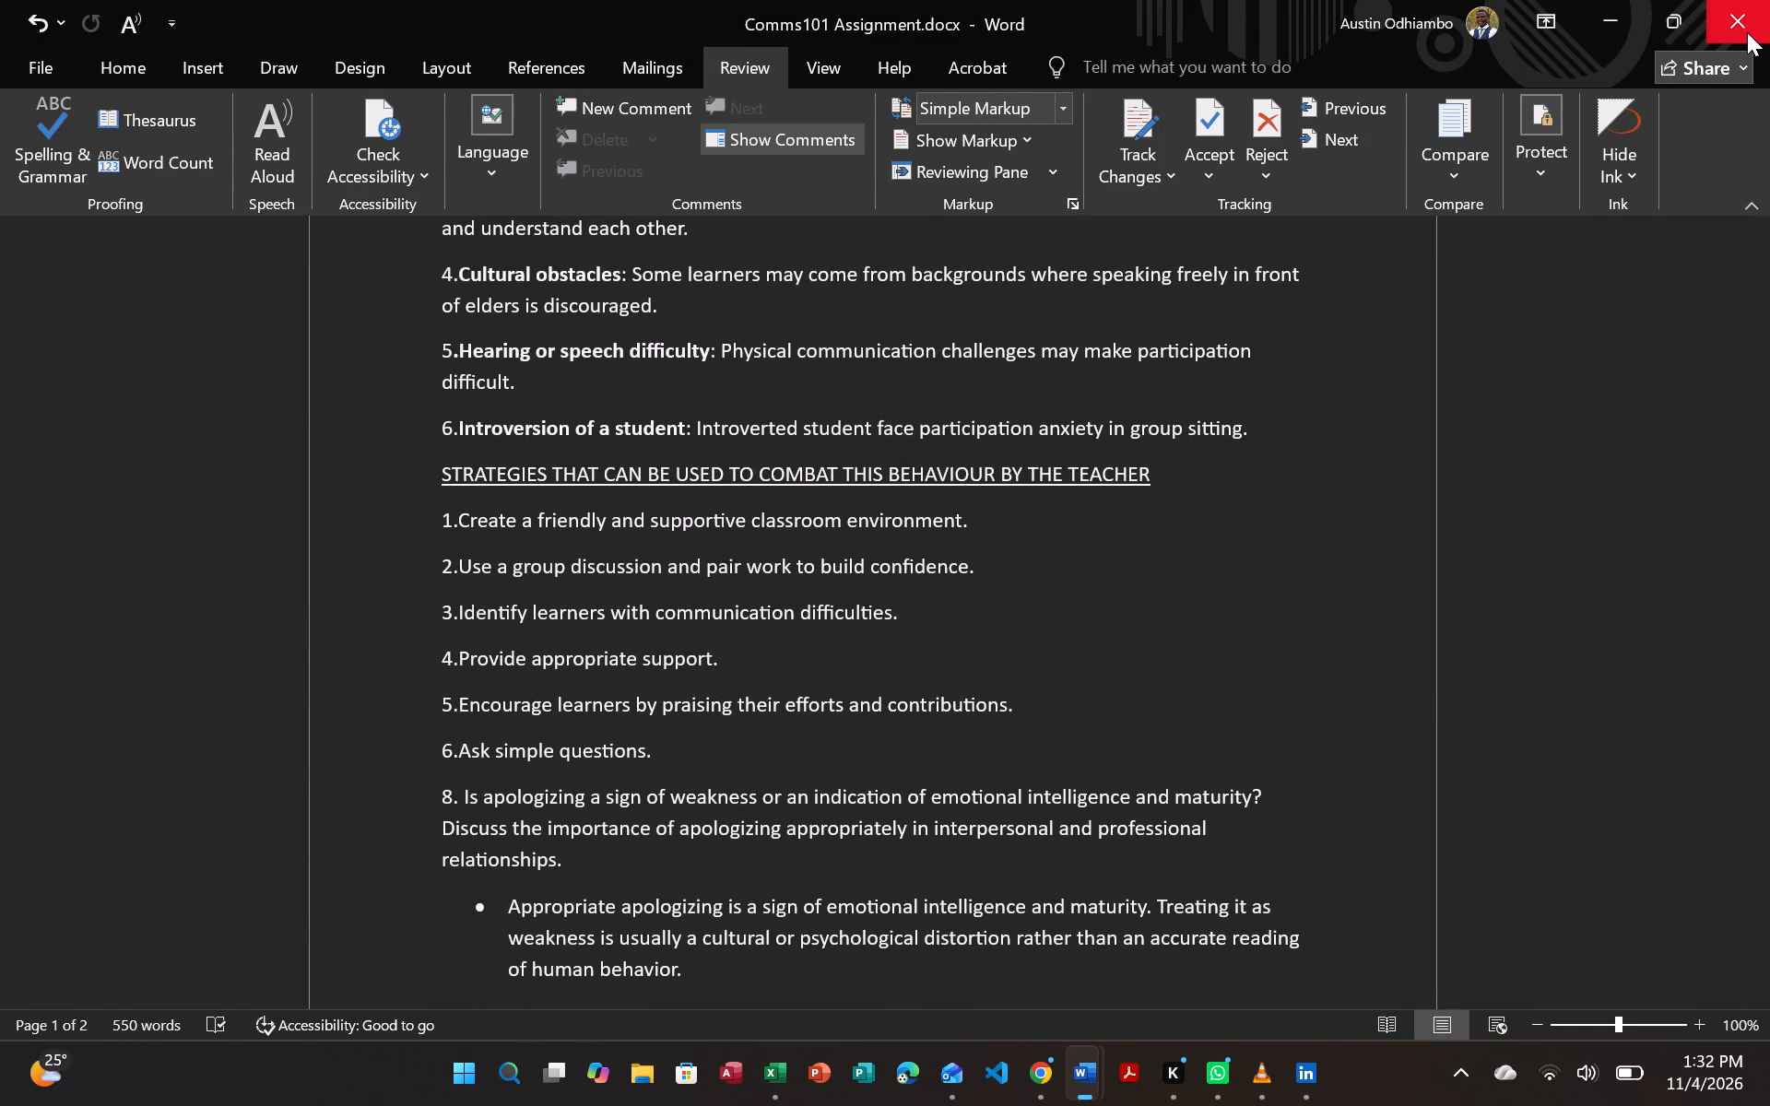
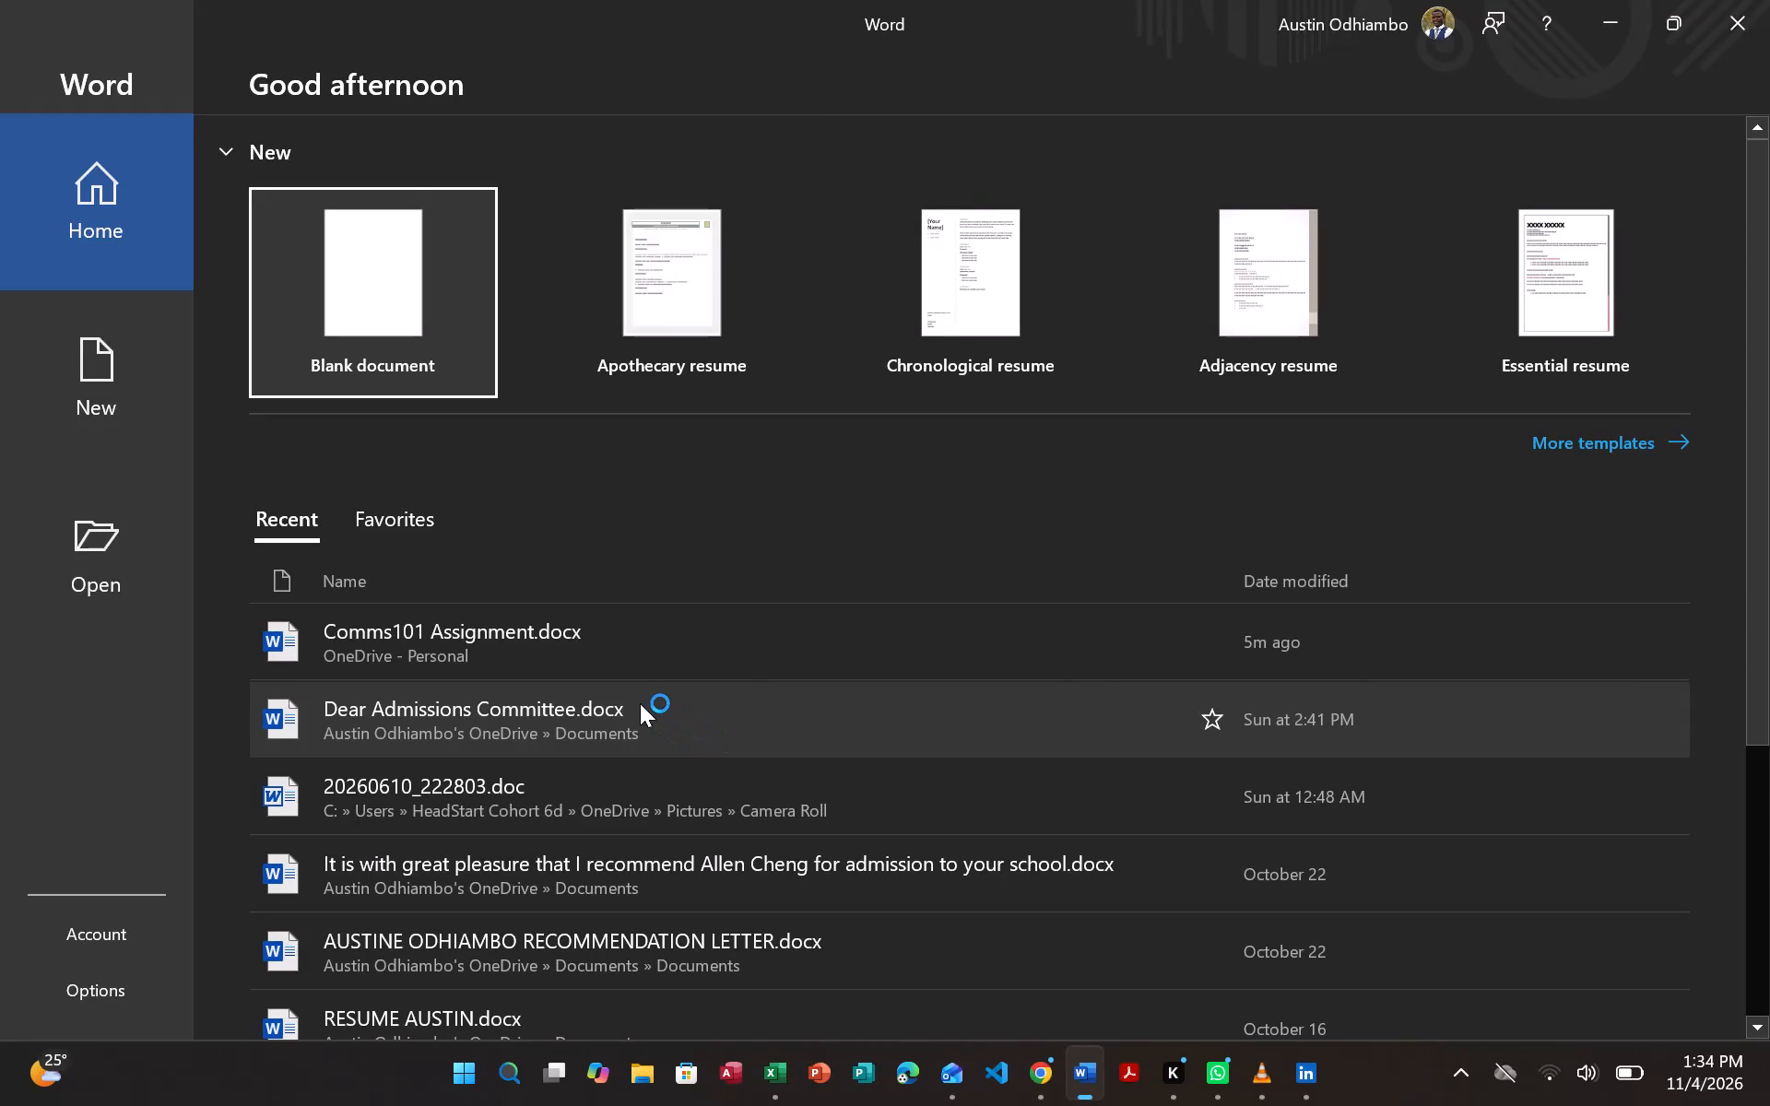
# Reopen Comms101 Assignment.docx from the recent documents.
pyautogui.click(631, 653)
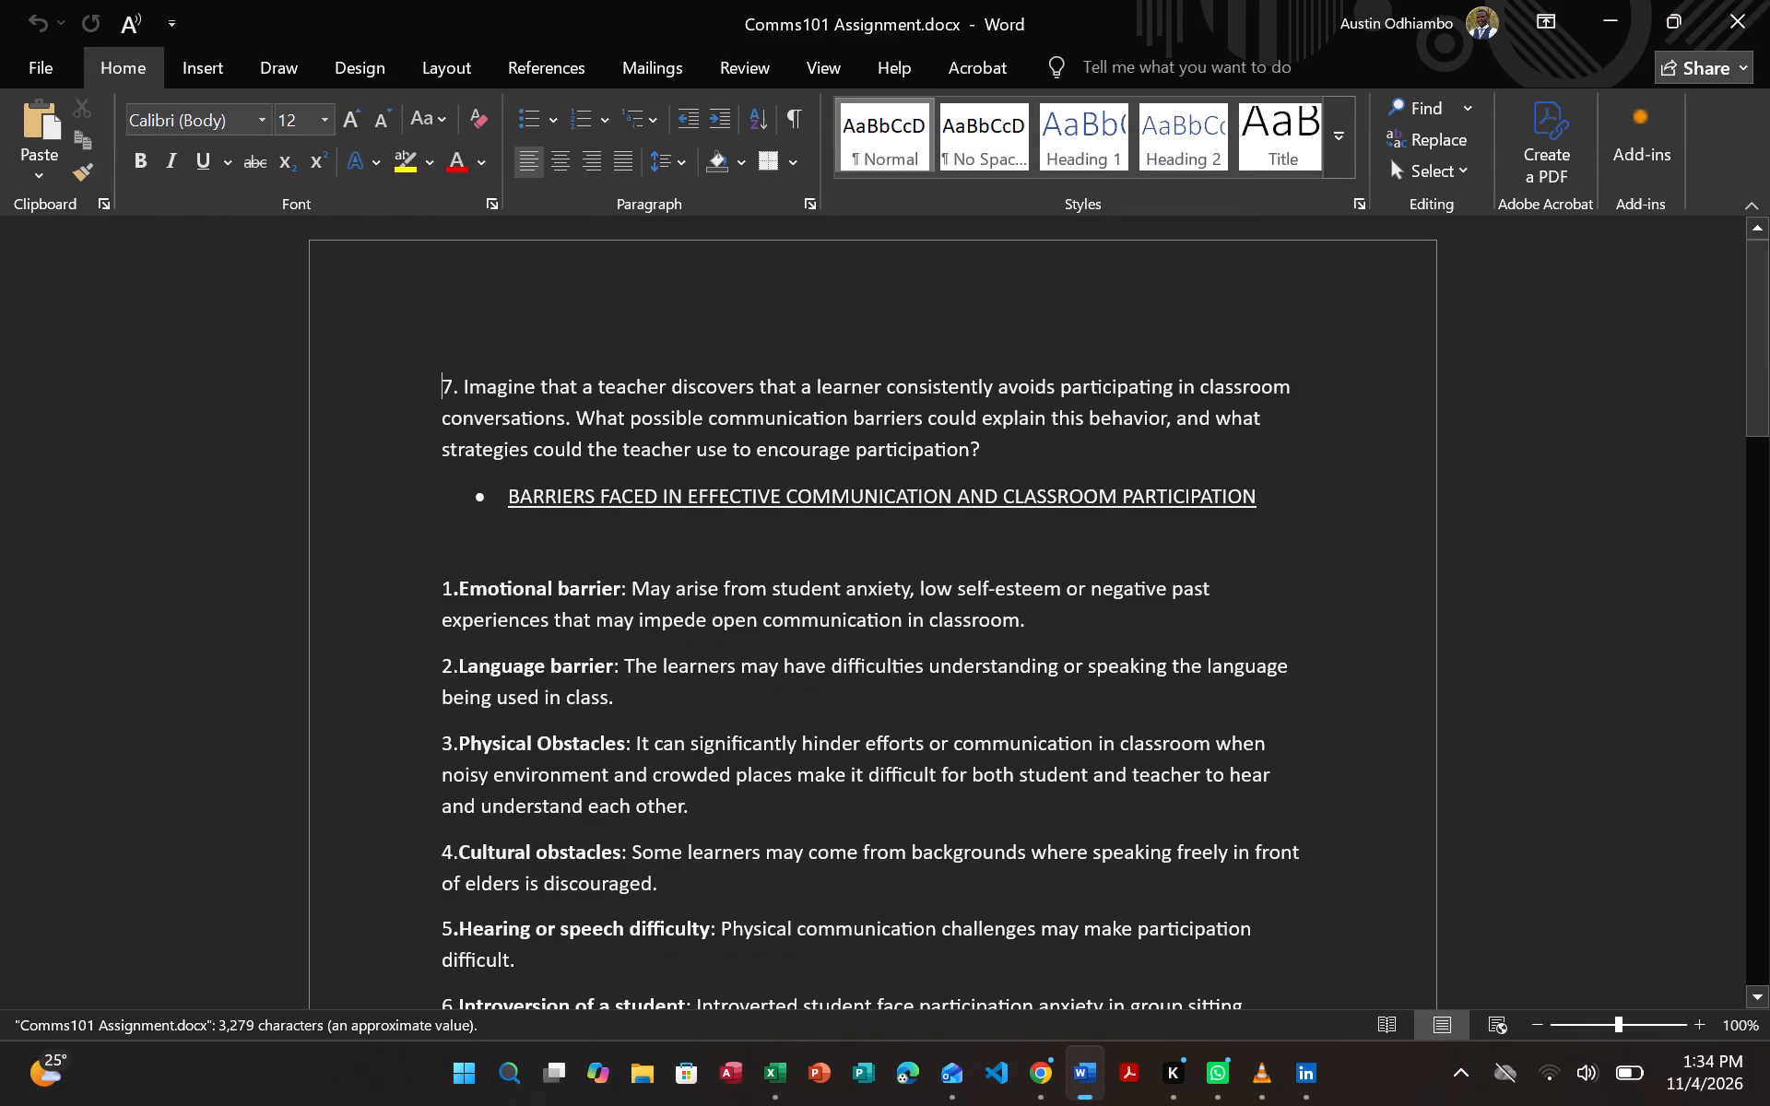
pyautogui.scroll(-1, 789, 691)
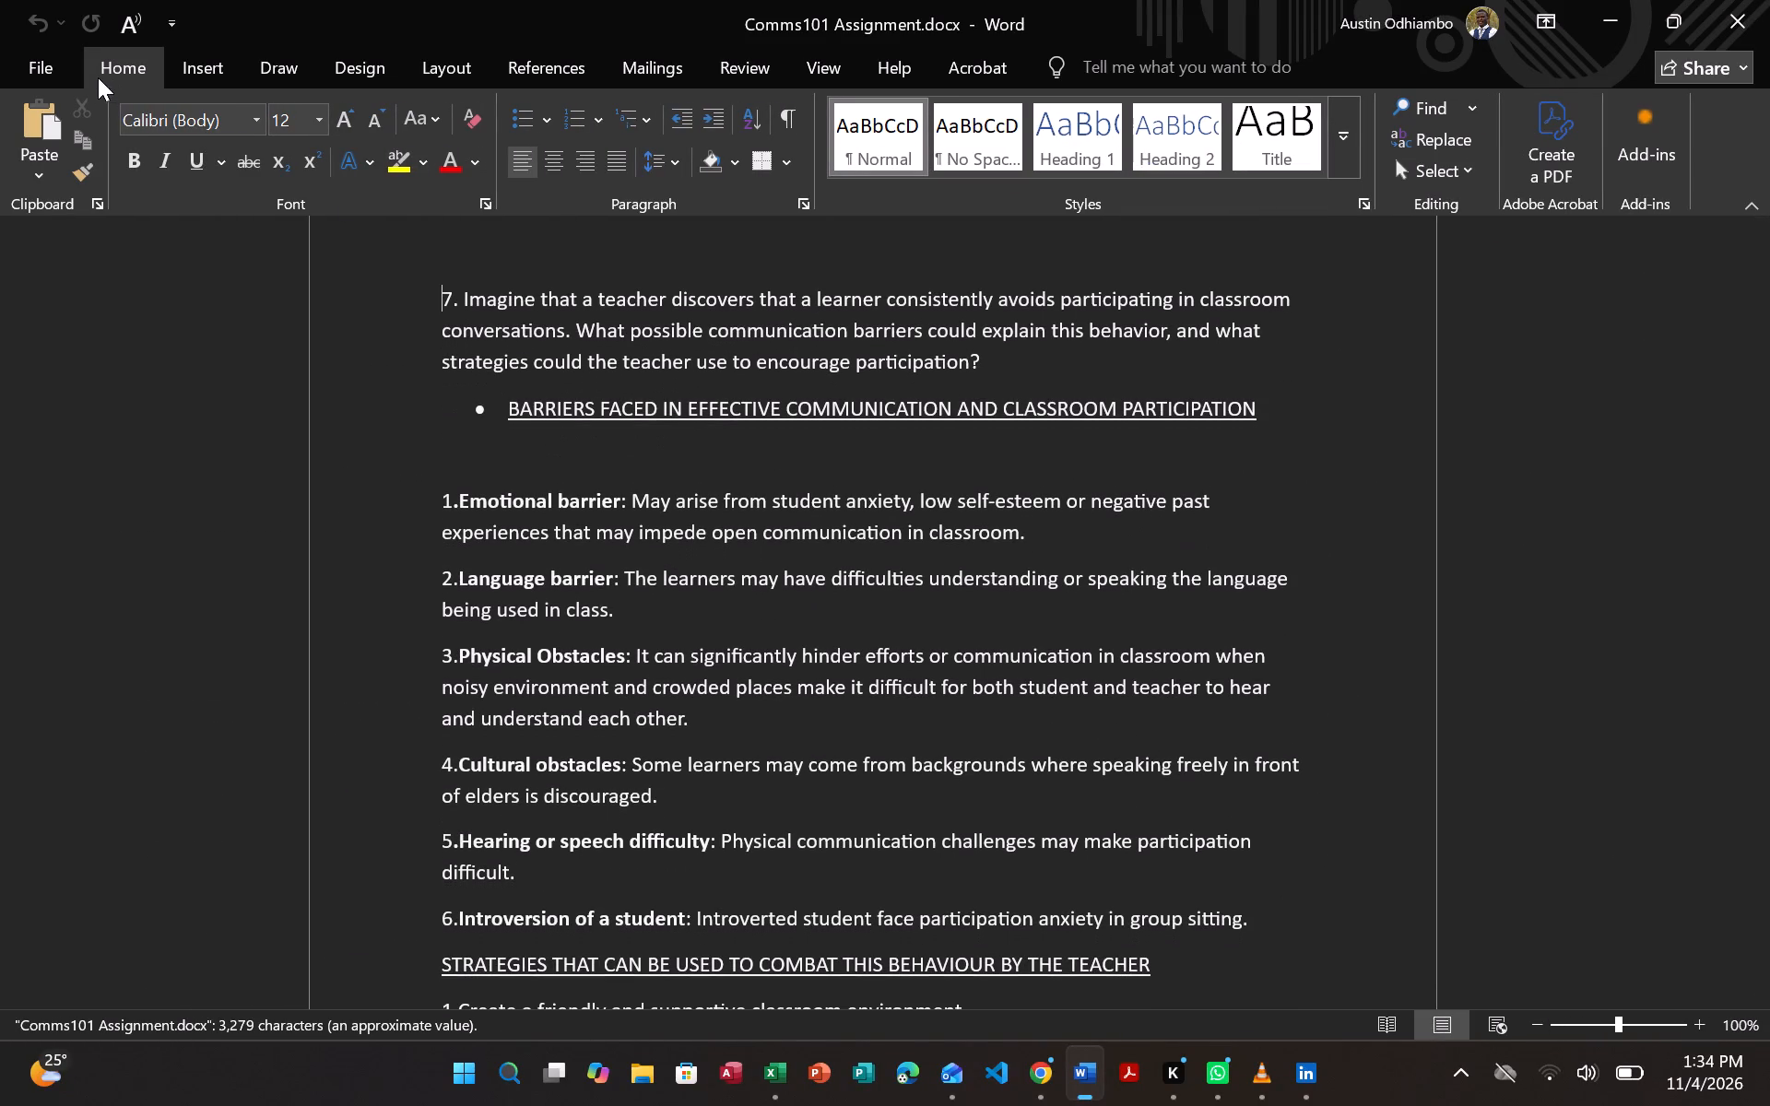
# Save the reopened assignment under its existing name and location.
pyautogui.click(41, 64)
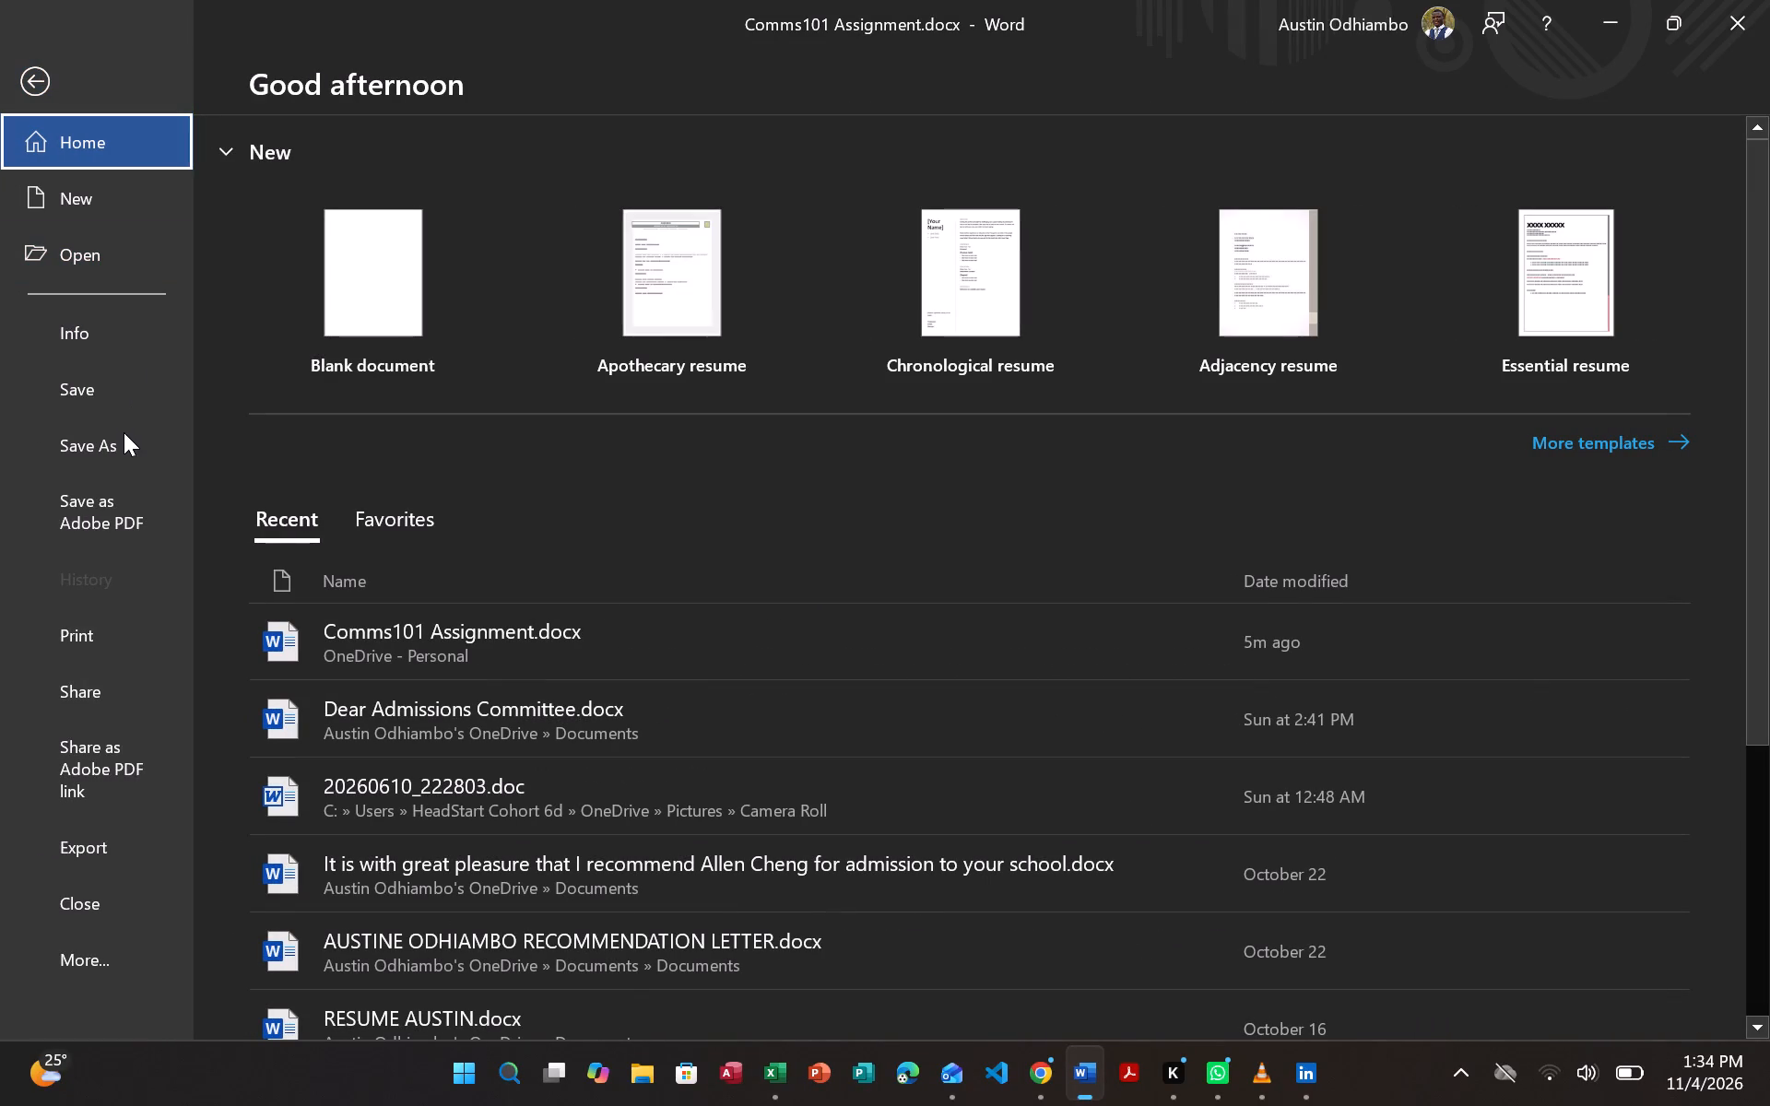
pyautogui.click(100, 366)
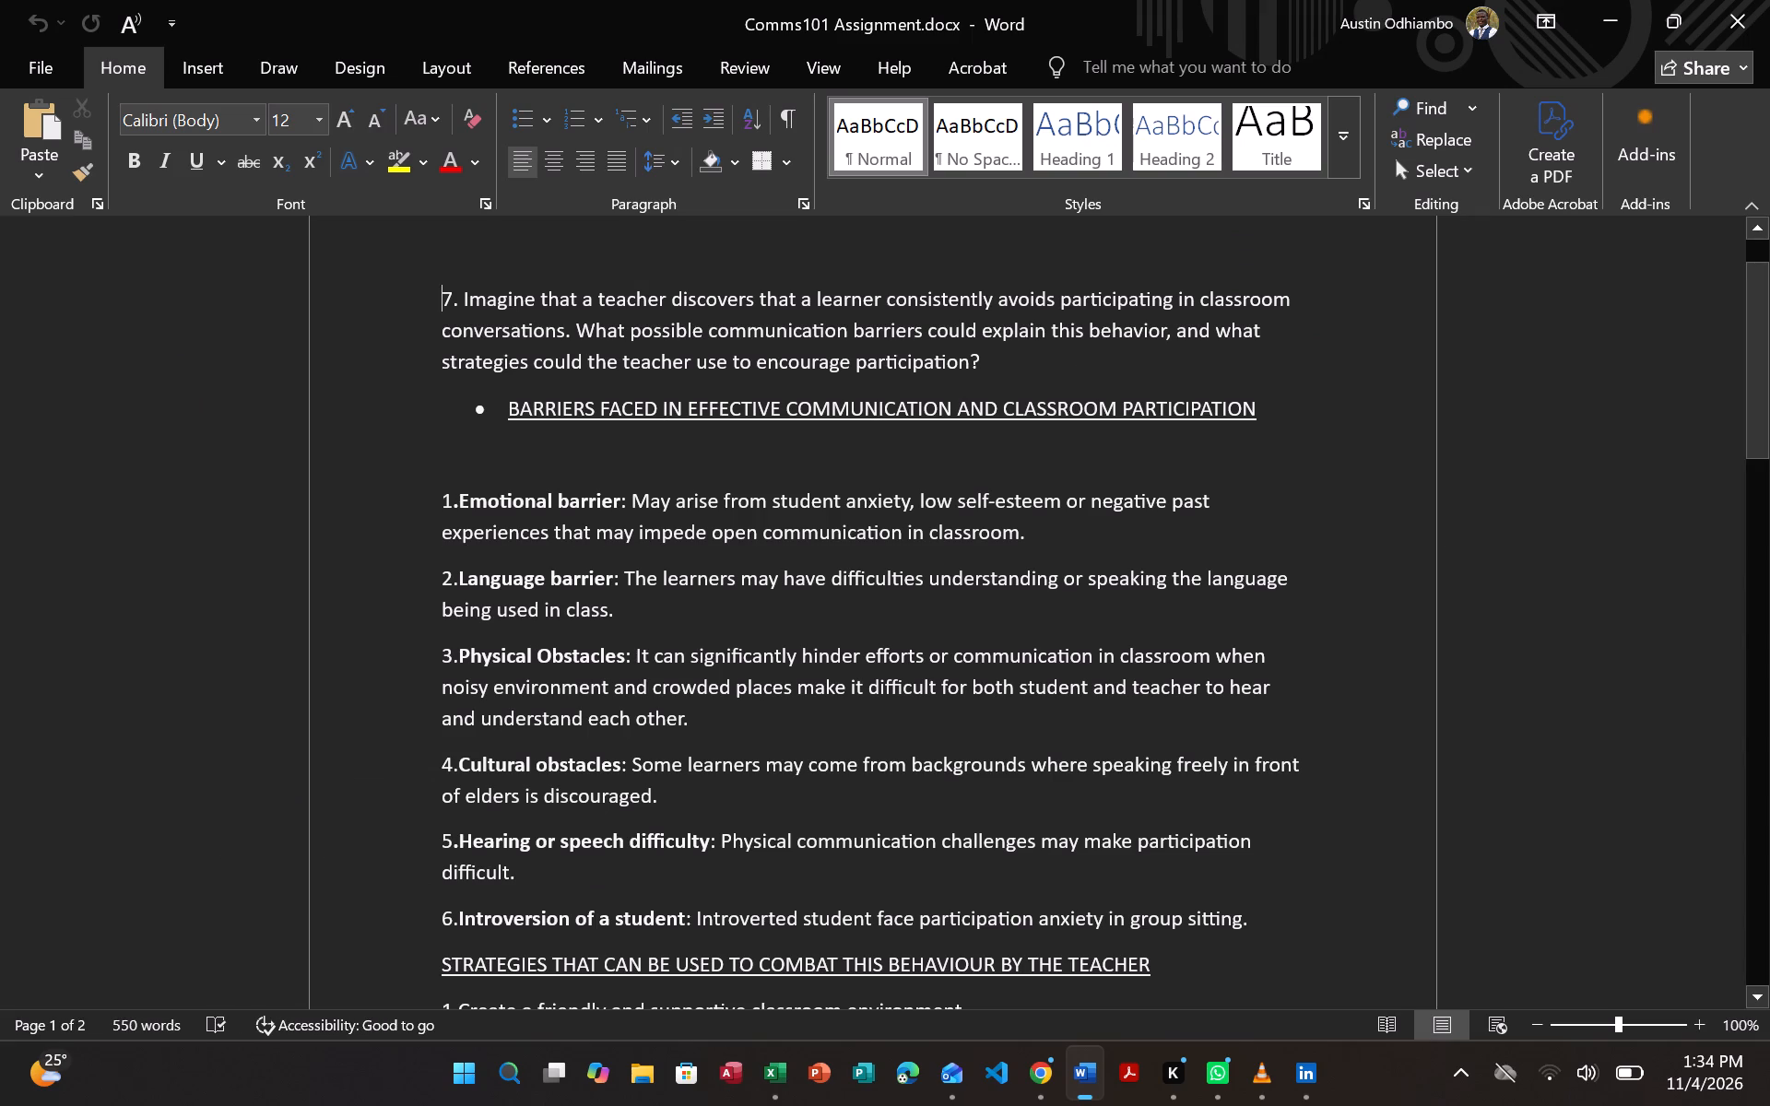
# Save a copy of the assignment to the Documents folder on this PC as Comms101 Assignment.docx in Word Document format.
pyautogui.scroll(-1, 569, 653)
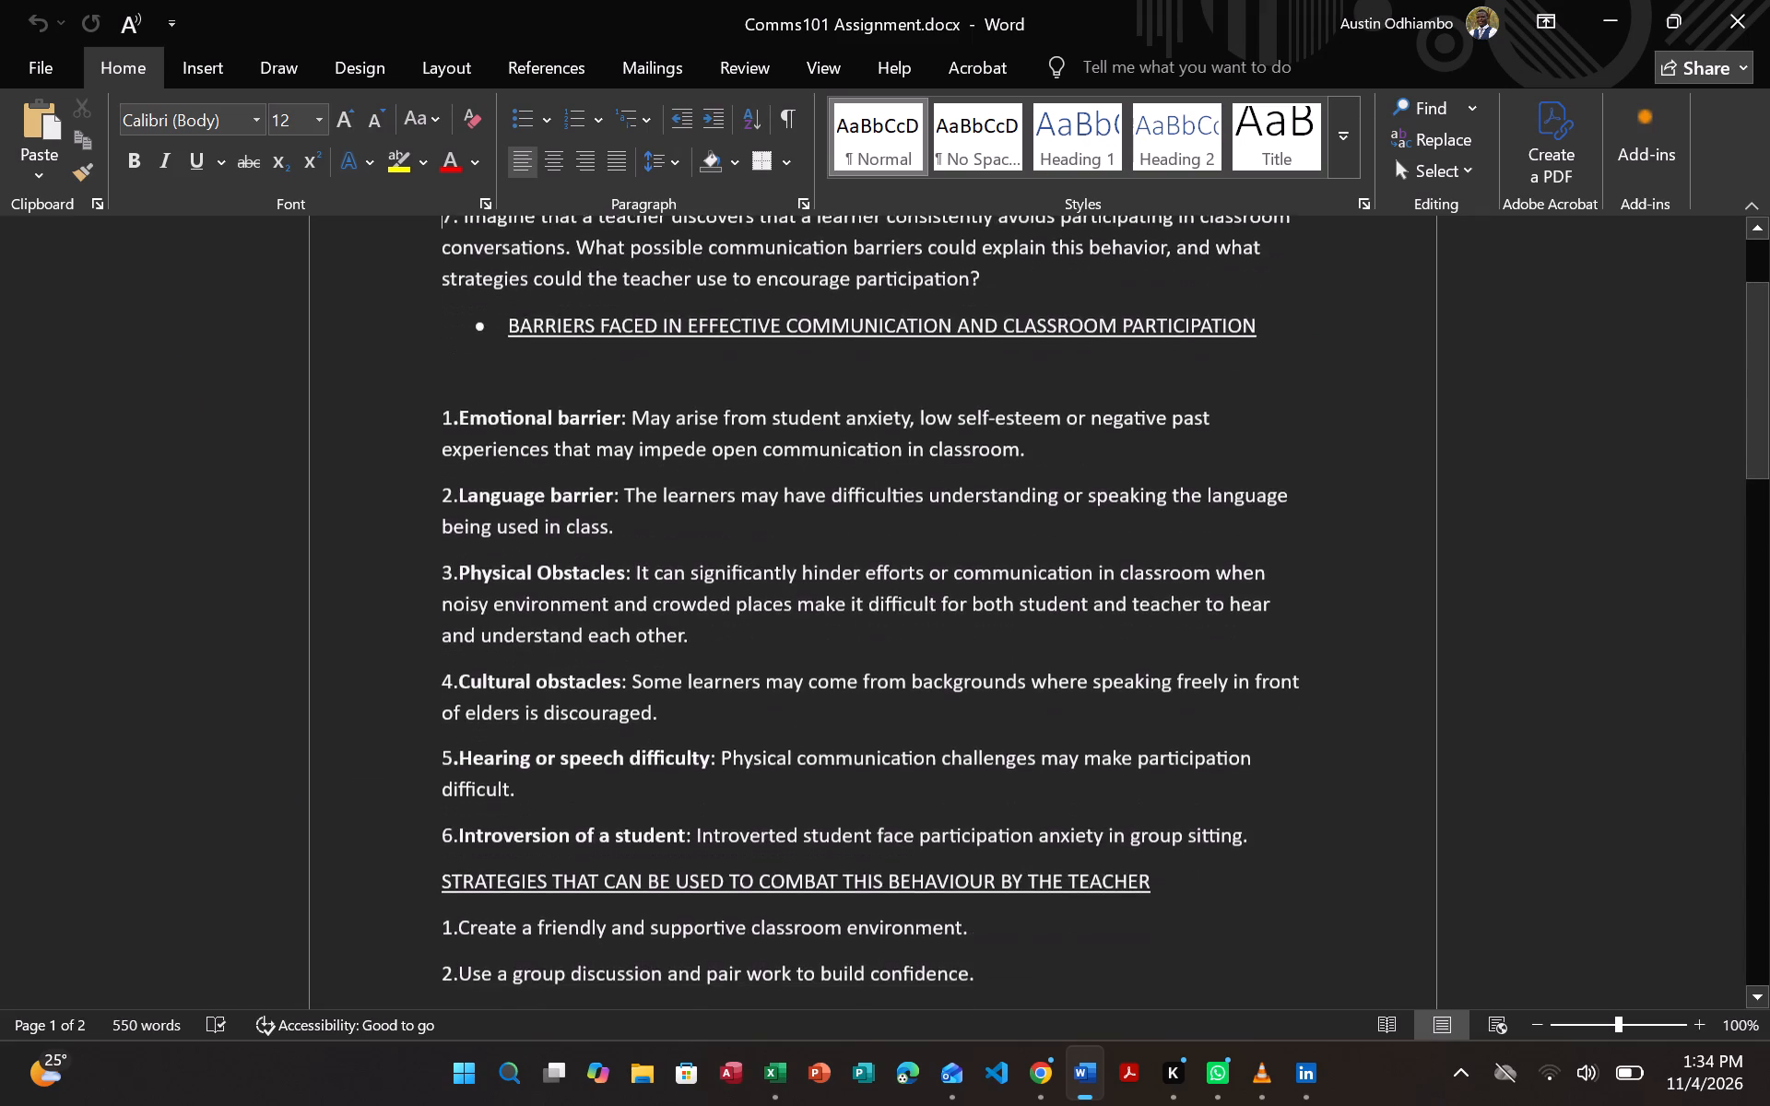
pyautogui.scroll(-1, 569, 653)
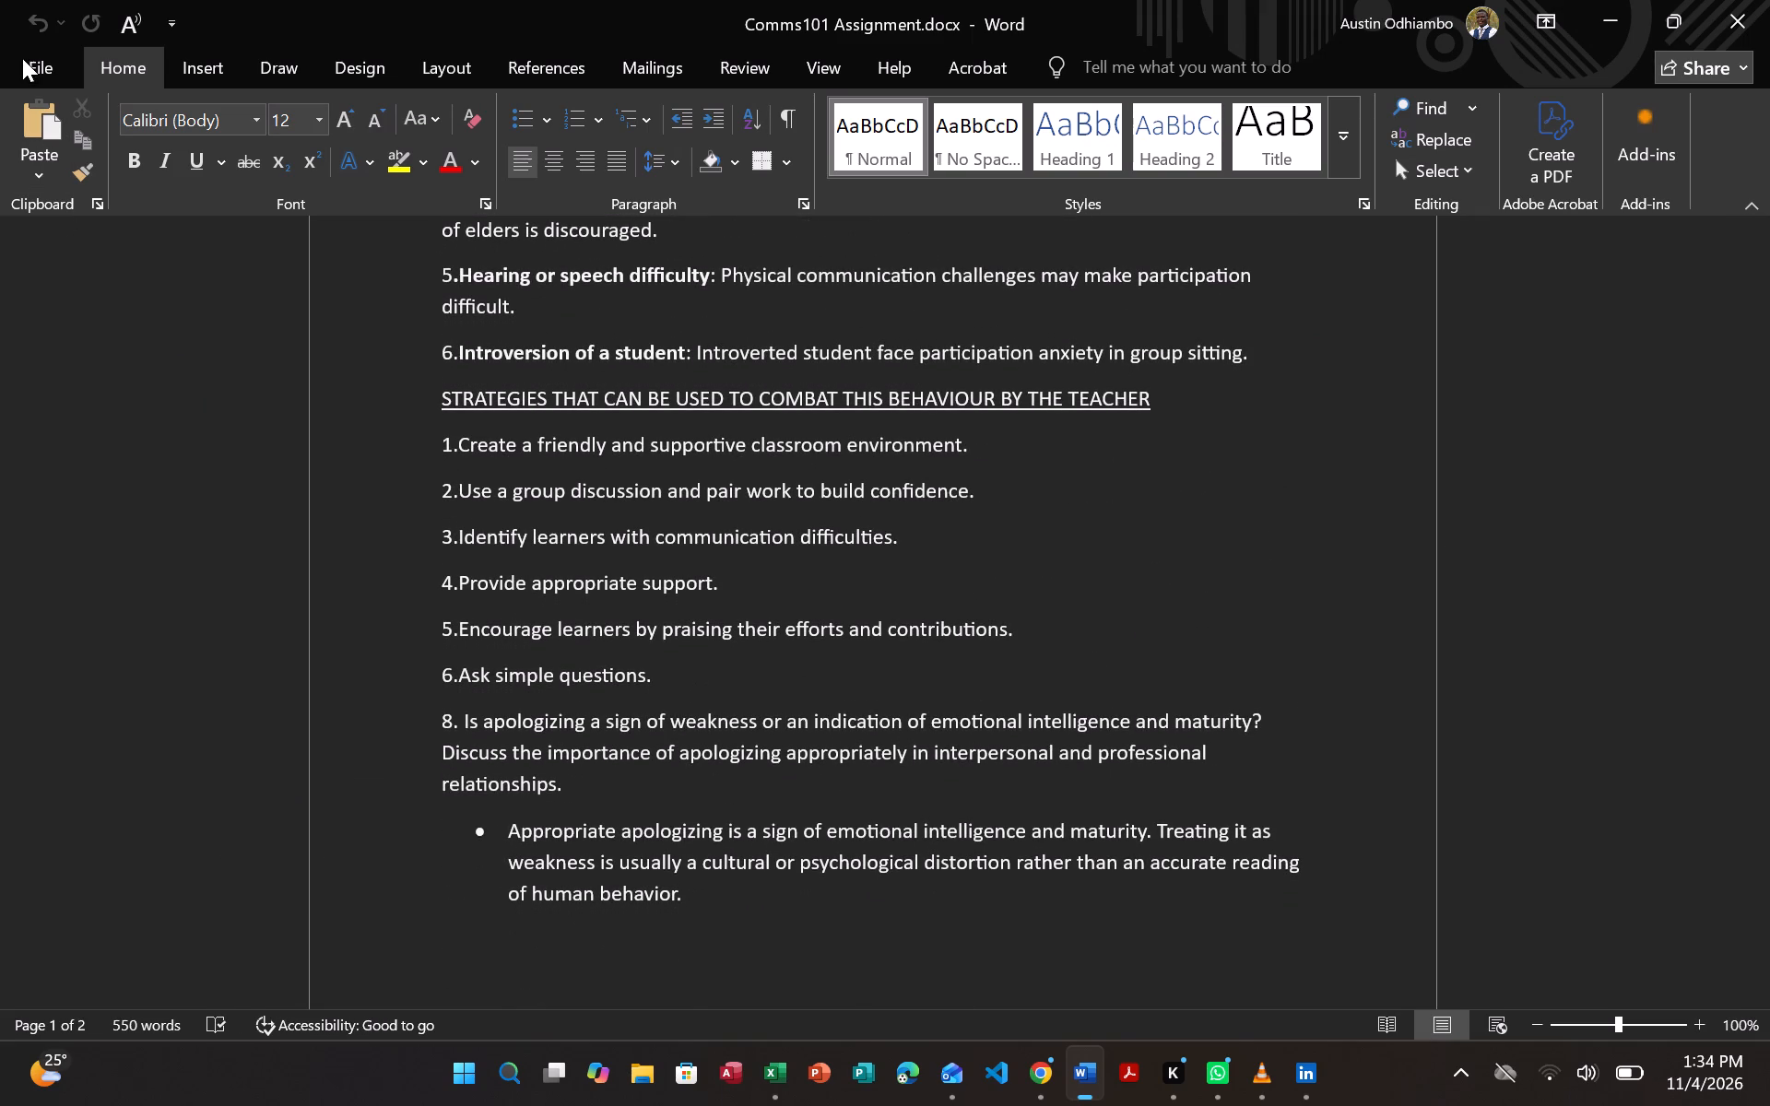
pyautogui.click(22, 58)
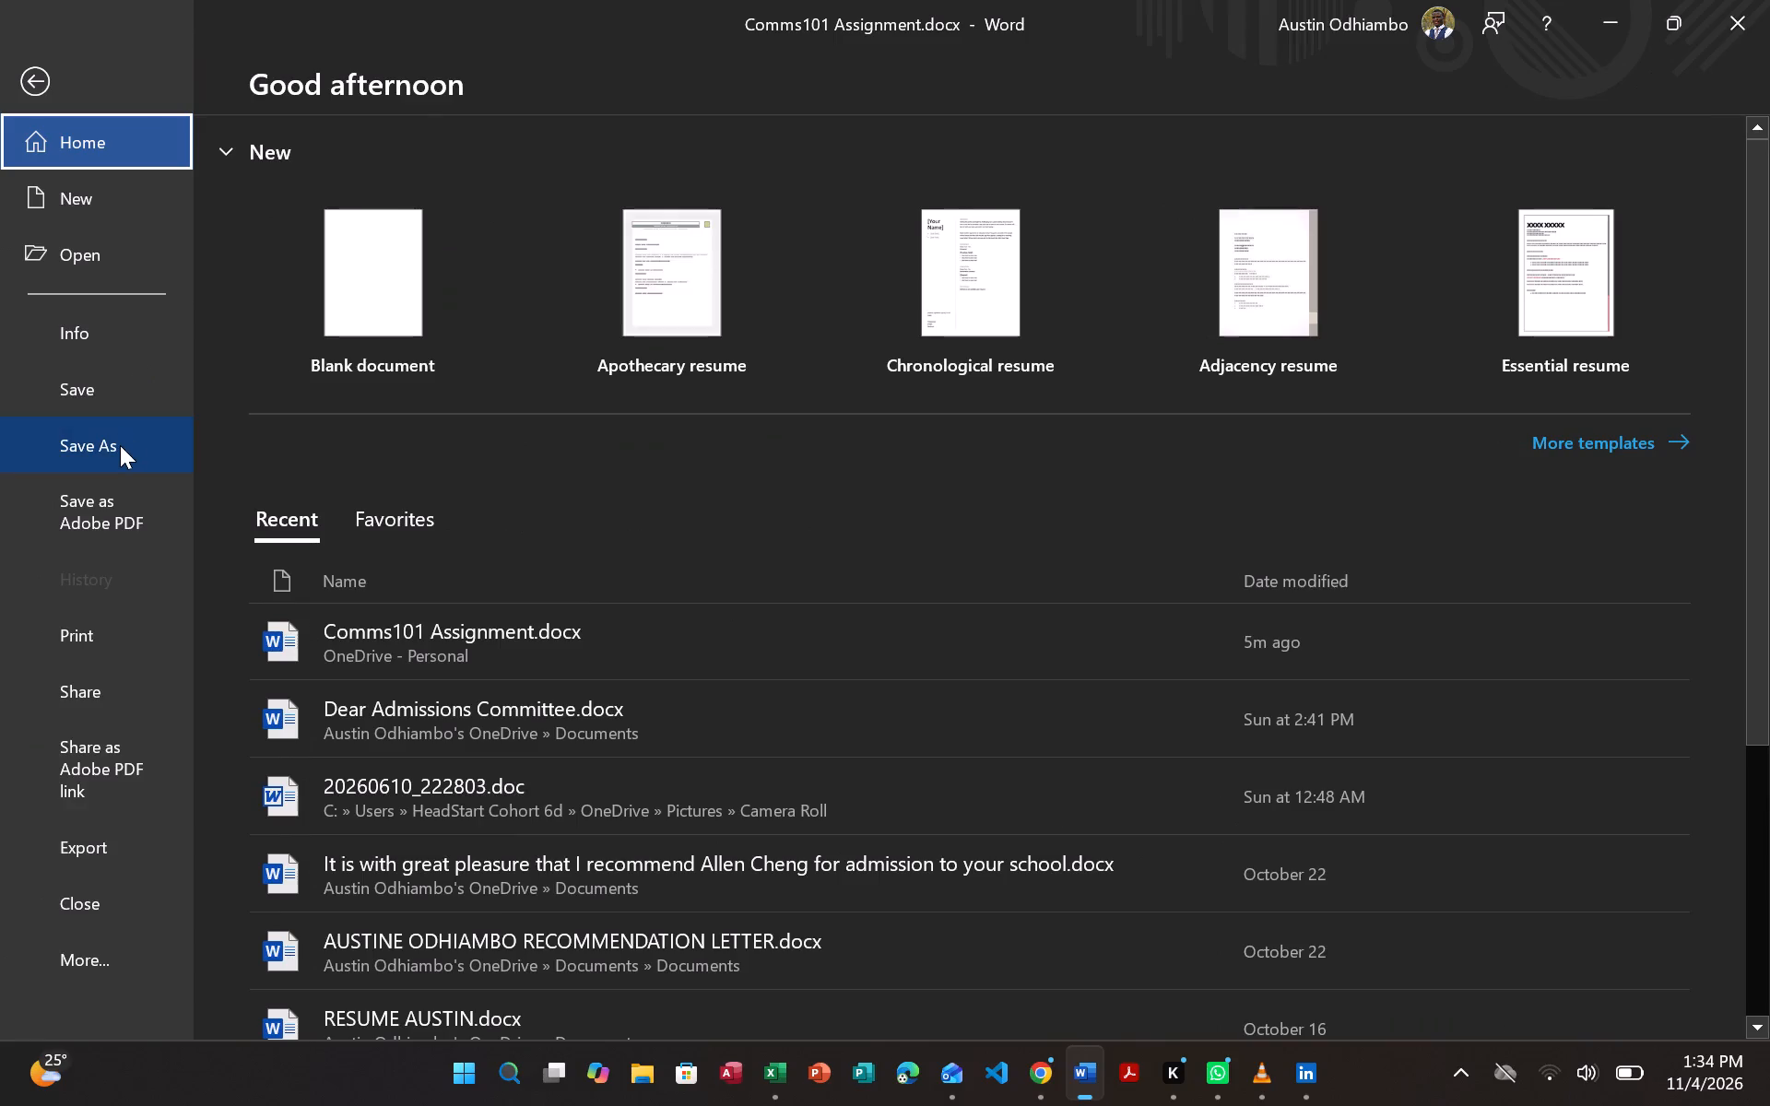
pyautogui.click(120, 445)
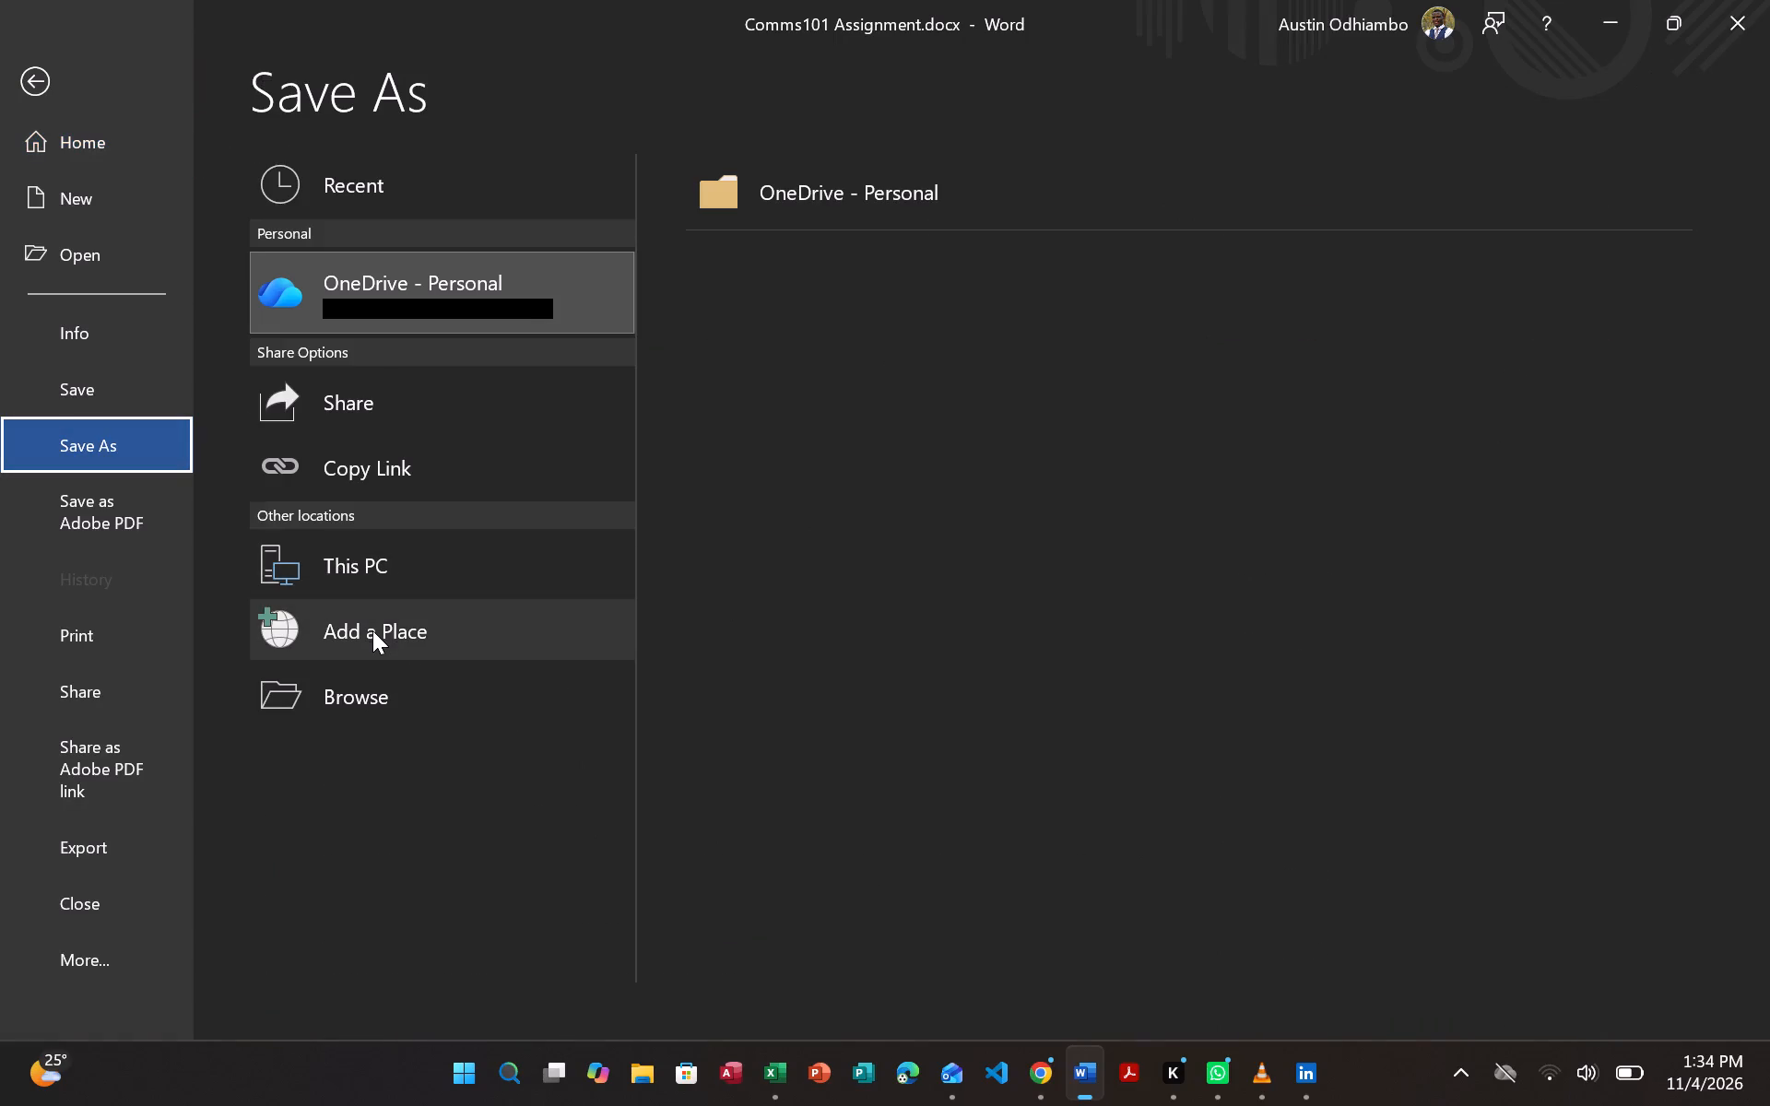
pyautogui.click(394, 577)
pyautogui.click(820, 550)
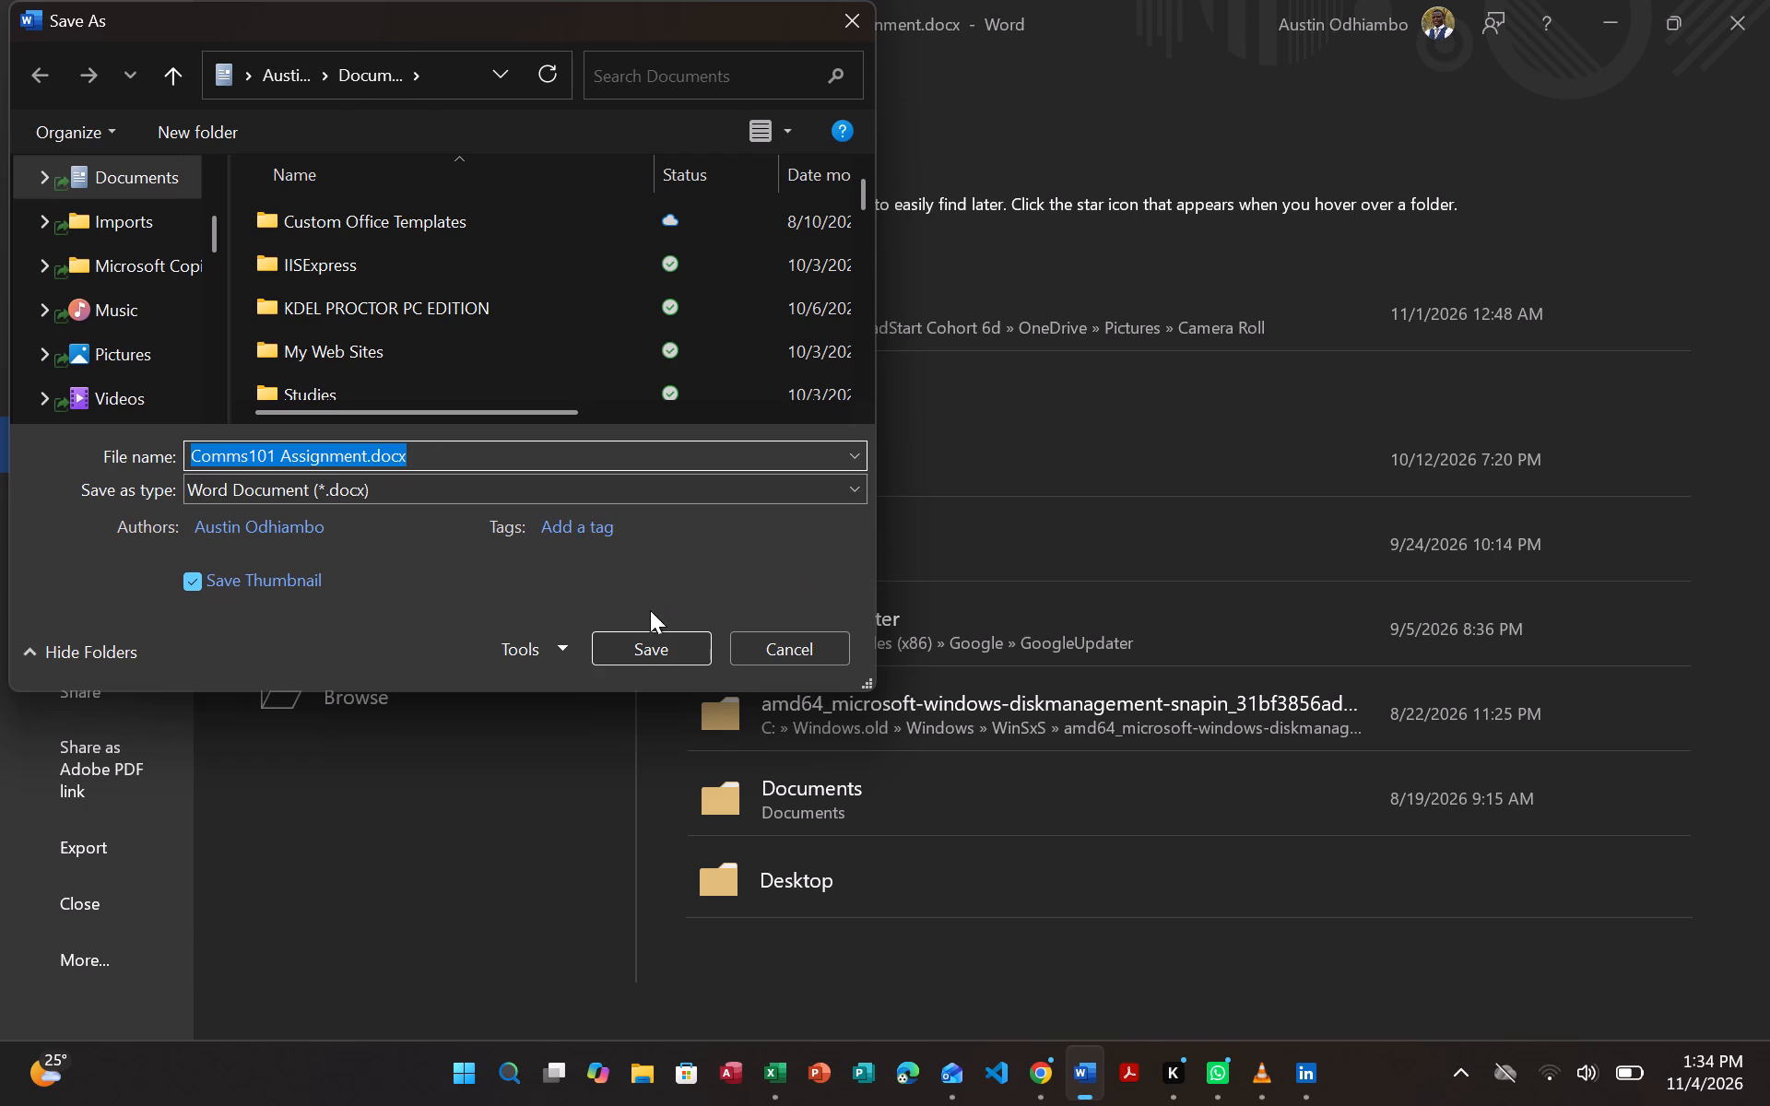
pyautogui.click(639, 648)
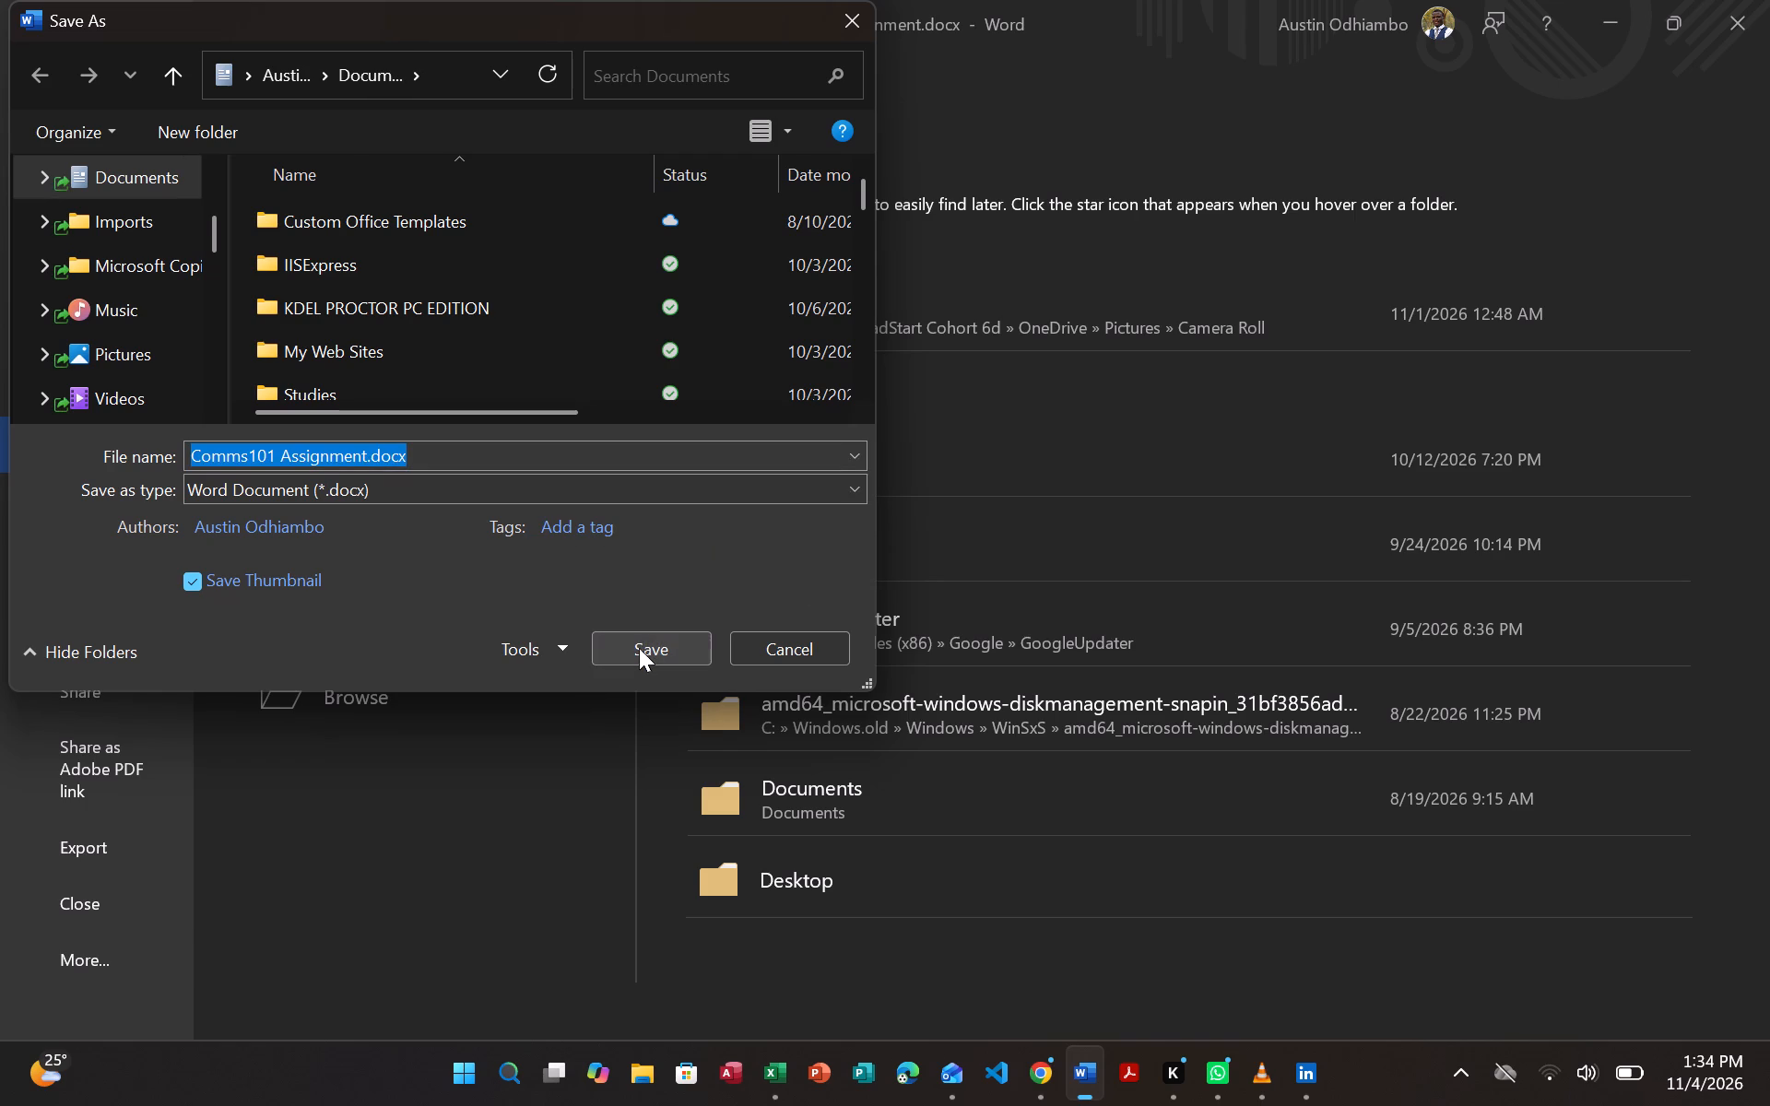
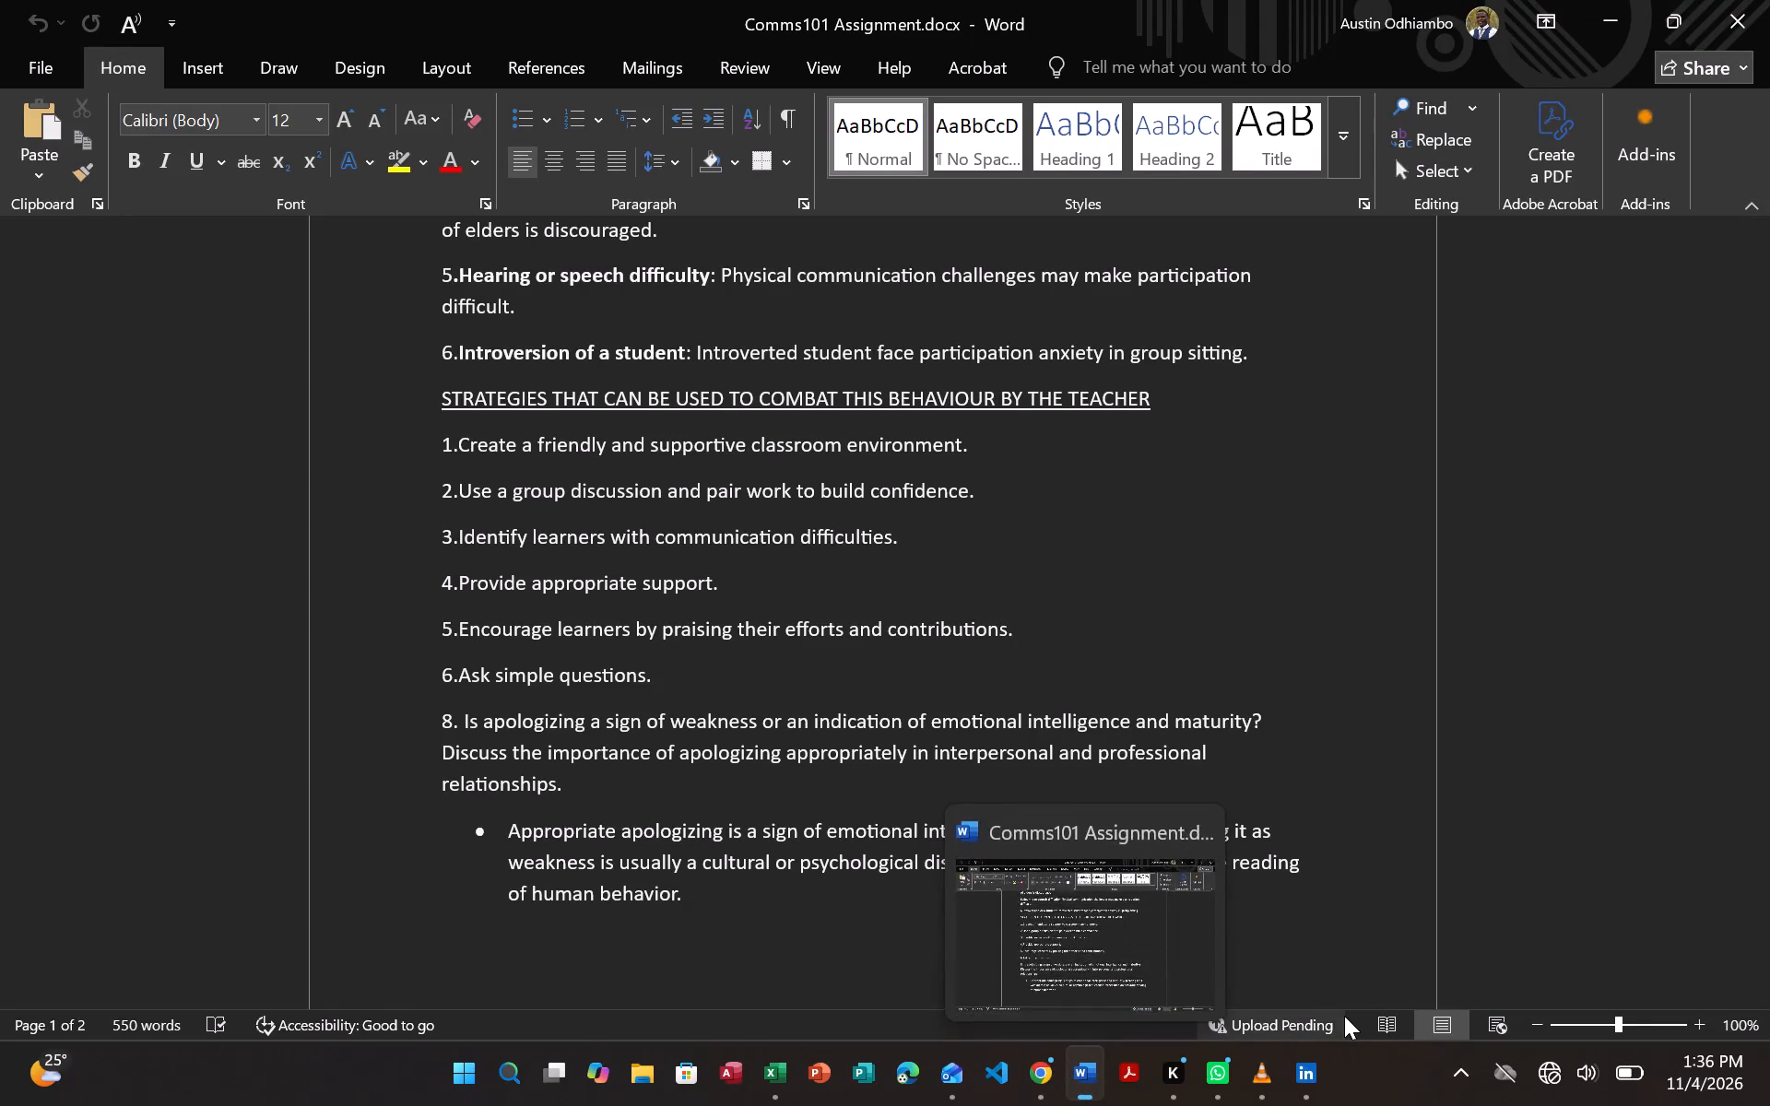
# Check the pending upload status of the Comms101 Assignment document.
pyautogui.click(1244, 1024)
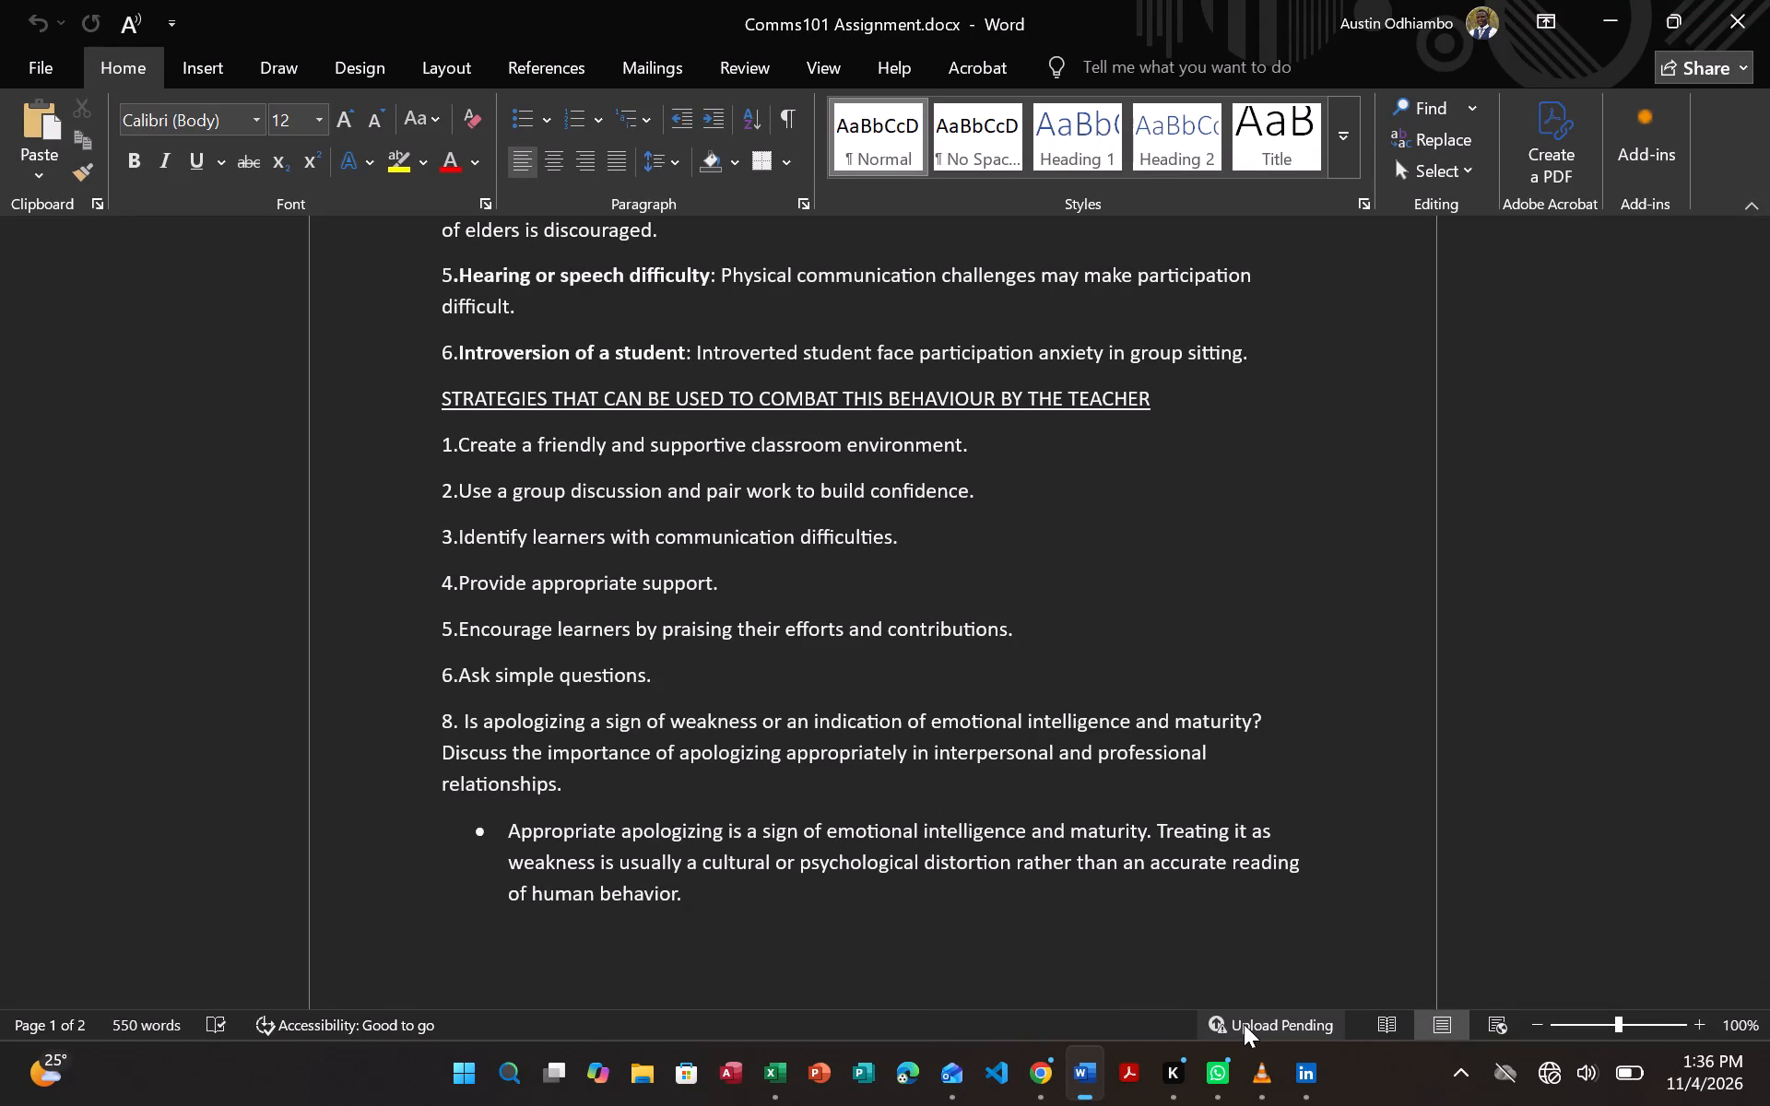
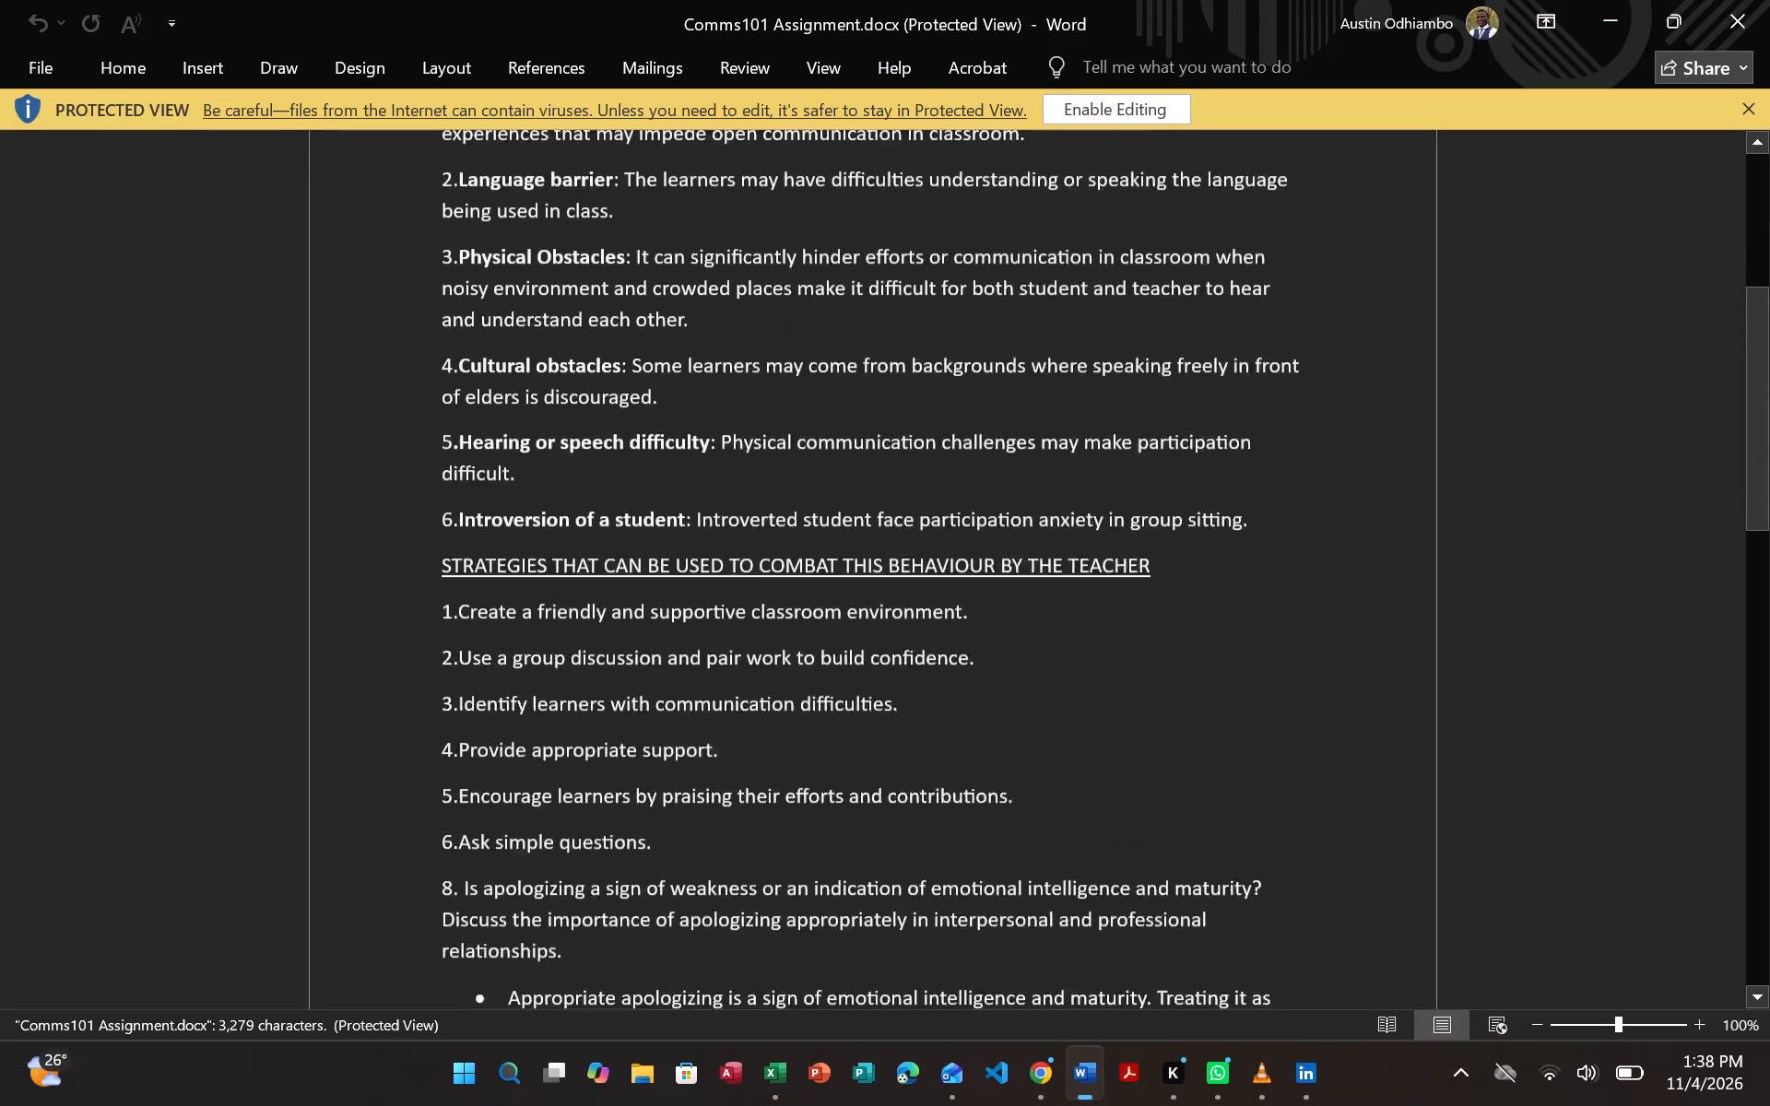
# Review the question 7 and question 8 answers in the Comms101 Assignment.docx opened in Protected View.
pyautogui.scroll(-3, 1011, 712)
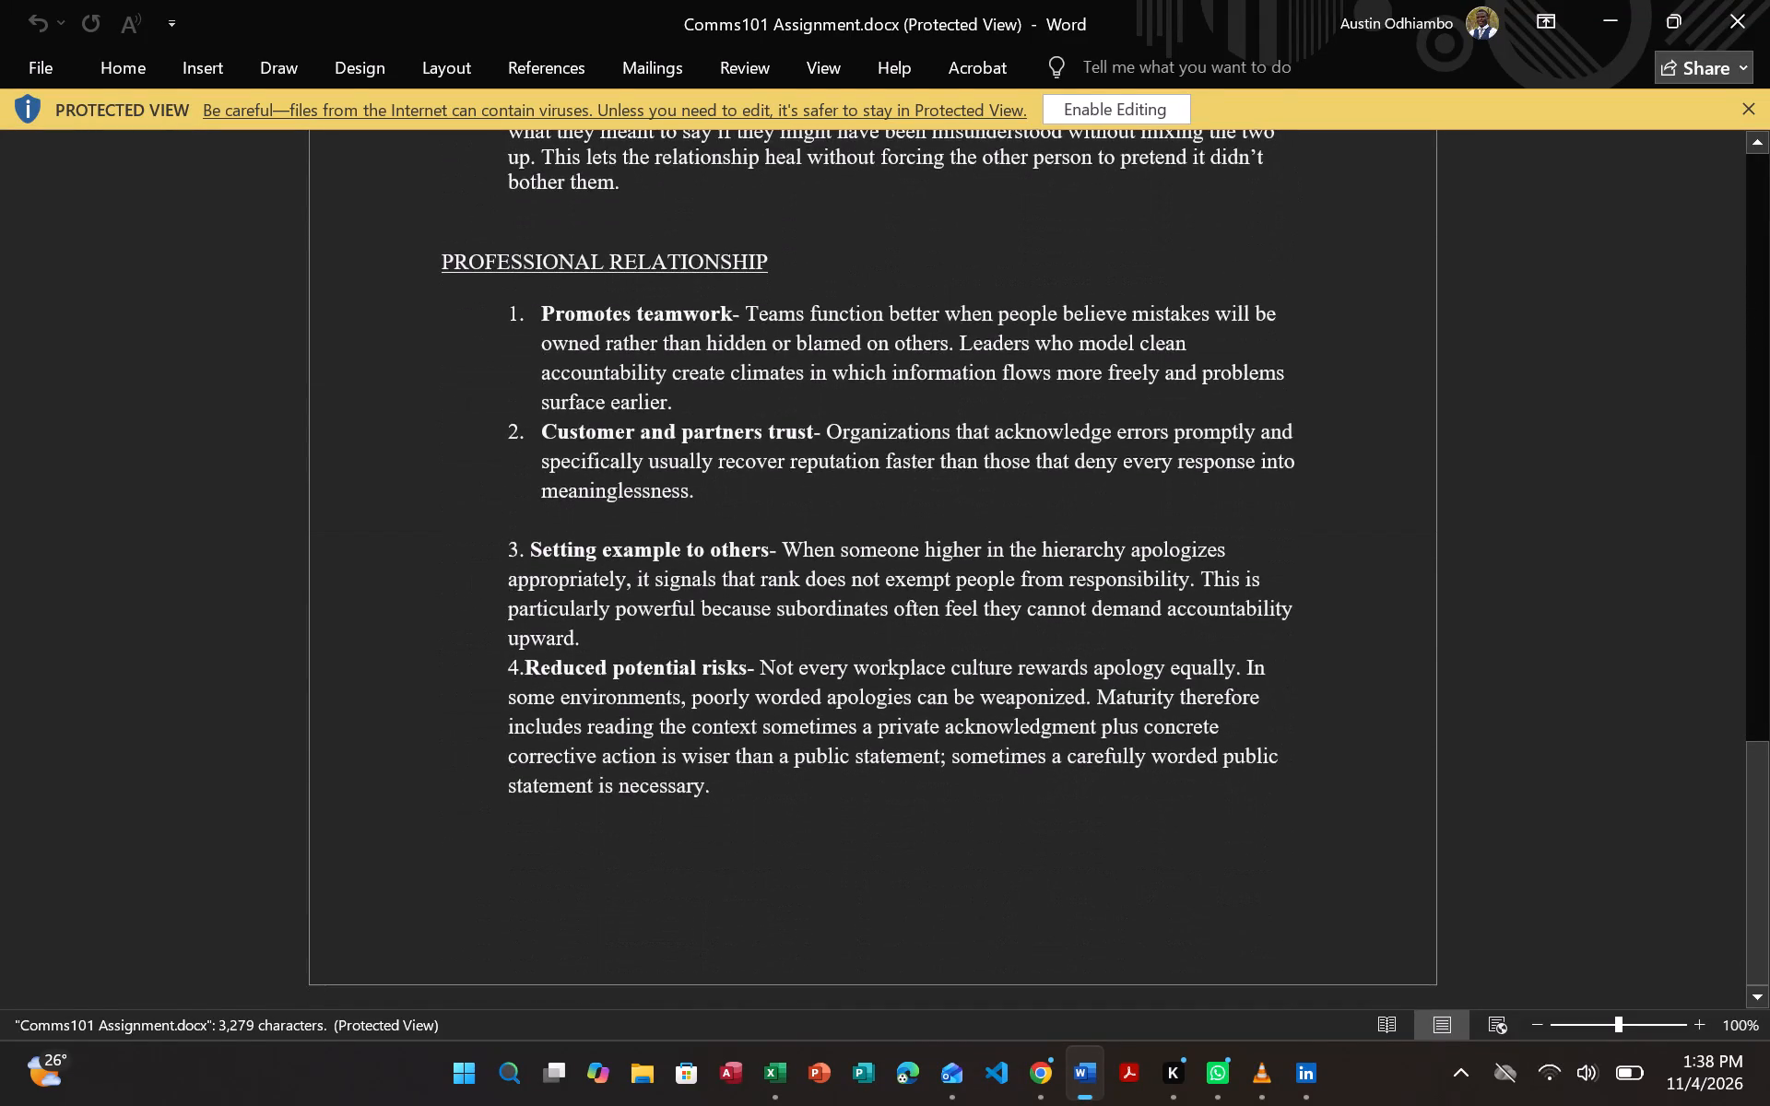
pyautogui.scroll(6, 1011, 712)
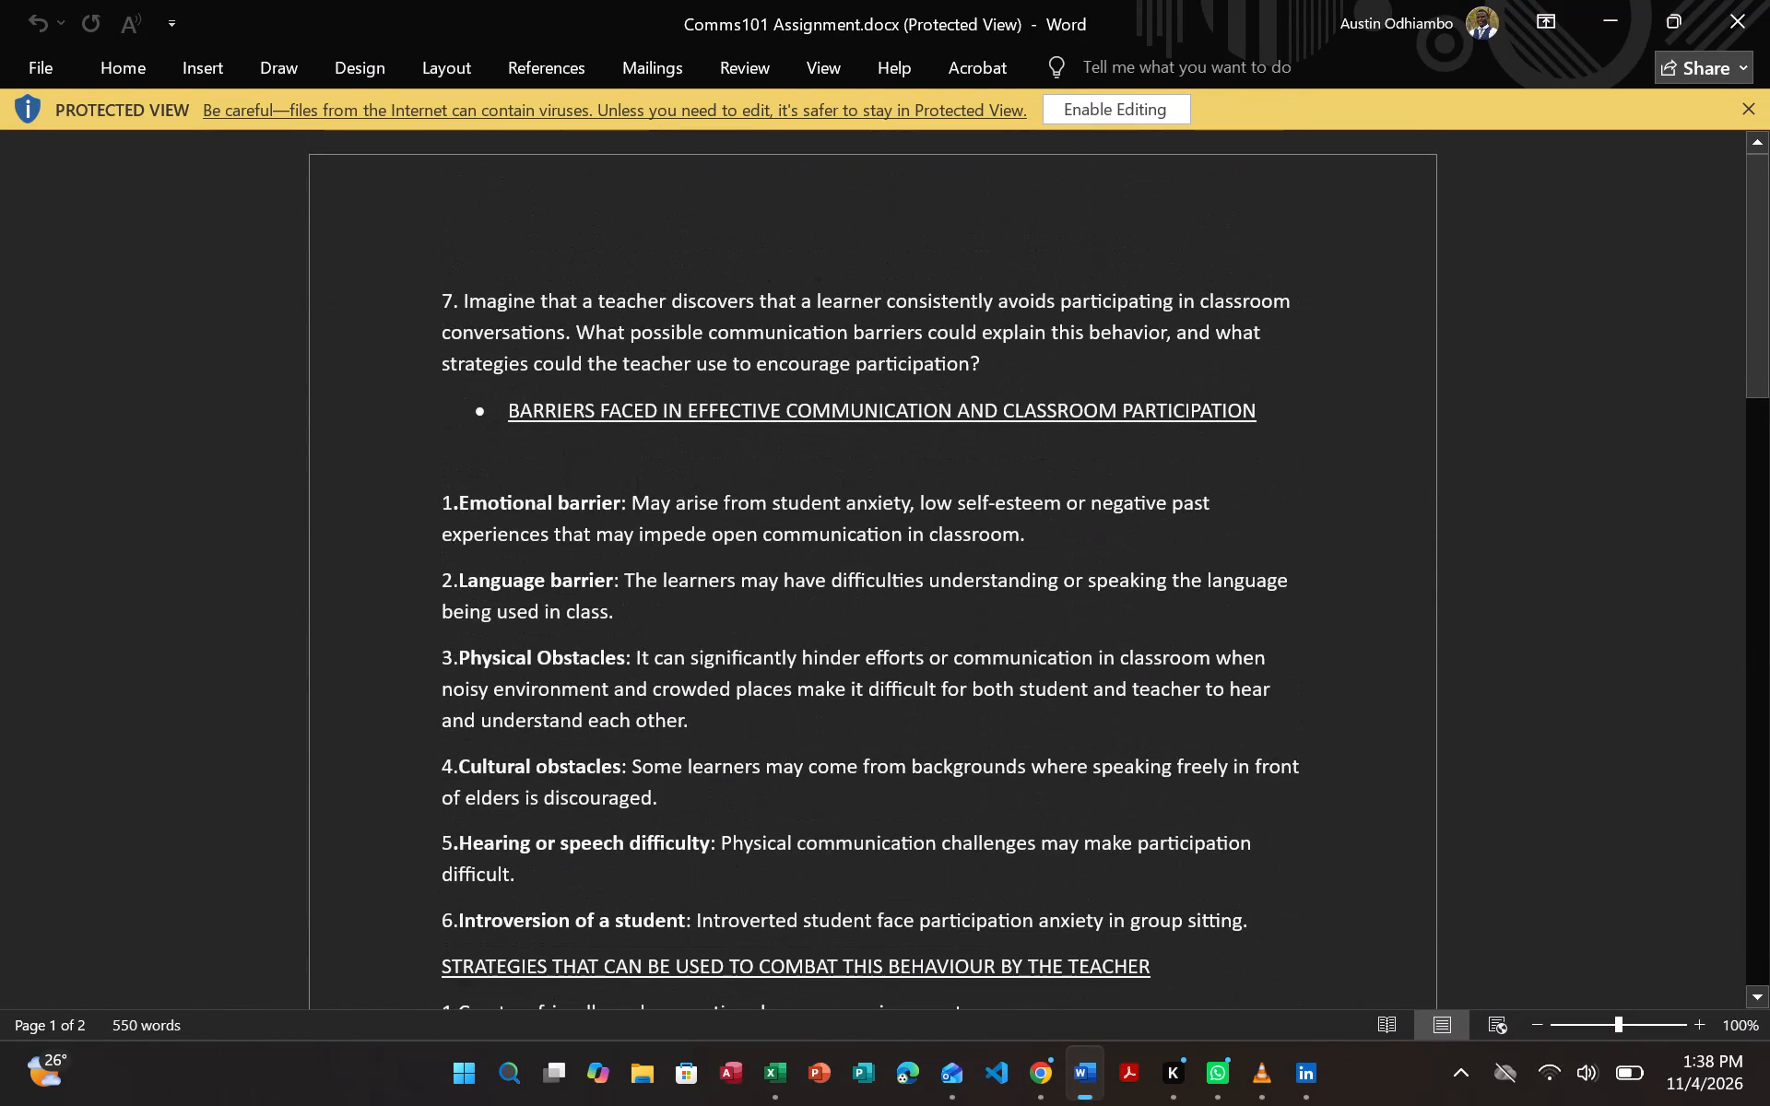
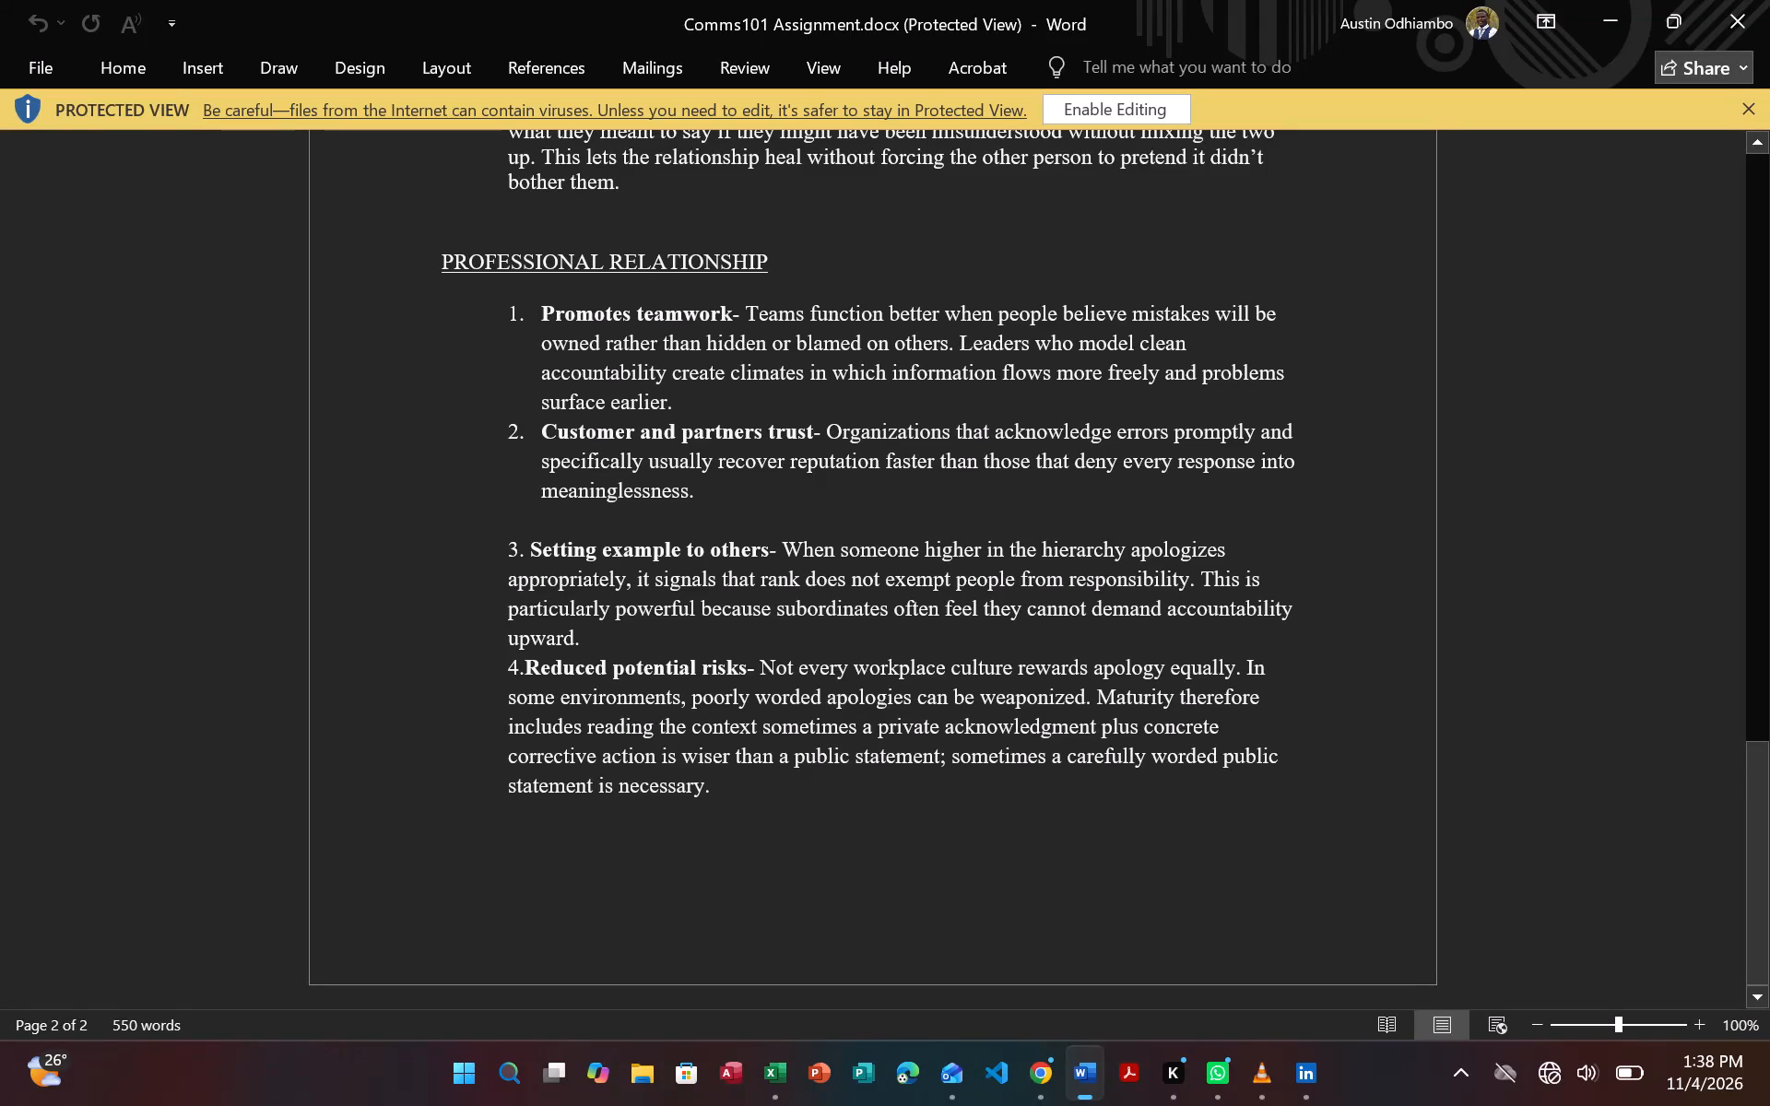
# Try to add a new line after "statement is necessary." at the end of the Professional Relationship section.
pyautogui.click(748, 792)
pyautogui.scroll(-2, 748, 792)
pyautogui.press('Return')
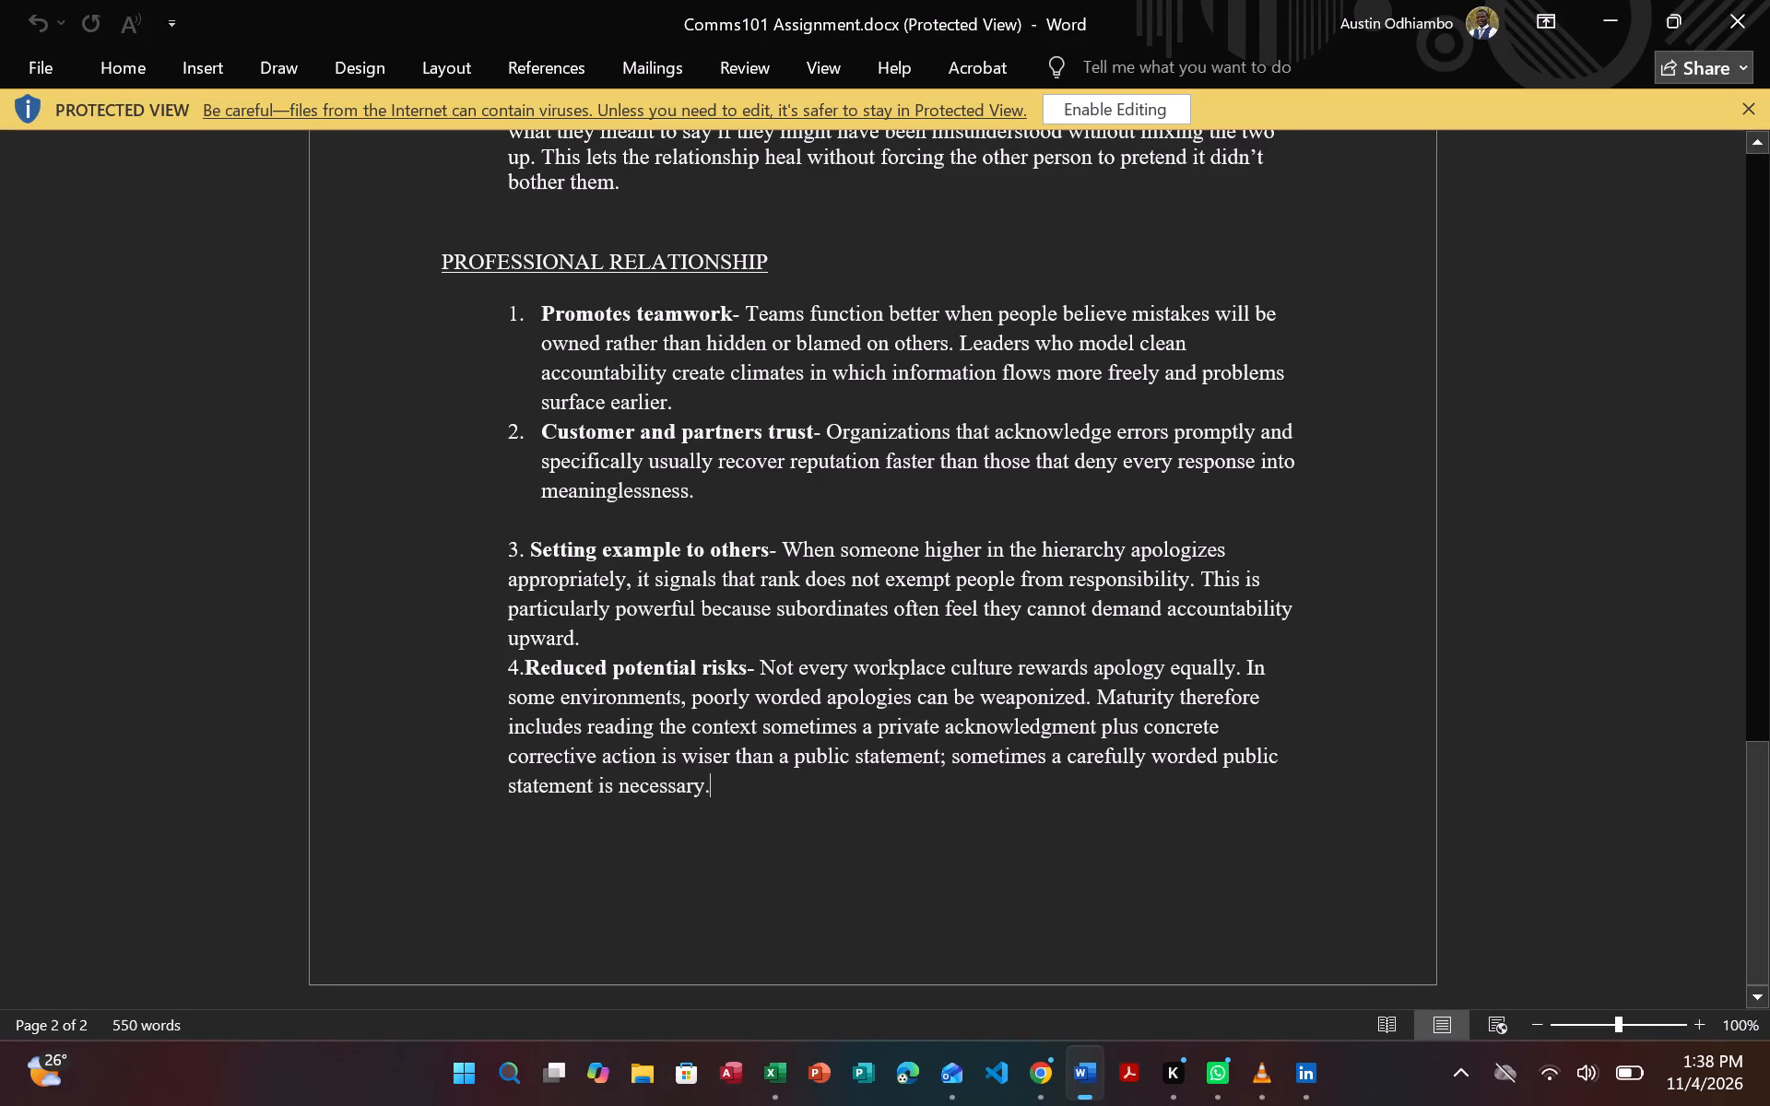
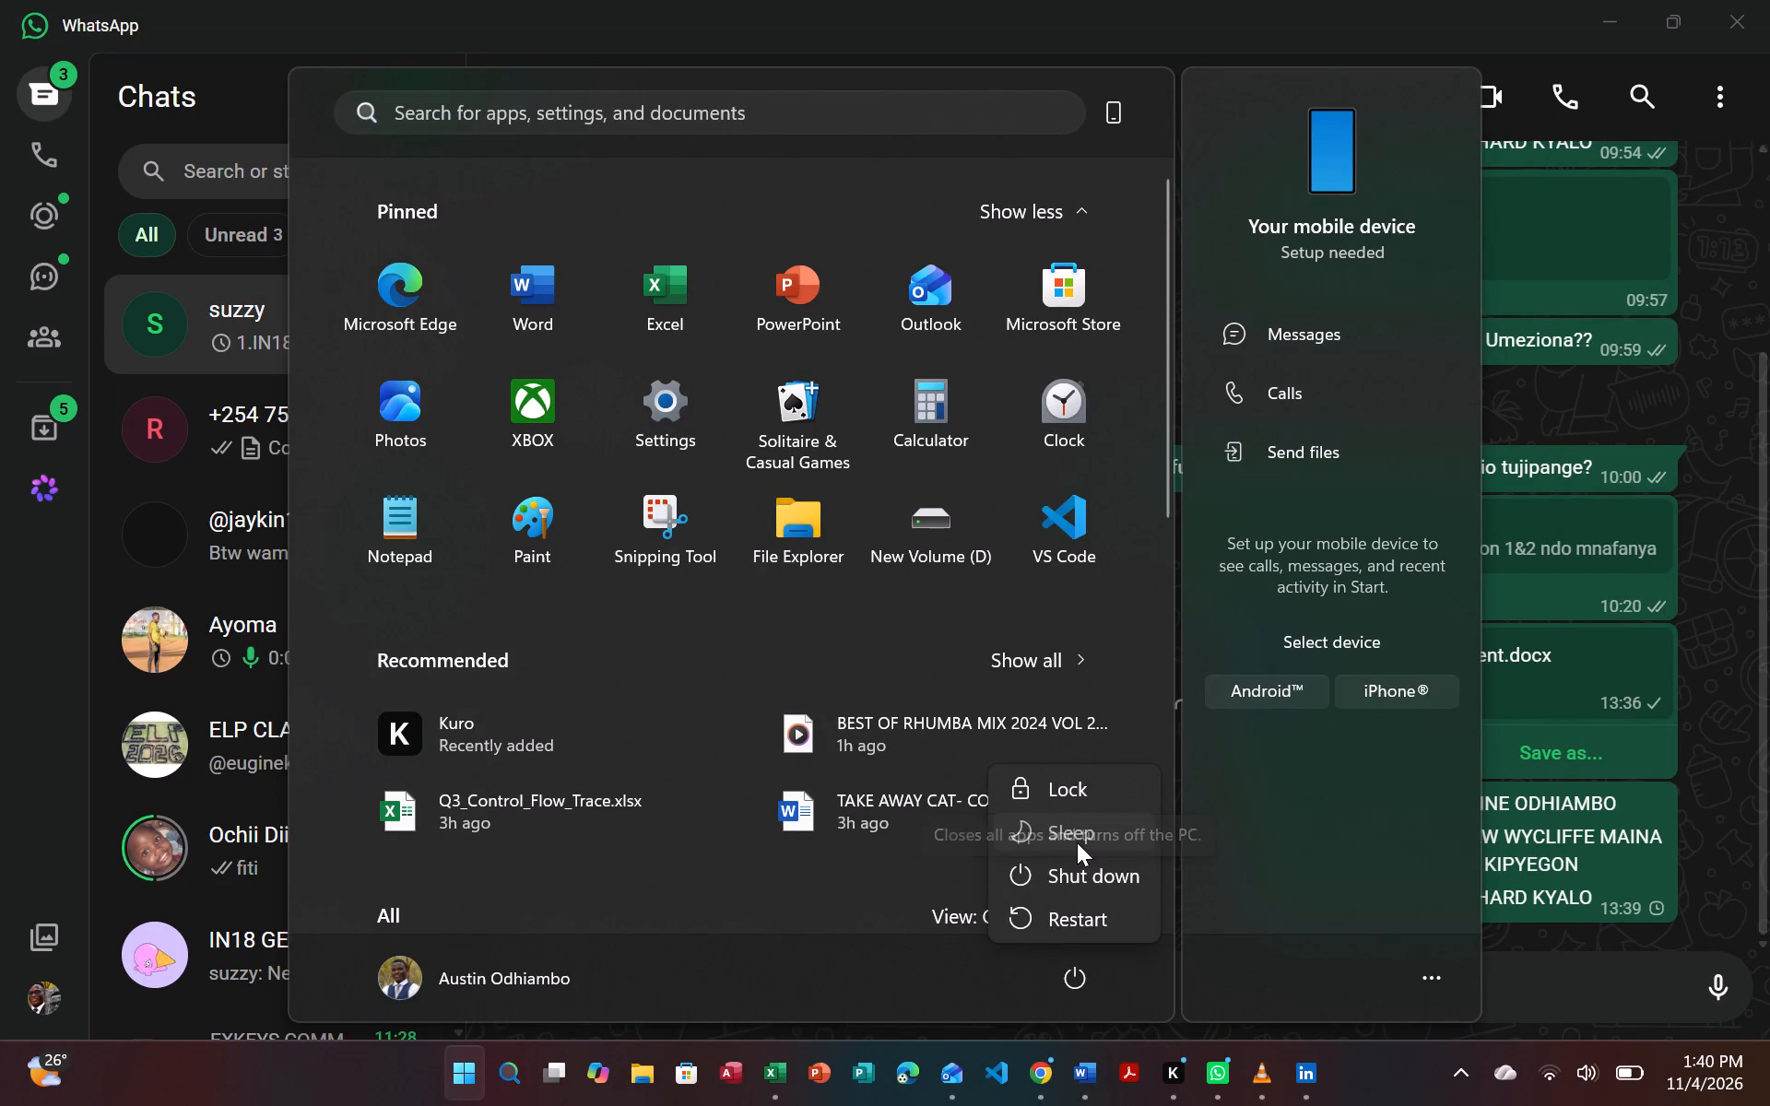
# Put the PC to sleep.
pyautogui.click(1080, 832)
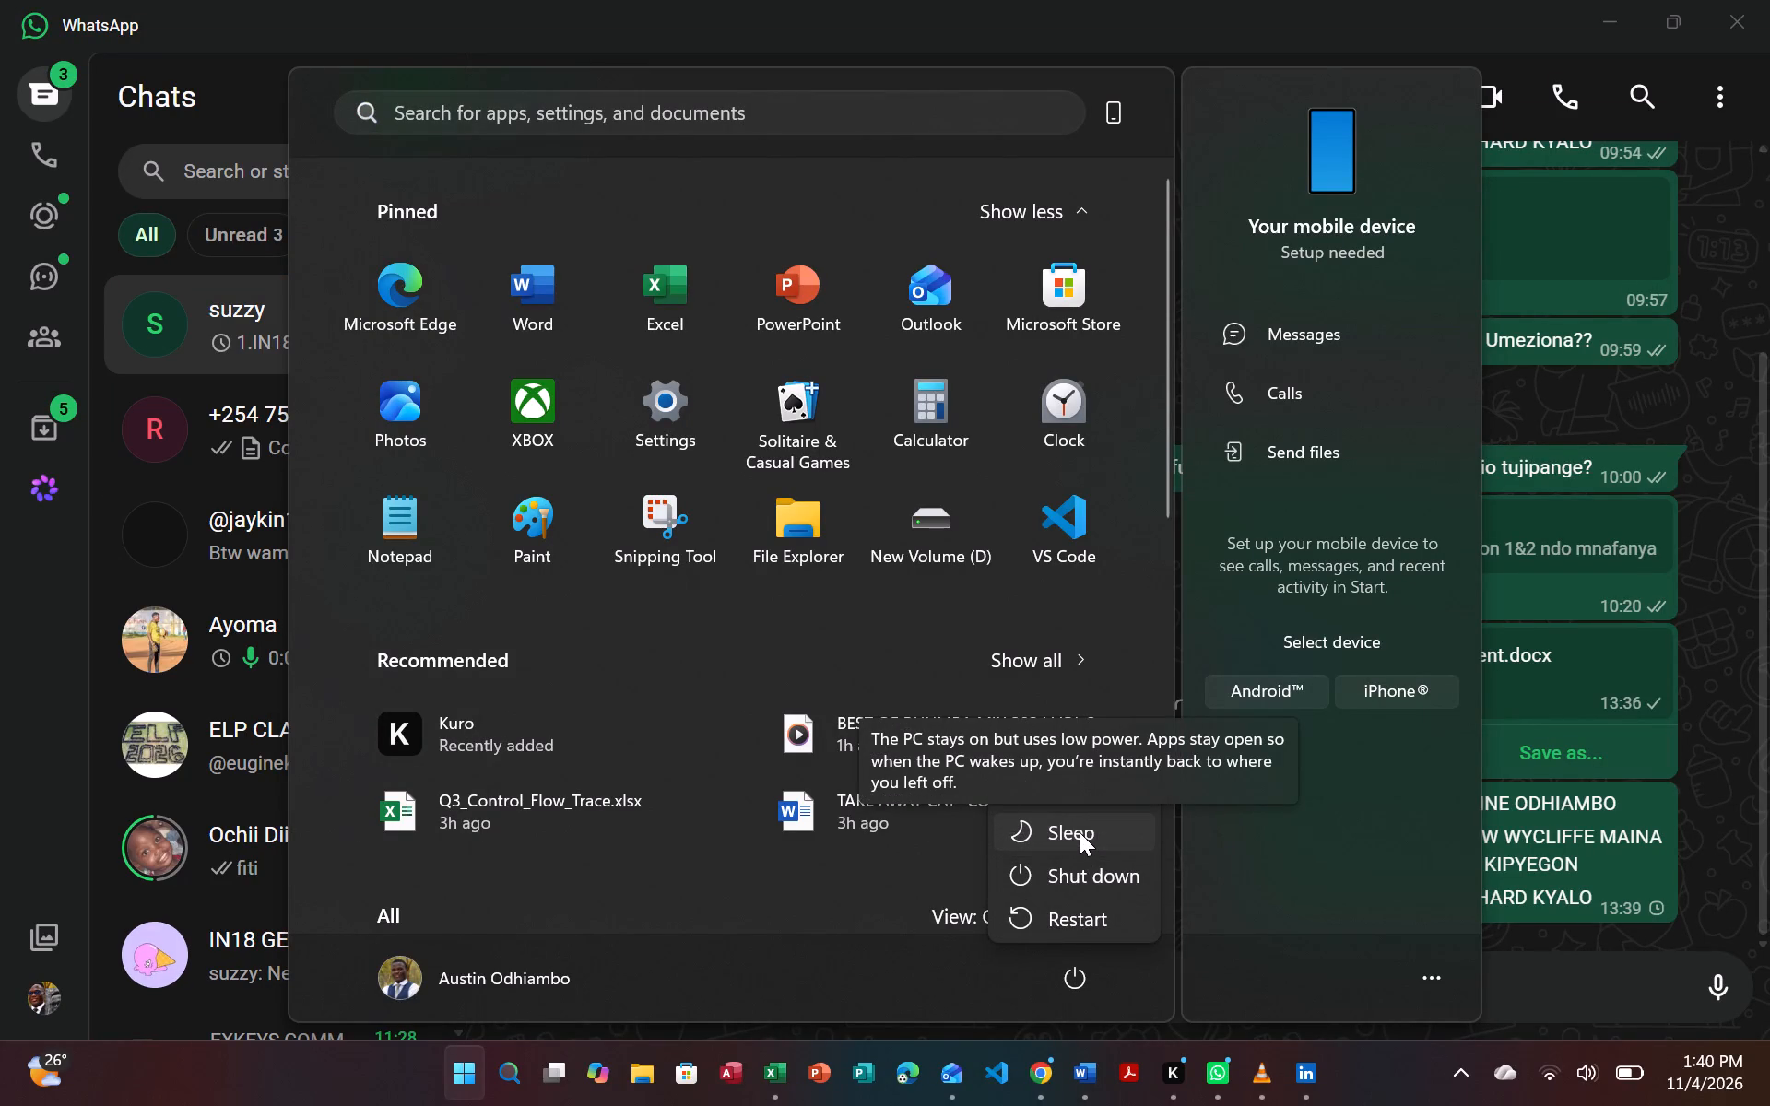